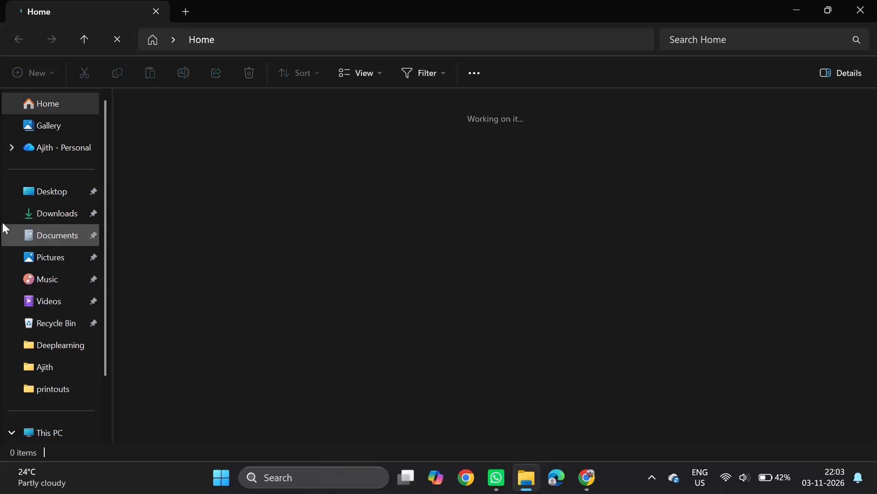
Browse the contents of the Downloads, Documents and Desktop folders, looking through their files and subfolders.
{"action": "left_click", "coordinate": [39, 218]}
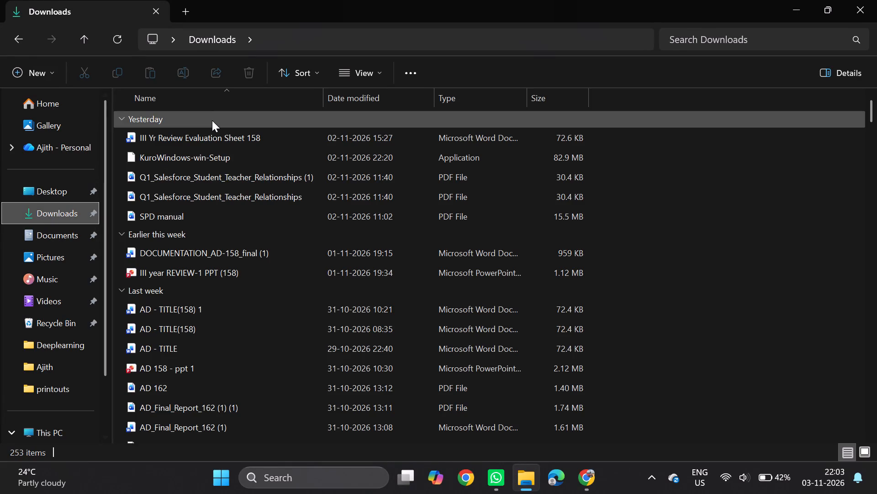
{"action": "scroll", "coordinate": [212, 124], "scroll_direction": "up", "scroll_amount": 5}
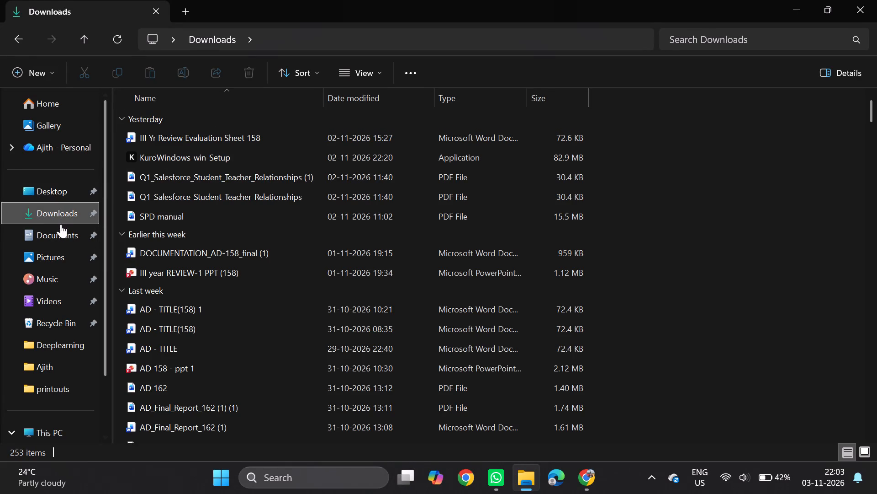
{"action": "left_click", "coordinate": [61, 224]}
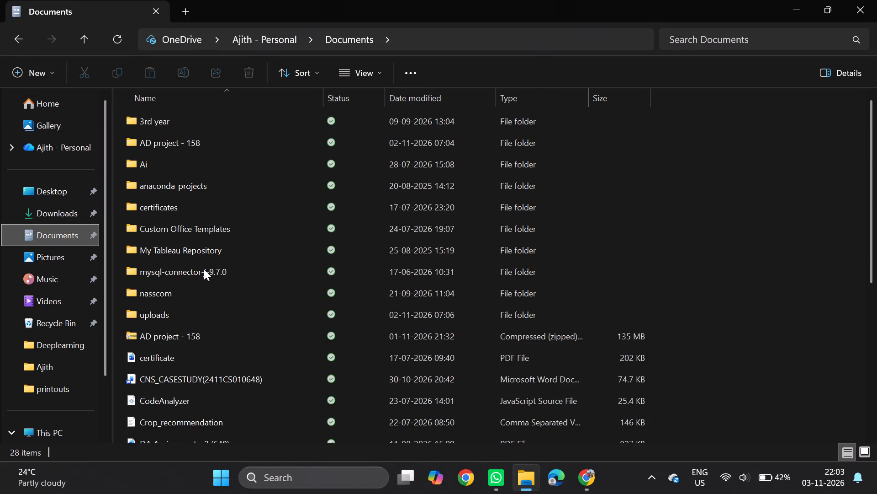
{"action": "scroll", "coordinate": [259, 306], "scroll_direction": "down", "scroll_amount": 5}
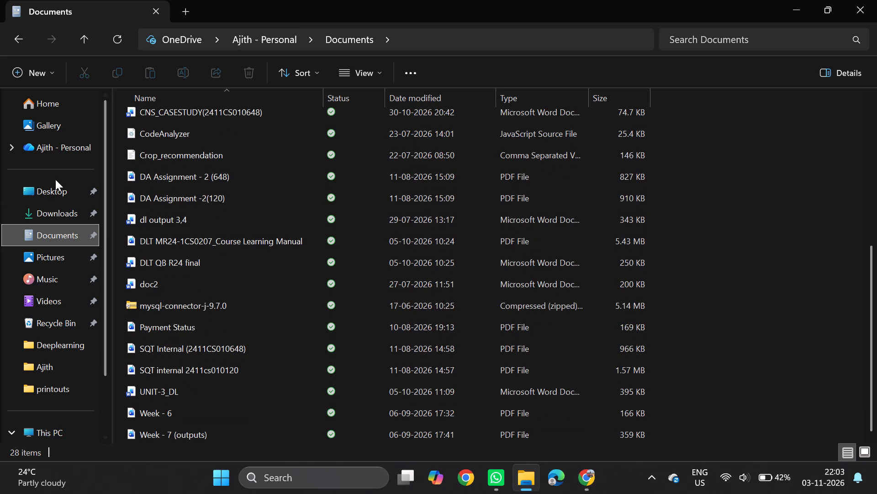
{"action": "left_click", "coordinate": [55, 179]}
{"action": "left_click", "coordinate": [56, 185]}
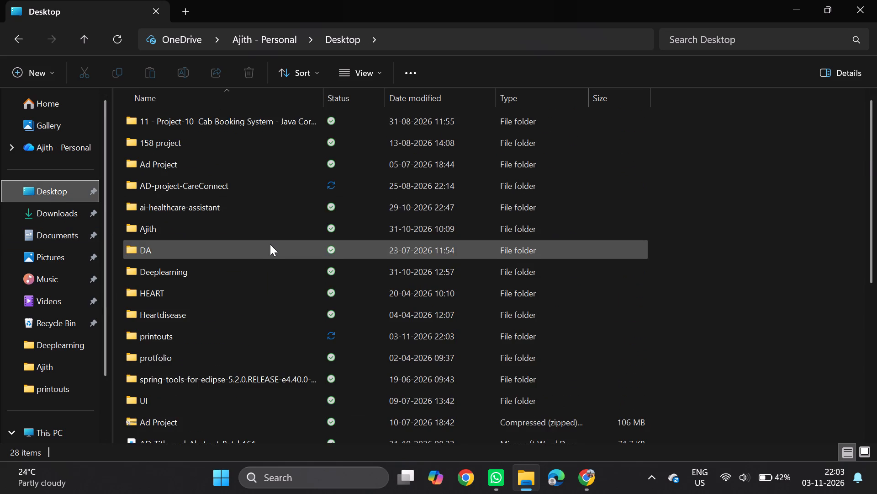
{"action": "scroll", "coordinate": [270, 244], "scroll_direction": "down", "scroll_amount": 6}
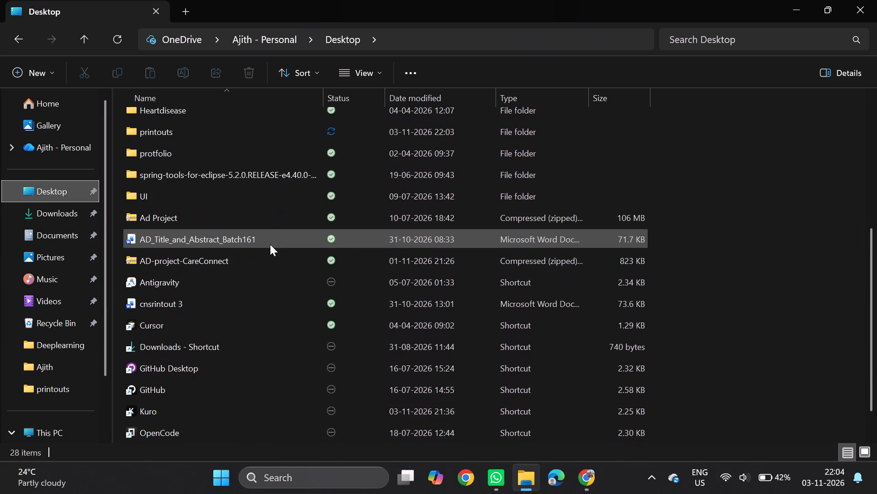
{"action": "scroll", "coordinate": [270, 244], "scroll_direction": "down", "scroll_amount": 1}
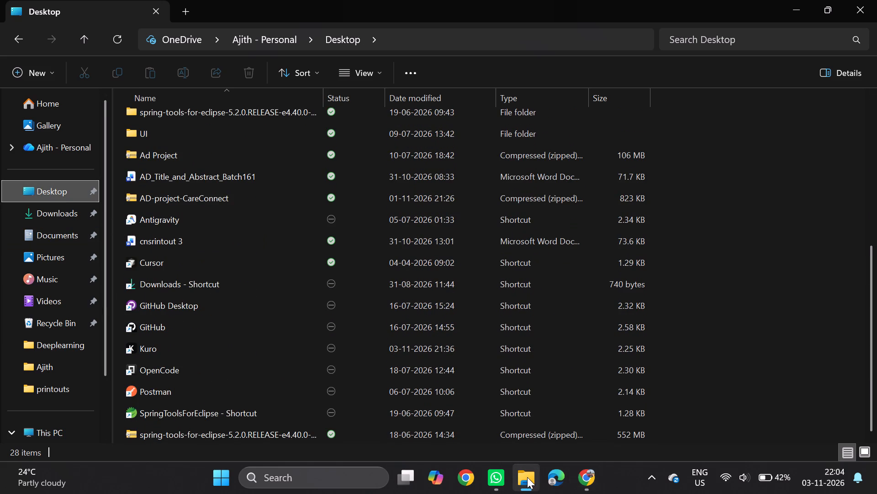
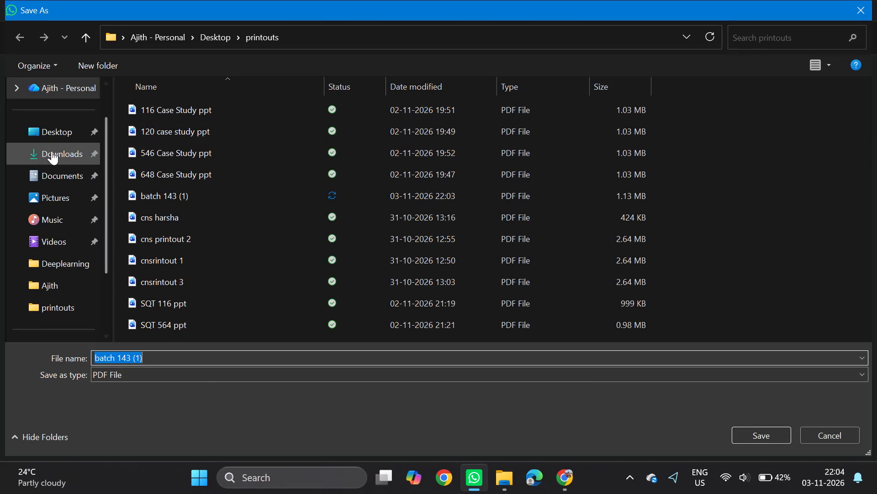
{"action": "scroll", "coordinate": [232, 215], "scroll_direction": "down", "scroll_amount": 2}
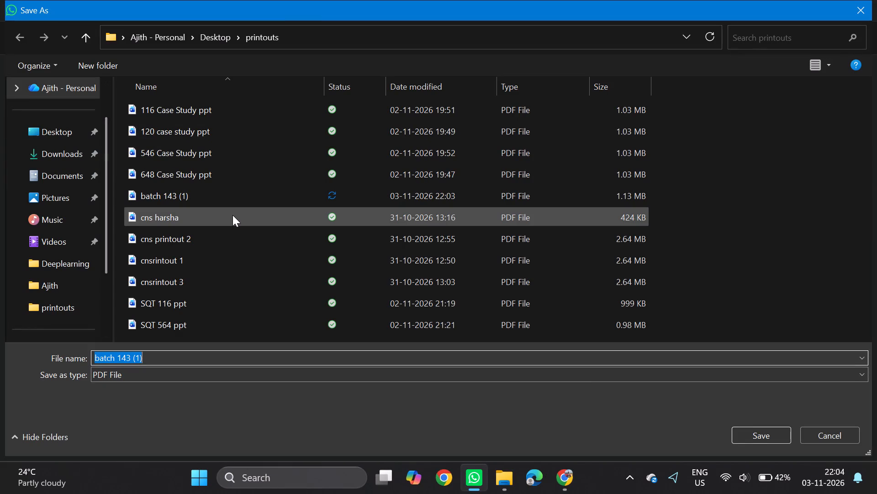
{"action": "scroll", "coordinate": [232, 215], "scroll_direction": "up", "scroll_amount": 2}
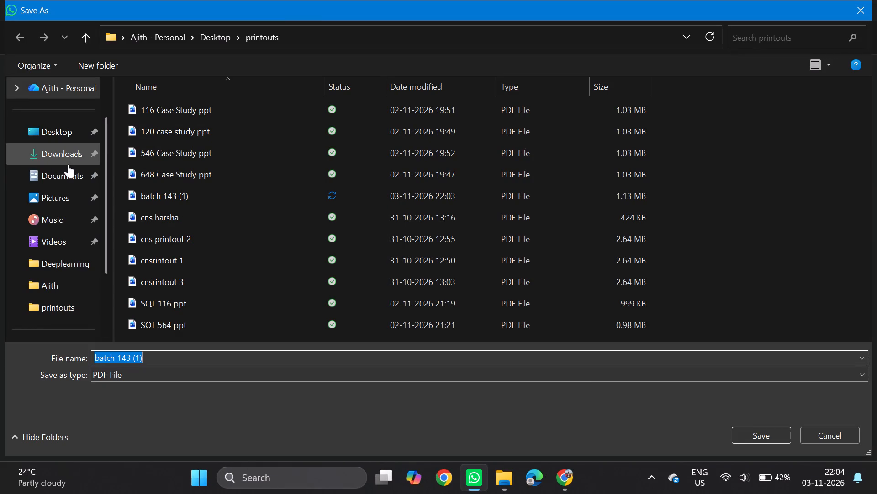
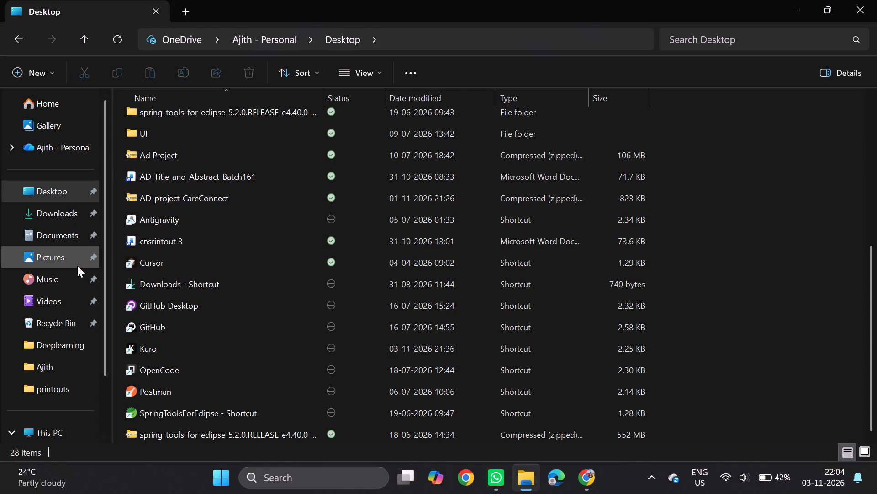
Locate the PDF "batch 143 (1)" in the printouts folder on the Desktop and open it.
{"action": "left_click", "coordinate": [67, 241]}
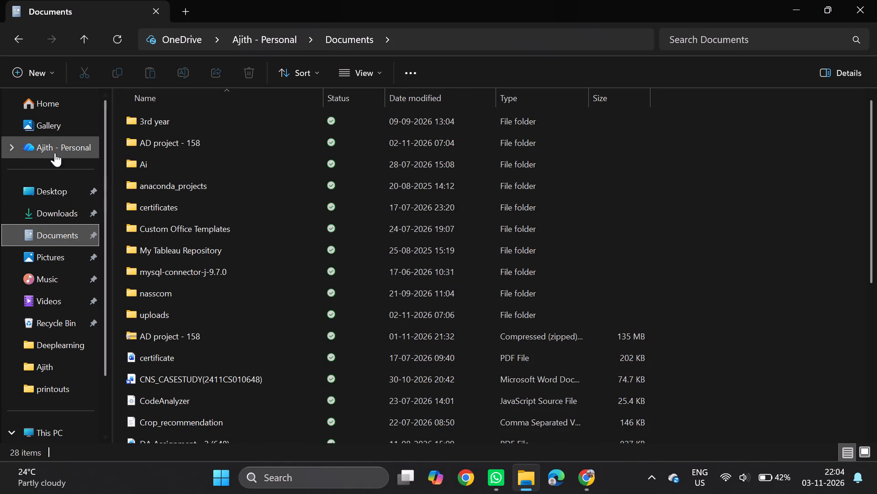
{"action": "left_click", "coordinate": [54, 195]}
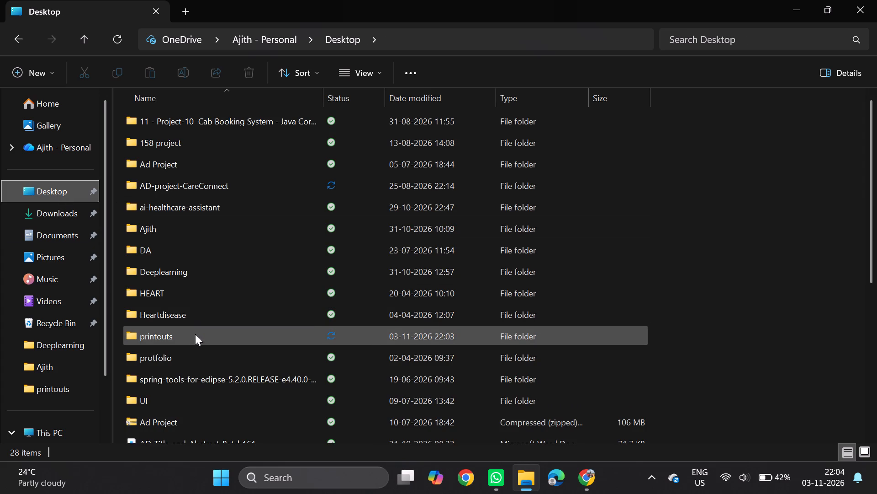
{"action": "double_click", "coordinate": [195, 334]}
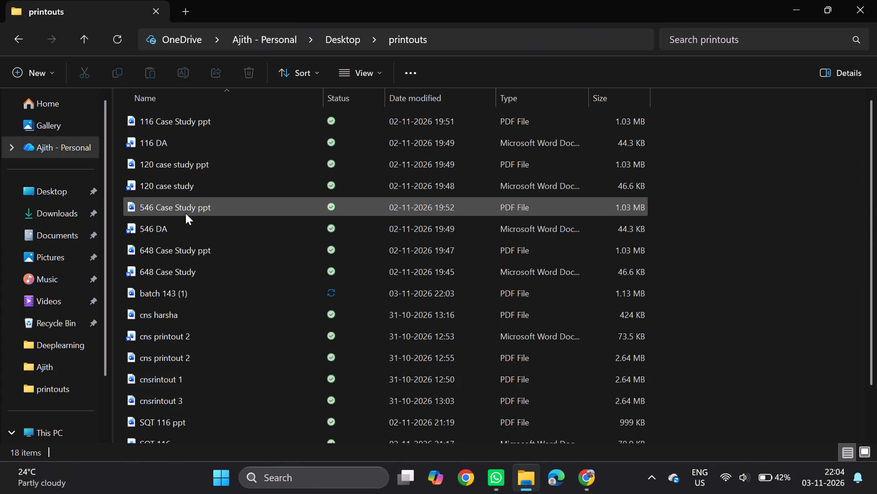
{"action": "scroll", "coordinate": [180, 385], "scroll_direction": "down", "scroll_amount": 1}
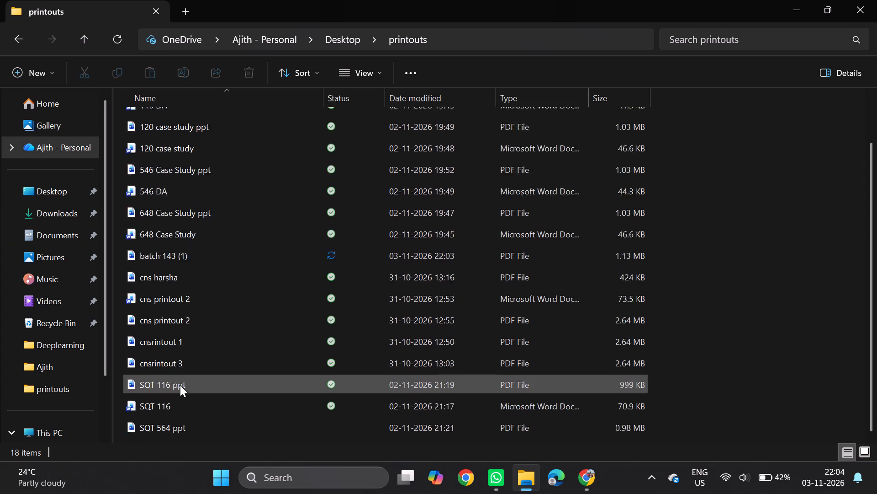
{"action": "scroll", "coordinate": [180, 385], "scroll_direction": "down", "scroll_amount": 1}
{"action": "scroll", "coordinate": [179, 261], "scroll_direction": "up", "scroll_amount": 1}
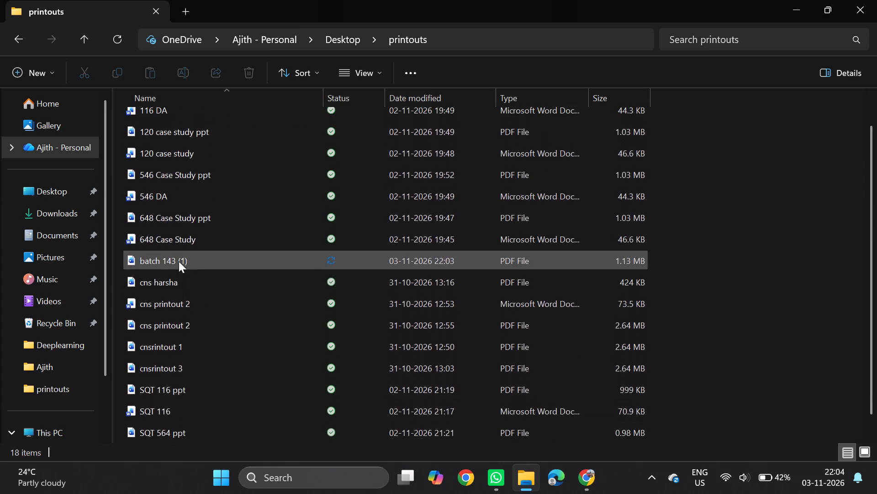
{"action": "scroll", "coordinate": [179, 261], "scroll_direction": "up", "scroll_amount": 1}
{"action": "double_click", "coordinate": [180, 275]}
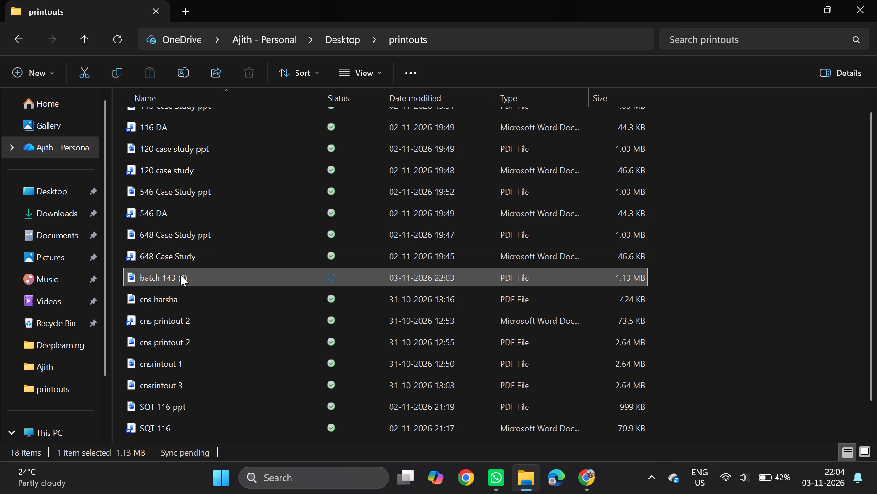
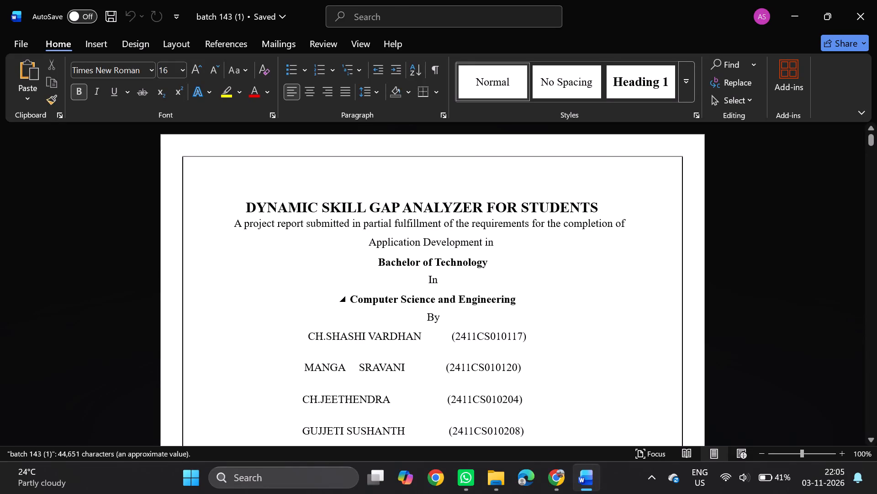
Review the report's title page, from the title down to the university logo and department name.
{"action": "scroll", "coordinate": [453, 307], "scroll_direction": "down", "scroll_amount": 2}
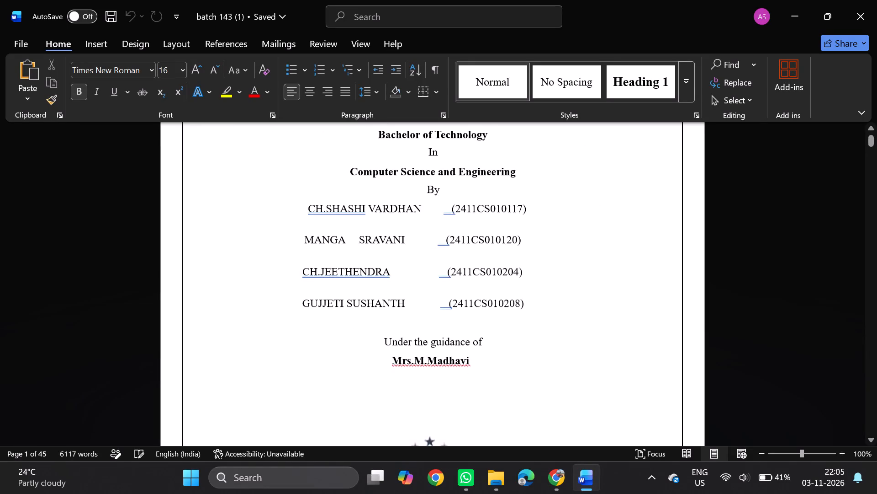
{"action": "scroll", "coordinate": [453, 307], "scroll_direction": "down", "scroll_amount": 1}
{"action": "scroll", "coordinate": [453, 307], "scroll_direction": "up", "scroll_amount": 1}
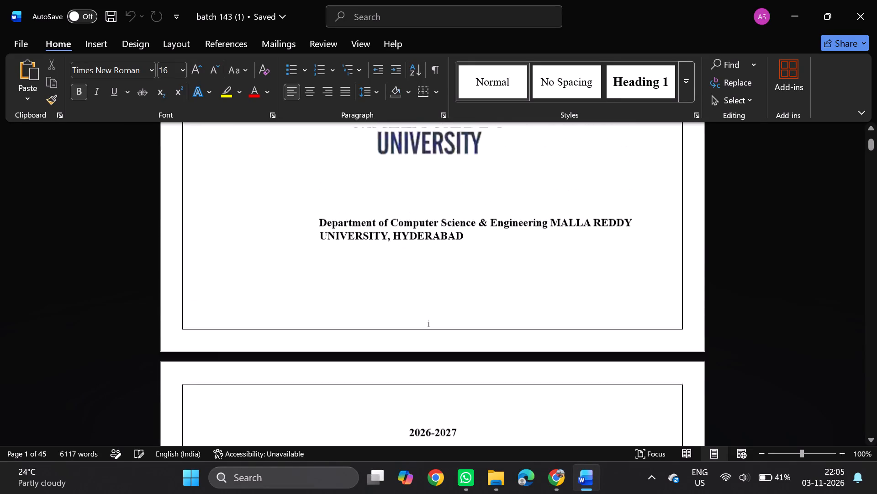
{"action": "scroll", "coordinate": [453, 307], "scroll_direction": "up", "scroll_amount": 3}
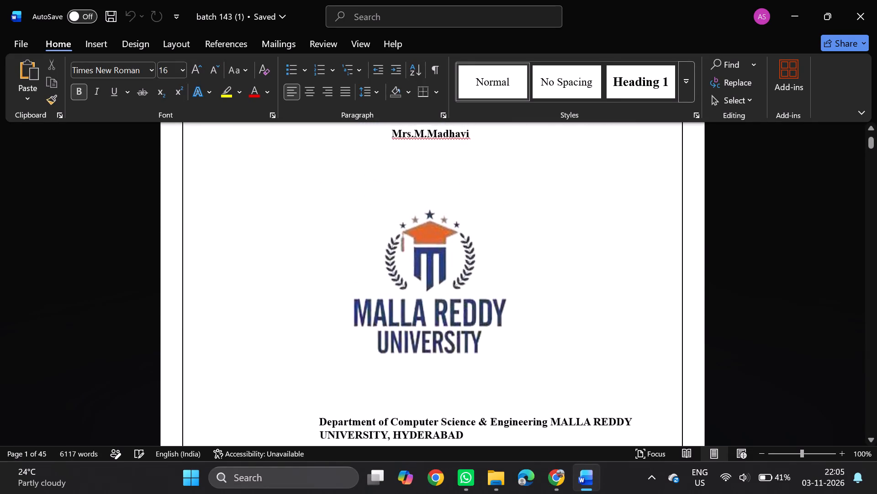
{"action": "scroll", "coordinate": [453, 307], "scroll_direction": "up", "scroll_amount": 1}
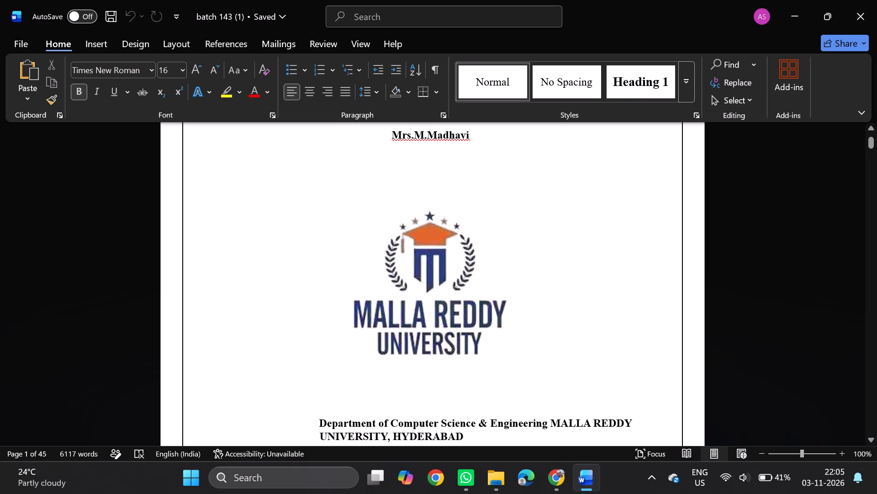
{"action": "scroll", "coordinate": [524, 247], "scroll_direction": "up", "scroll_amount": 5}
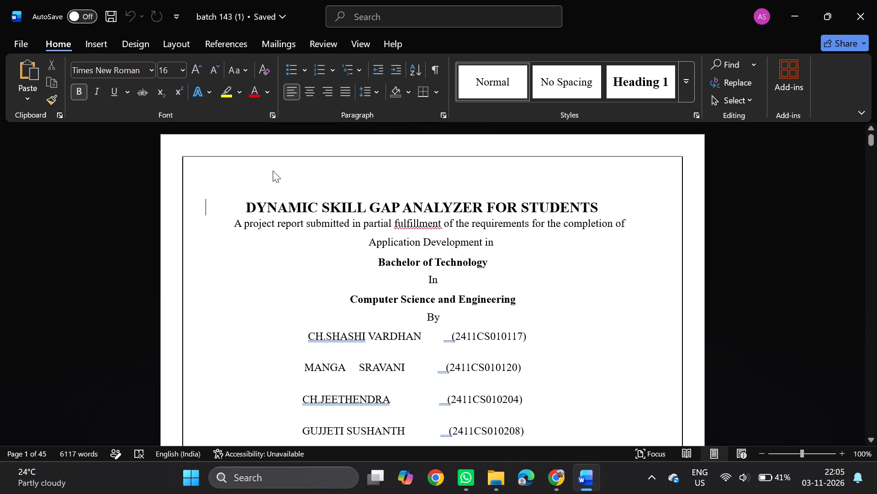
Insert a blank line below the title "DYNAMIC SKILL GAP ANALYZER FOR STUDENTS" on the first page.
{"action": "key", "text": "BackSpace"}
{"action": "key", "text": "BackSpace"}
{"action": "left_click", "coordinate": [623, 212]}
{"action": "key", "text": "Return"}
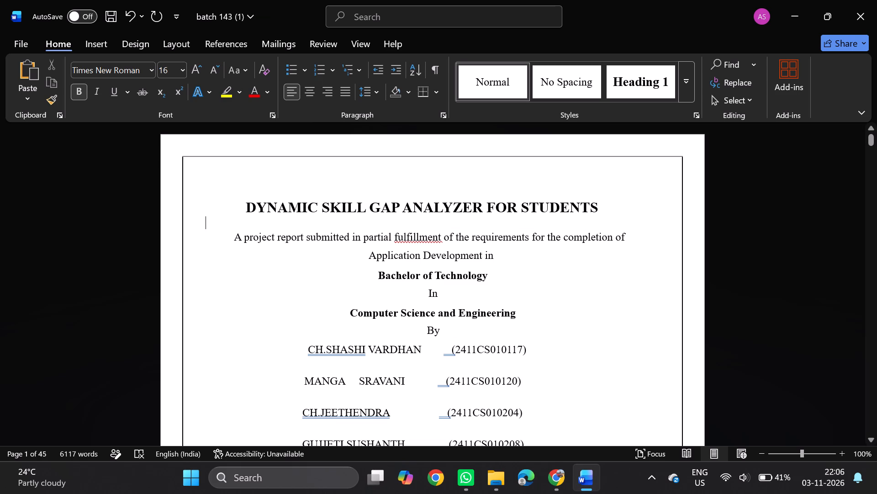
Examine the layout of the title page and the certificate page that follows it.
{"action": "scroll", "coordinate": [621, 271], "scroll_direction": "down", "scroll_amount": 1}
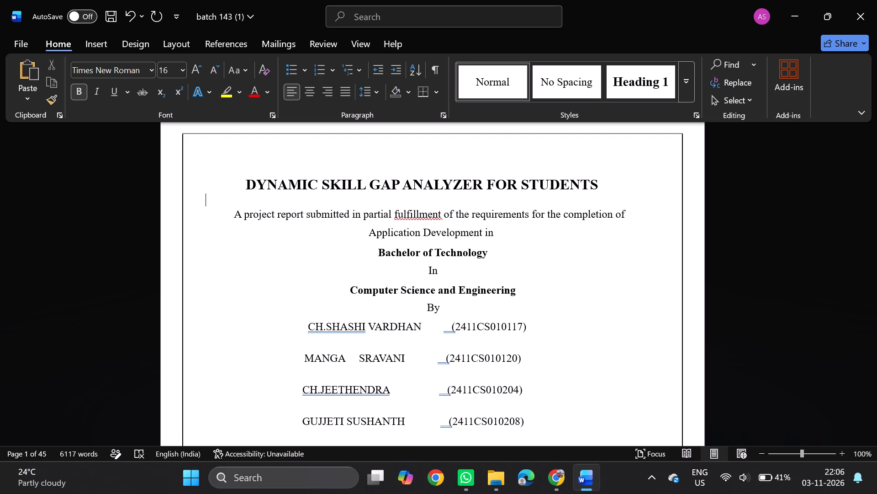
{"action": "scroll", "coordinate": [518, 240], "scroll_direction": "down", "scroll_amount": 1}
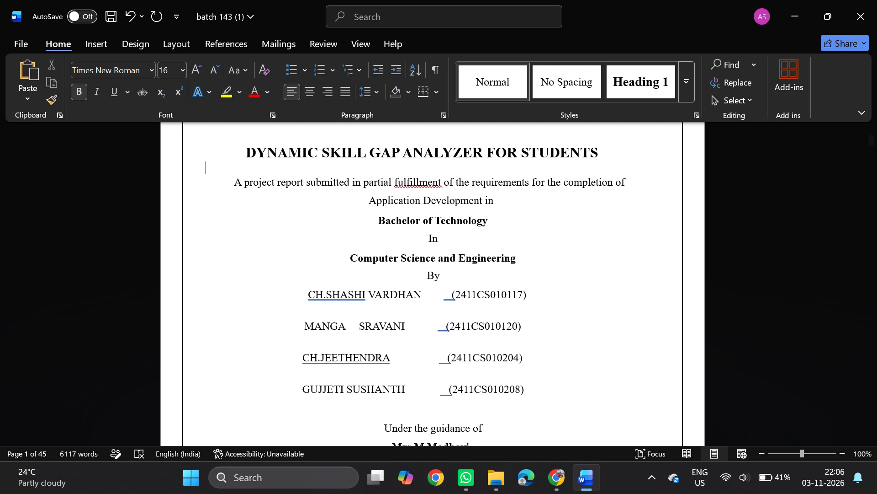
{"action": "scroll", "coordinate": [518, 240], "scroll_direction": "down", "scroll_amount": 1}
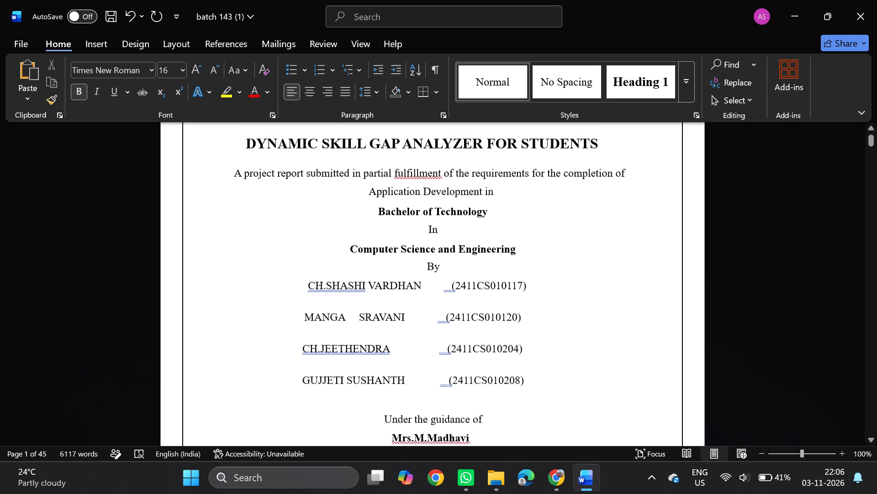
{"action": "scroll", "coordinate": [518, 240], "scroll_direction": "down", "scroll_amount": 1}
{"action": "scroll", "coordinate": [451, 248], "scroll_direction": "down", "scroll_amount": 1}
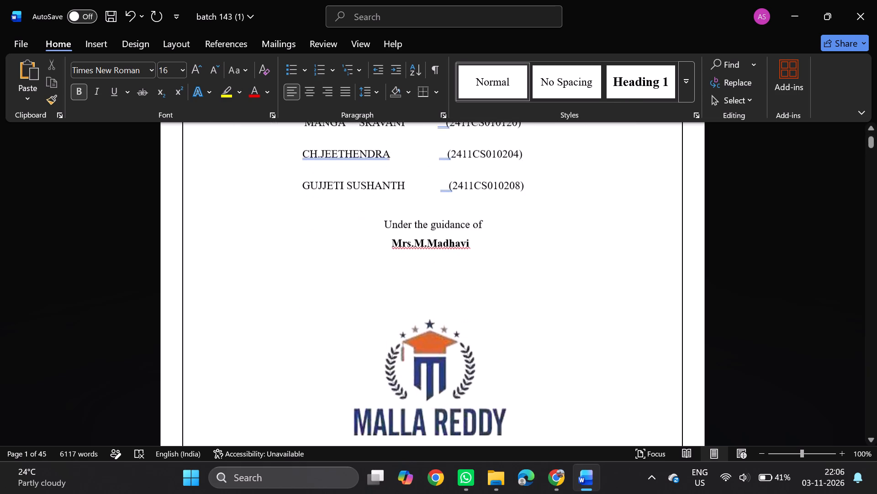
{"action": "scroll", "coordinate": [451, 248], "scroll_direction": "down", "scroll_amount": 3}
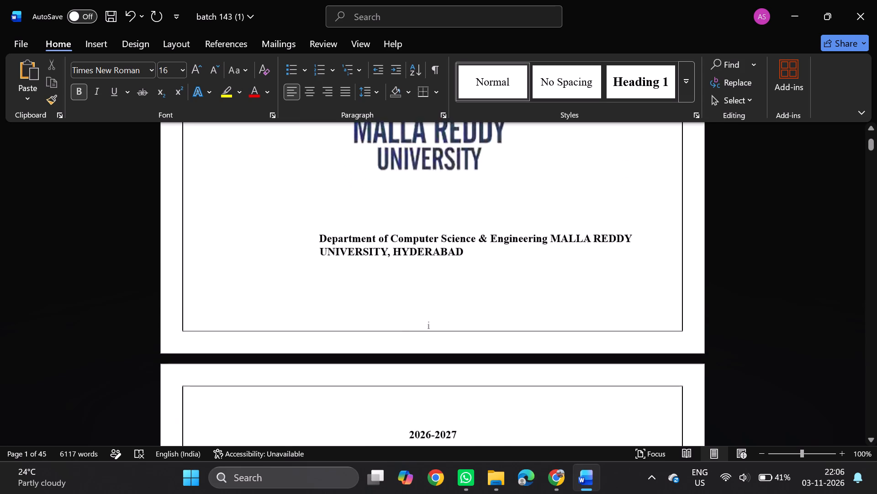
{"action": "scroll", "coordinate": [451, 248], "scroll_direction": "down", "scroll_amount": 6}
{"action": "scroll", "coordinate": [451, 248], "scroll_direction": "up", "scroll_amount": 3}
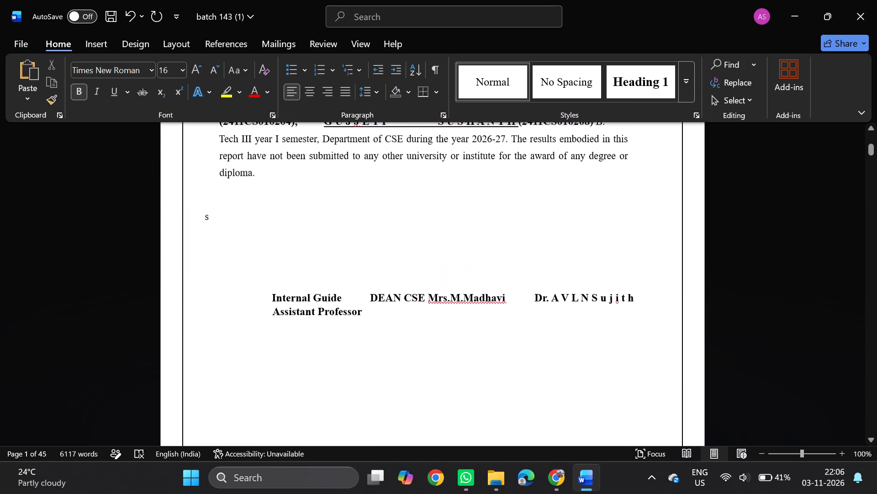
{"action": "scroll", "coordinate": [451, 248], "scroll_direction": "up", "scroll_amount": 6}
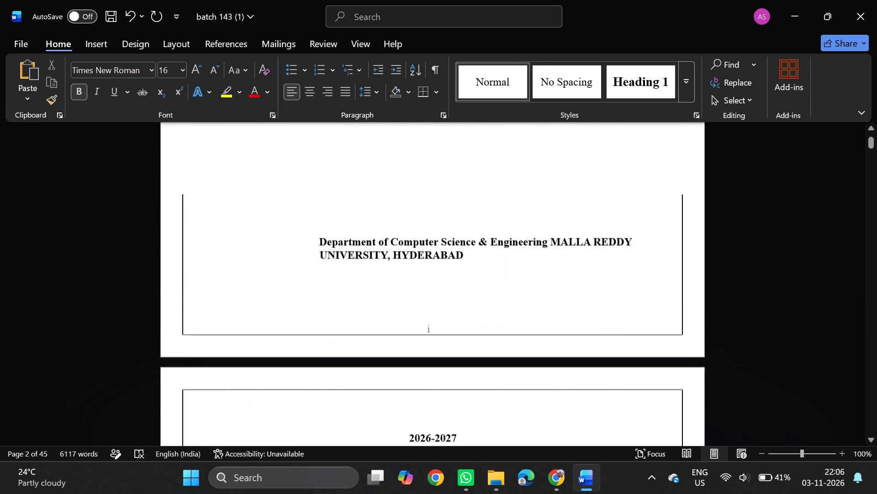
{"action": "scroll", "coordinate": [451, 248], "scroll_direction": "up", "scroll_amount": 2}
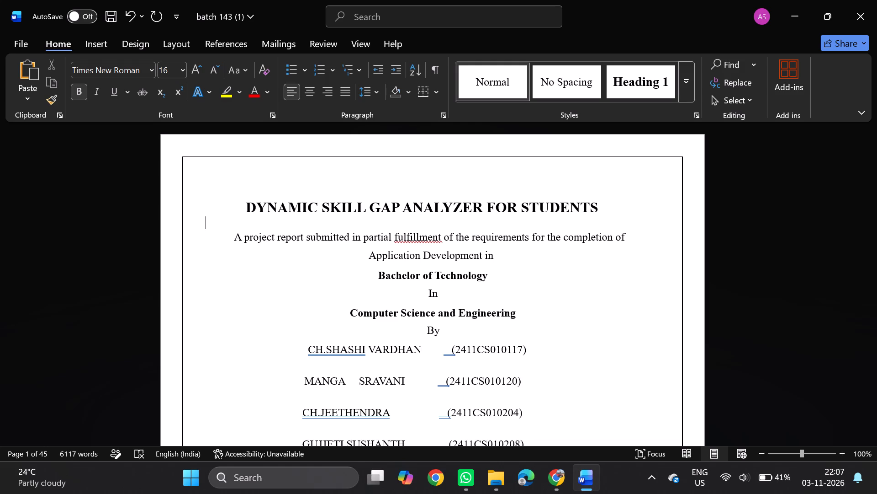
Add a space after the first student's name on the title page and remove two spaces before it.
{"action": "scroll", "coordinate": [490, 277], "scroll_direction": "down", "scroll_amount": 1}
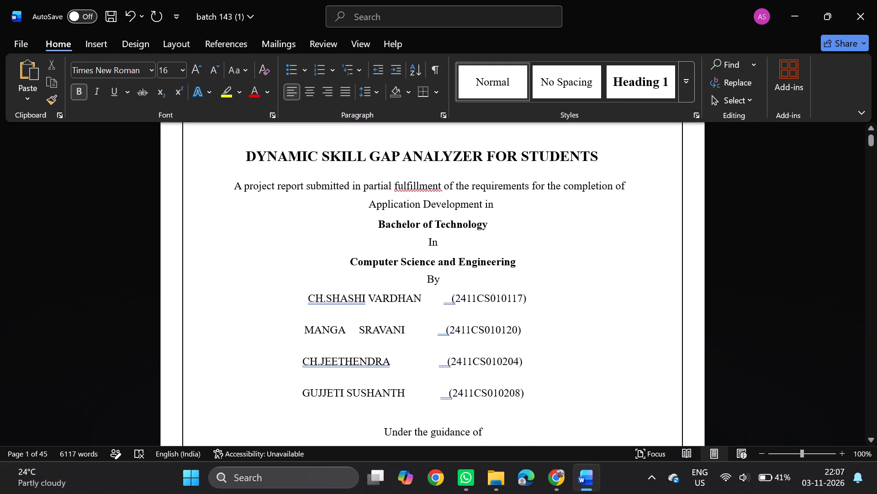
{"action": "scroll", "coordinate": [490, 277], "scroll_direction": "down", "scroll_amount": 1}
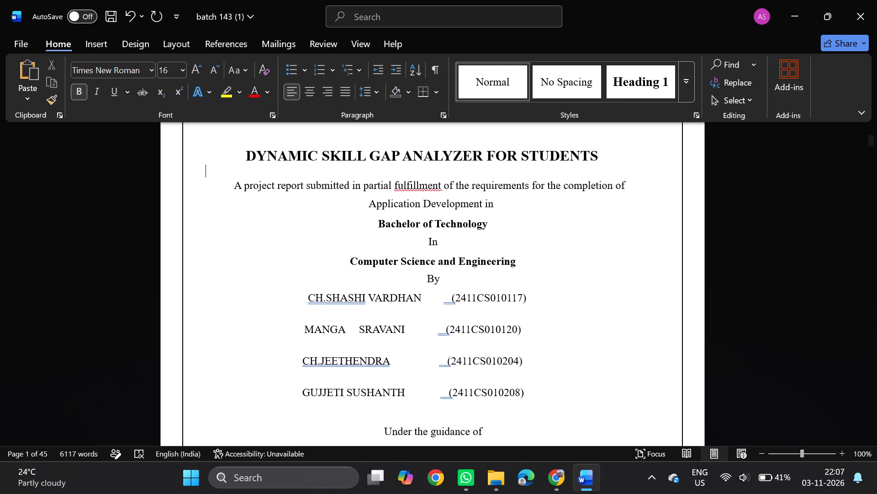
{"action": "left_click", "coordinate": [424, 296]}
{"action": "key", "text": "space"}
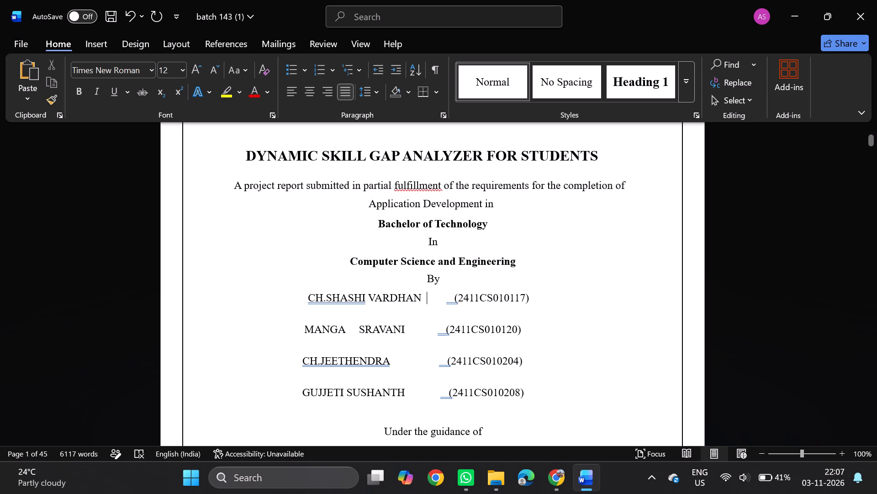
{"action": "left_click", "coordinate": [311, 295]}
{"action": "key", "text": "BackSpace"}
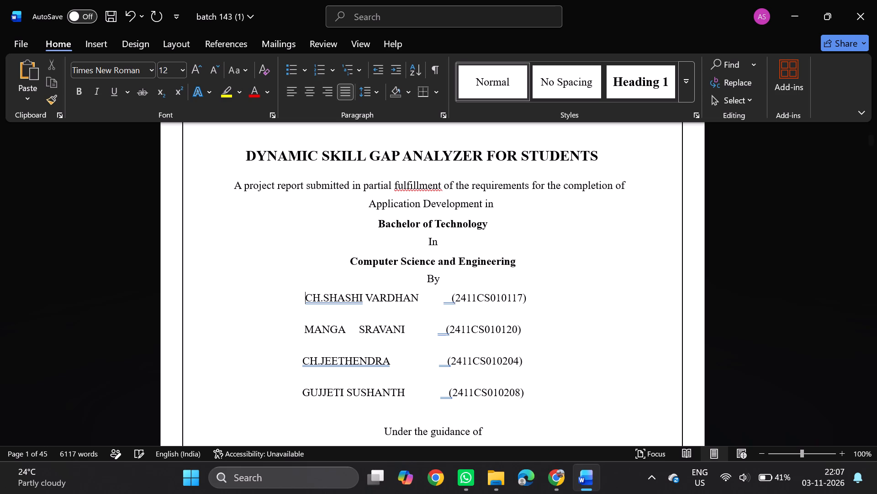
{"action": "key", "text": "BackSpace"}
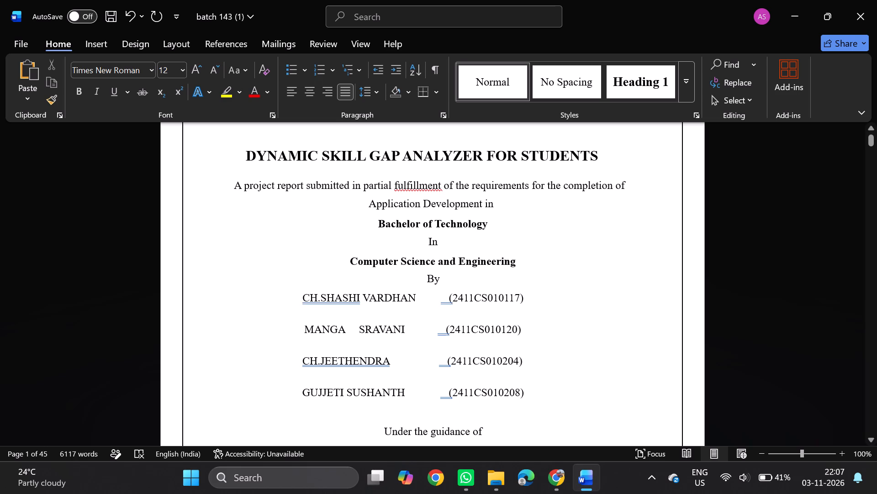
Try centred and right alignment on the first student's line, finally setting it to left alignment.
{"action": "key", "text": "Down"}
{"action": "key", "text": "Up"}
{"action": "key", "text": "Down"}
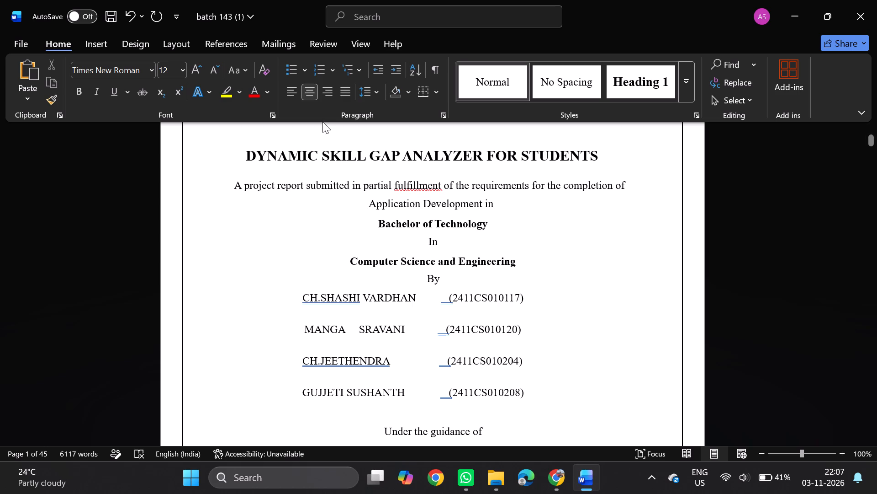
{"action": "left_click", "coordinate": [301, 292]}
{"action": "left_click", "coordinate": [312, 95]}
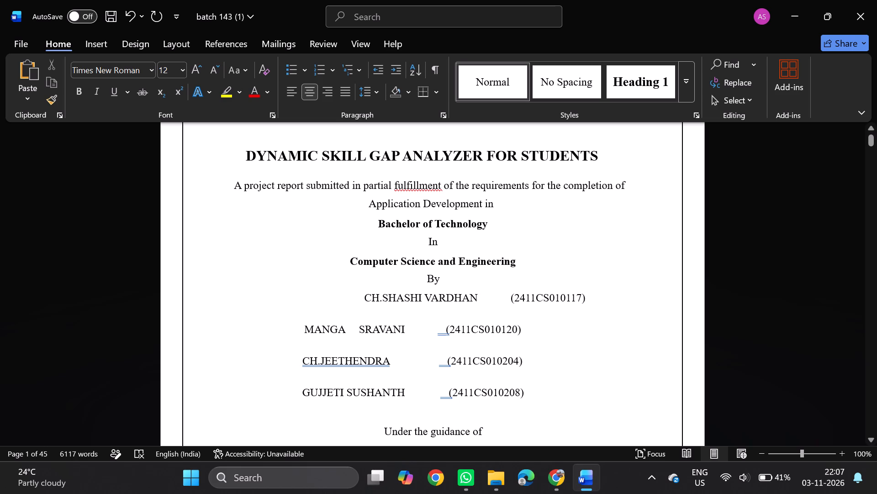
{"action": "key", "text": "BackSpace"}
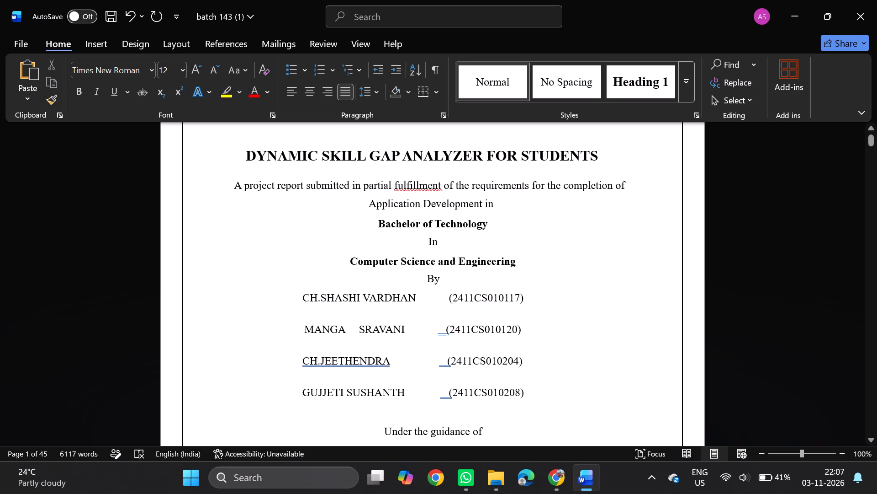
{"action": "left_click", "coordinate": [342, 91]}
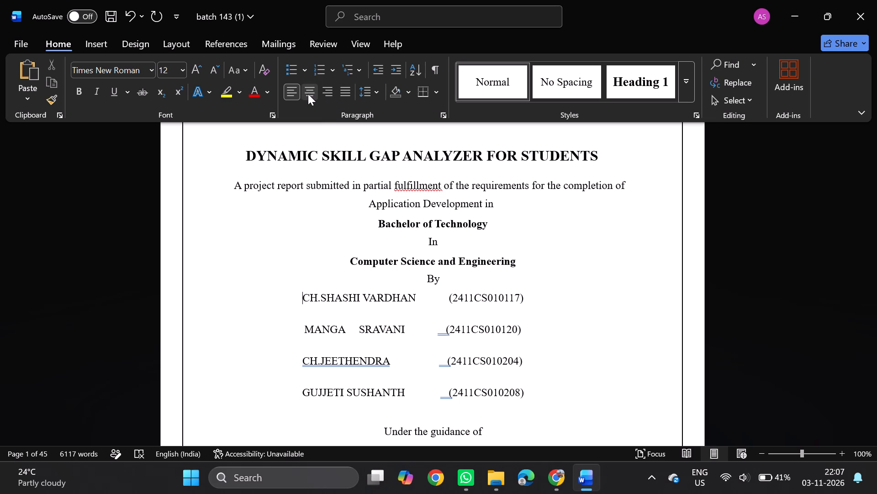
{"action": "left_click", "coordinate": [297, 90]}
{"action": "left_click", "coordinate": [315, 88]}
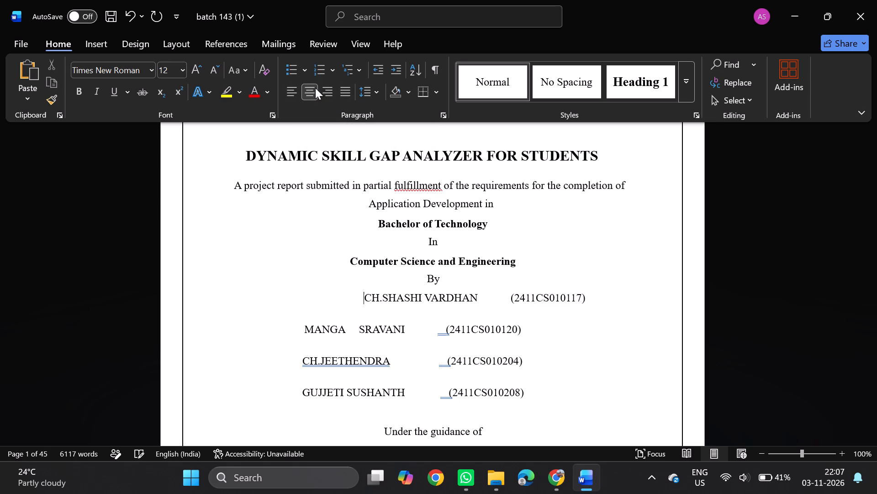
{"action": "left_click", "coordinate": [325, 89]}
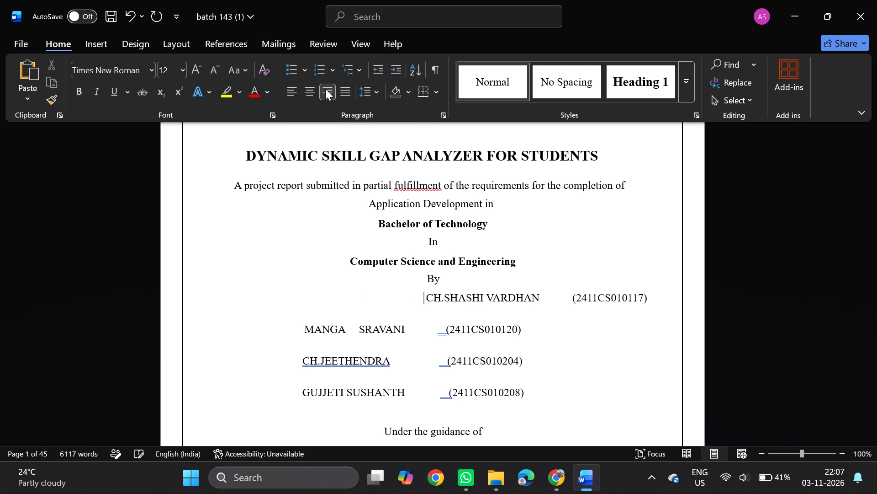
{"action": "left_click", "coordinate": [285, 87]}
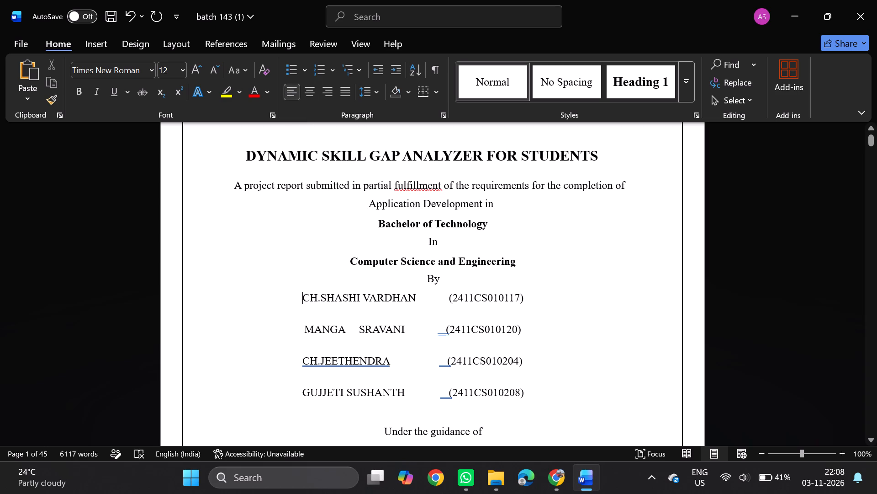
Insert a space after "CH." in the third student's name and remove one space before that student's roll number.
{"action": "left_click", "coordinate": [322, 360]}
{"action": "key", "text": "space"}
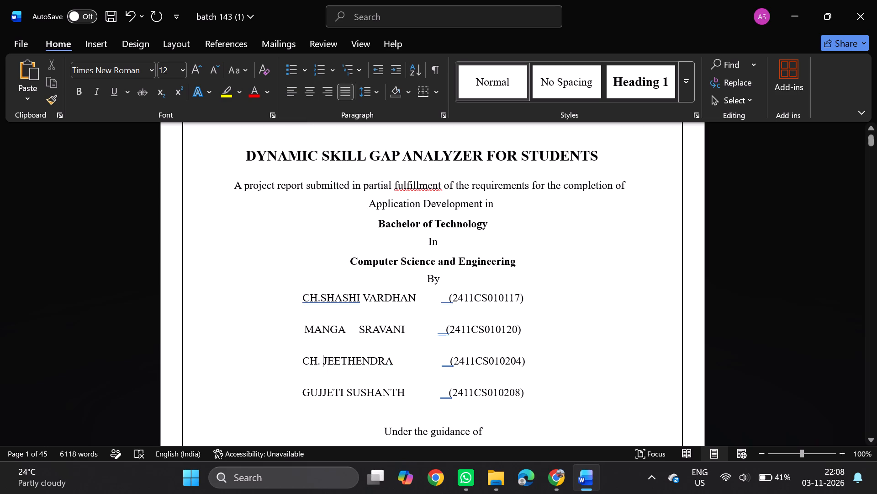
{"action": "left_click", "coordinate": [452, 365]}
{"action": "key", "text": "Left"}
{"action": "key", "text": "BackSpace"}
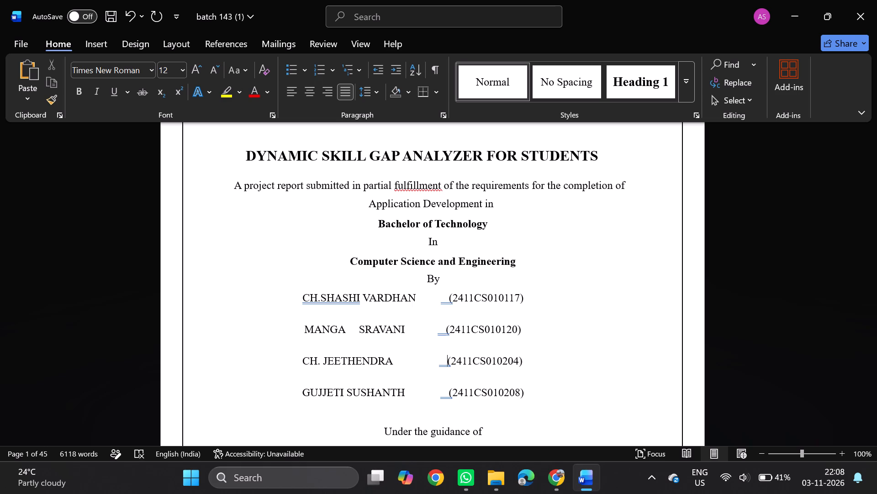
Insert a space after "CH." in the first student's name and remove two spaces before that student's roll number.
{"action": "left_click", "coordinate": [322, 301]}
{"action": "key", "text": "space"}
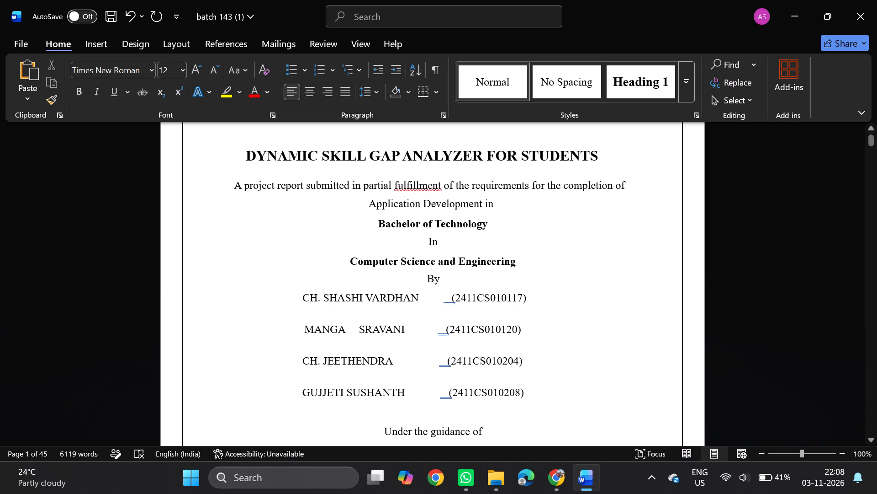
{"action": "left_click", "coordinate": [451, 295]}
{"action": "key", "text": "BackSpace"}
{"action": "key", "text": "BackSpace"}
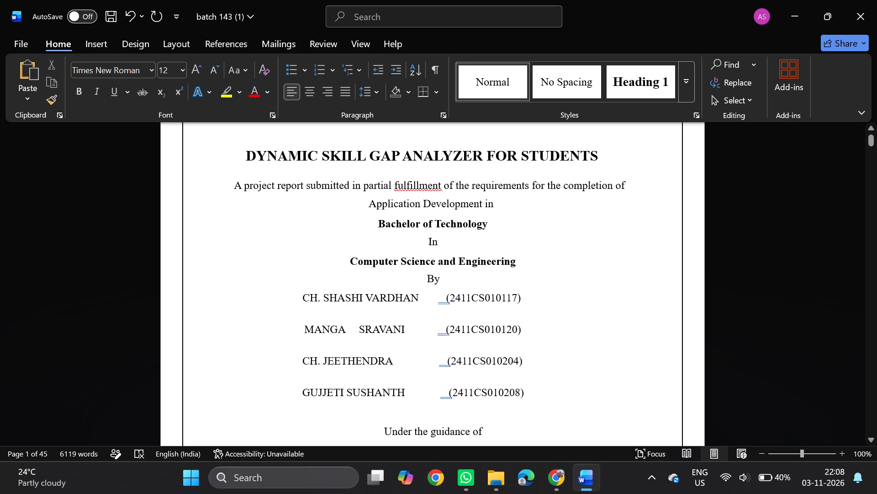
Replace the first word of the second student's name with the initial "M." followed by a single space.
{"action": "left_click", "coordinate": [360, 329]}
{"action": "key", "text": "BackSpace"}
{"action": "key", "text": "BackSpace"}
{"action": "key", "text": "BackSpace"}
{"action": "key", "text": "BackSpace"}
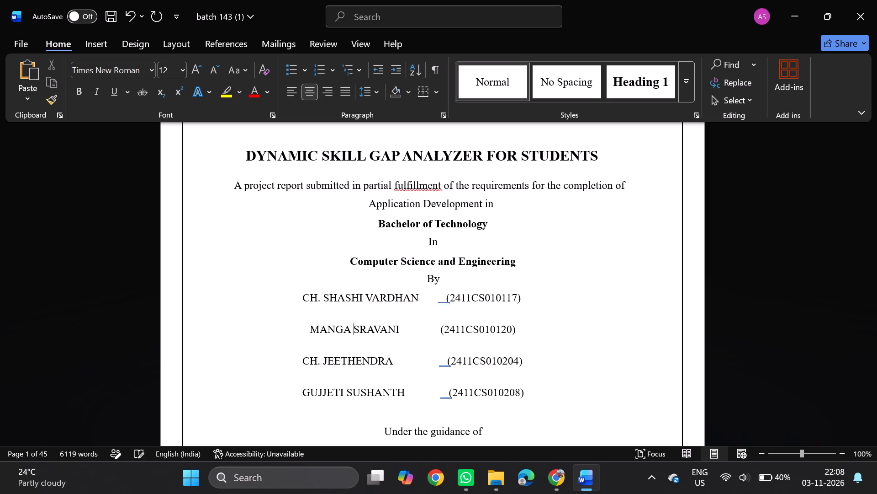
{"action": "key", "text": "BackSpace"}
{"action": "key", "text": "BackSpace"}
{"action": "key", "text": "BackSpace"}
{"action": "key", "text": "BackSpace"}
{"action": "key", "text": "BackSpace"}
{"action": "key", "text": "BackSpace"}
{"action": "key", "text": "BackSpace"}
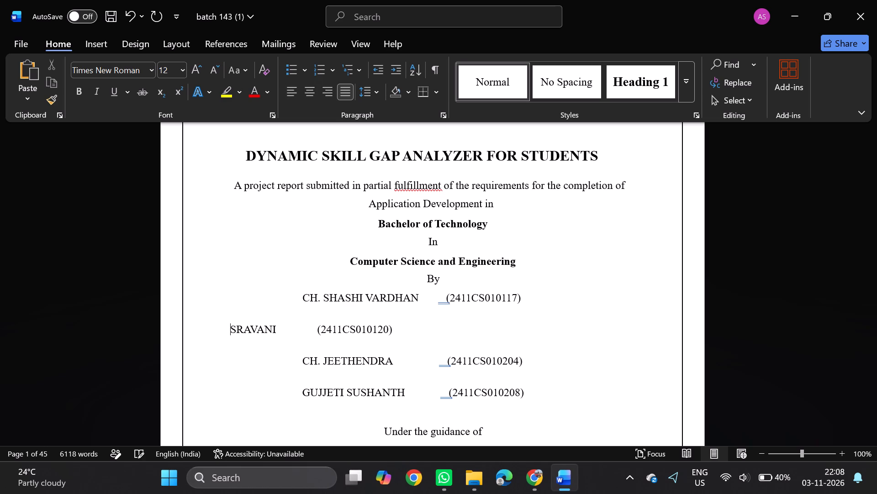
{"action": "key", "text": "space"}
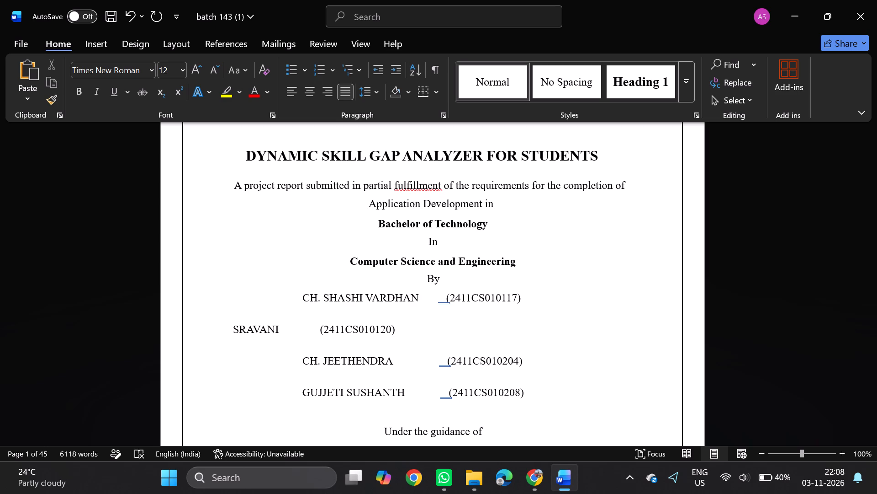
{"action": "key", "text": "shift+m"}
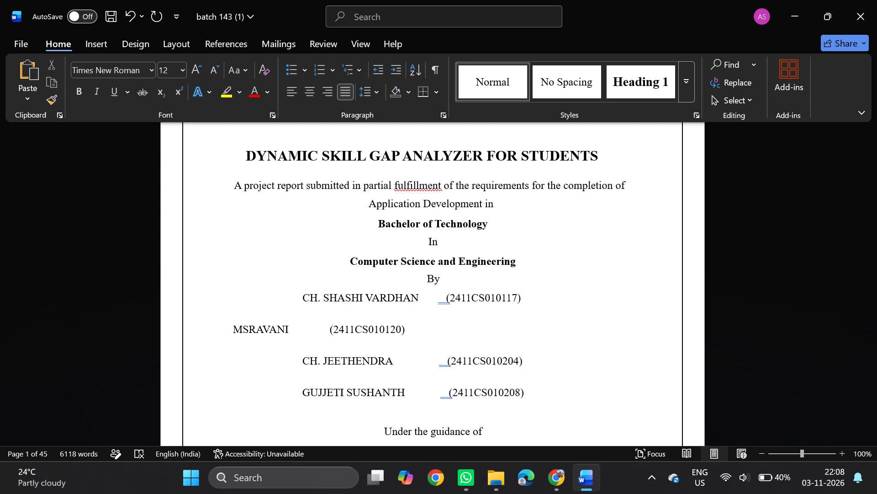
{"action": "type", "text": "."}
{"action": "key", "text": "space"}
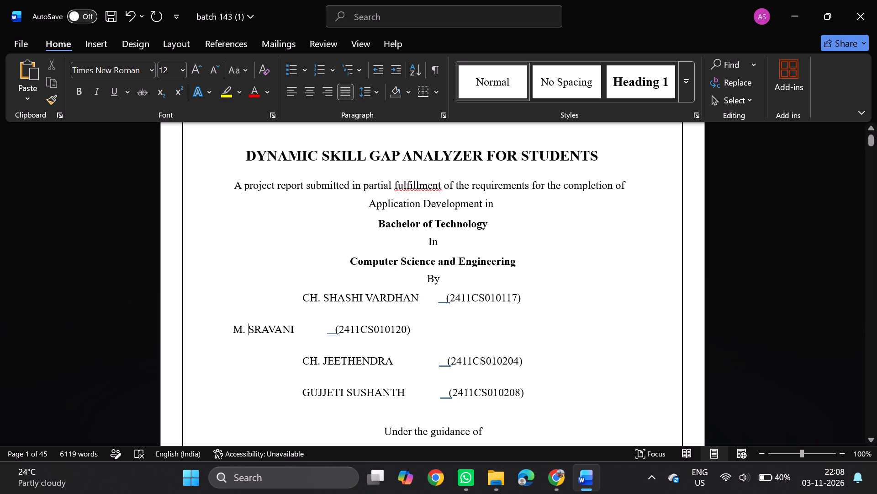
Indent the second student's line with spaces until the name lines up with the other names in the list.
{"action": "left_click", "coordinate": [233, 325]}
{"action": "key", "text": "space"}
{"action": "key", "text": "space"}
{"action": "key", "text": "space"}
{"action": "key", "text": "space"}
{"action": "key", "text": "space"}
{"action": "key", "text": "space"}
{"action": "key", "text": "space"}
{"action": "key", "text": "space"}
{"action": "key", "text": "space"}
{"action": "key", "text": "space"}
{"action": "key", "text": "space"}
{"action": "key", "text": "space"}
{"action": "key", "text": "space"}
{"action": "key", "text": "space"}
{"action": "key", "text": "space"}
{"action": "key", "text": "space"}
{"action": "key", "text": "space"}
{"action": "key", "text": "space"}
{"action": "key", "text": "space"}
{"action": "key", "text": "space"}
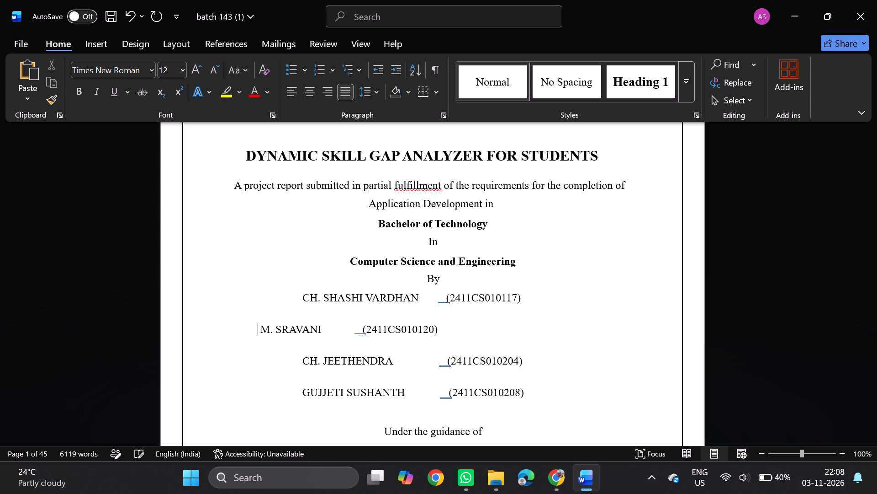
{"action": "key", "text": "BackSpace"}
{"action": "key", "text": "BackSpace"}
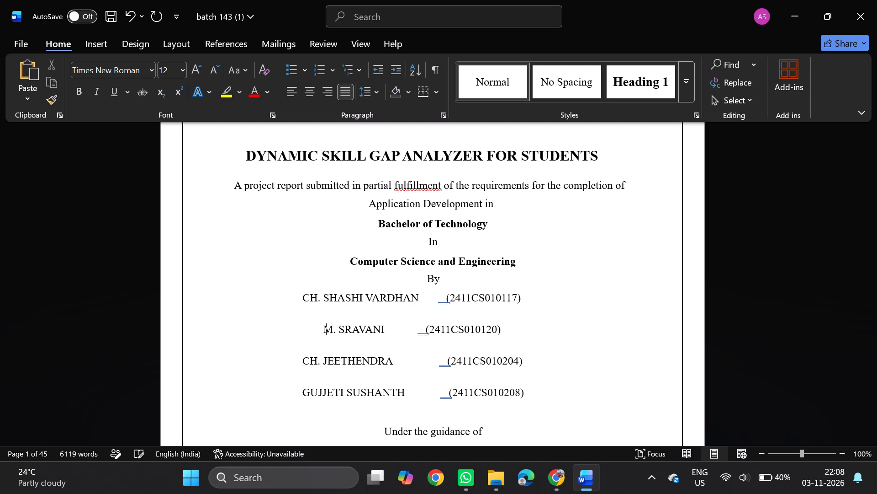
{"action": "key", "text": "BackSpace"}
{"action": "key", "text": "BackSpace"}
{"action": "key", "text": "BackSpace"}
{"action": "key", "text": "BackSpace"}
{"action": "key", "text": "BackSpace"}
{"action": "key", "text": "BackSpace"}
{"action": "key", "text": "BackSpace"}
{"action": "key", "text": "BackSpace"}
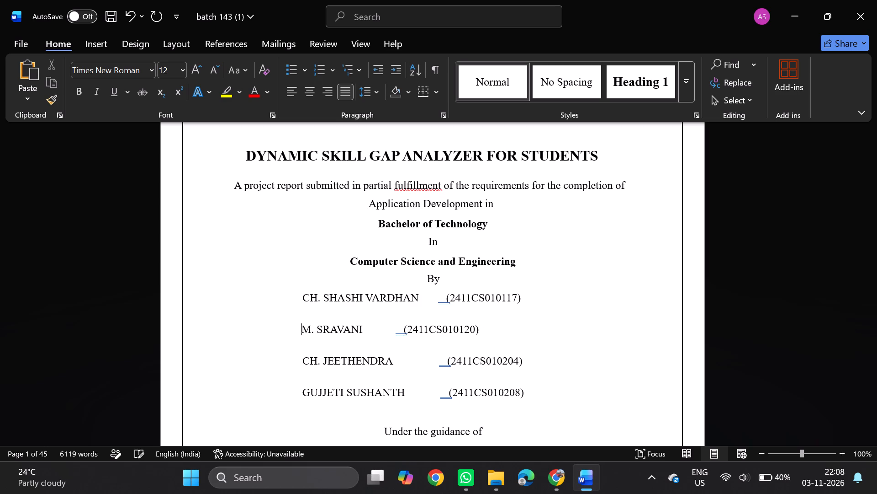
Add spaces before the second student's roll number until it lines up with the other roll numbers.
{"action": "left_click", "coordinate": [402, 331]}
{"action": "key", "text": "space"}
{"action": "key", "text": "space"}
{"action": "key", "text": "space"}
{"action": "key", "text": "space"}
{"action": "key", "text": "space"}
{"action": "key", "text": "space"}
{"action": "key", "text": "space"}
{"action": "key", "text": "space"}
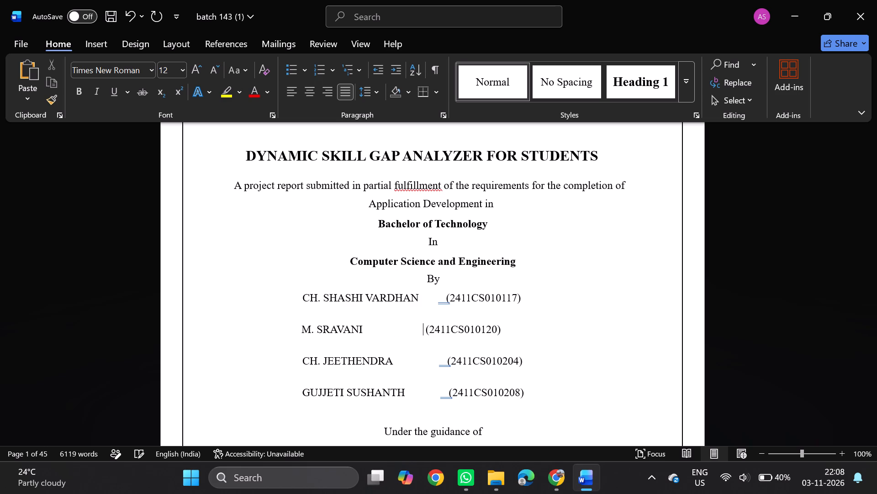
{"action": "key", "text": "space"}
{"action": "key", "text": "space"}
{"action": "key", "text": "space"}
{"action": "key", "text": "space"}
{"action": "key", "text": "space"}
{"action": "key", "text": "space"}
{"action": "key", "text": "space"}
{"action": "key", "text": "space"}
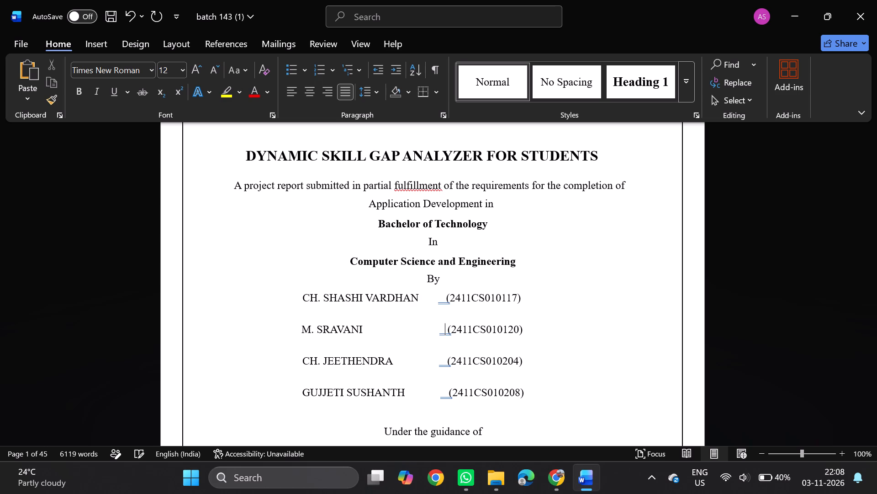
{"action": "key", "text": "BackSpace"}
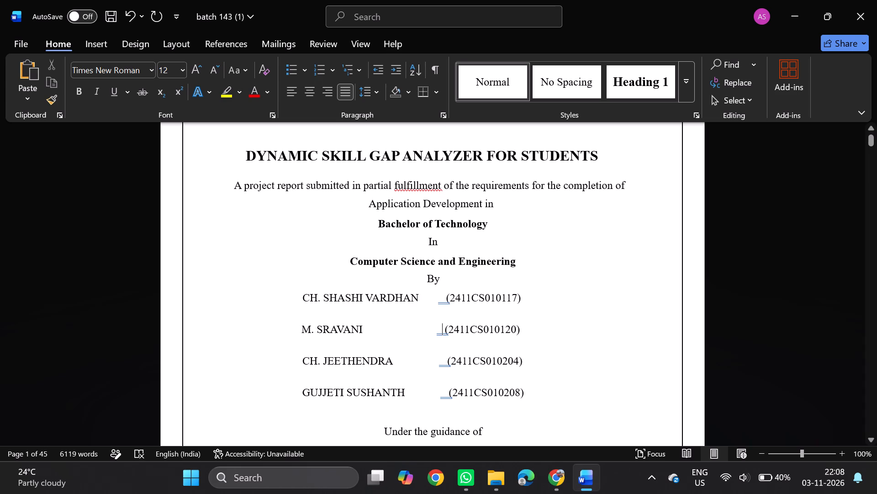
Replace the indent before the third student's name with spaces so the name lines up with the second student's.
{"action": "left_click", "coordinate": [303, 361]}
{"action": "key", "text": "BackSpace"}
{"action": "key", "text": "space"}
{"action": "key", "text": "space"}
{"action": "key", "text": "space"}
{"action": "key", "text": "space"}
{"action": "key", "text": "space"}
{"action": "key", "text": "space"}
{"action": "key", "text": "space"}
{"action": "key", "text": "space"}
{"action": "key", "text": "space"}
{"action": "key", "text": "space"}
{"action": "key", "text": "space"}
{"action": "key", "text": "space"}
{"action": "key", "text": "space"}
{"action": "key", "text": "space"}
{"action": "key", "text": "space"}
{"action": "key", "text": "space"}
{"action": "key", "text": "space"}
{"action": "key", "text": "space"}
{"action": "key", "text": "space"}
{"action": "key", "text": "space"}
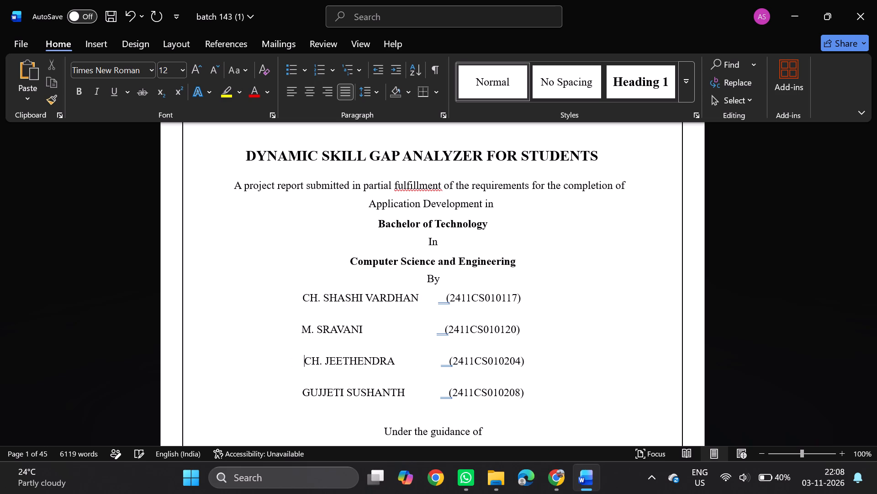
{"action": "key", "text": "BackSpace"}
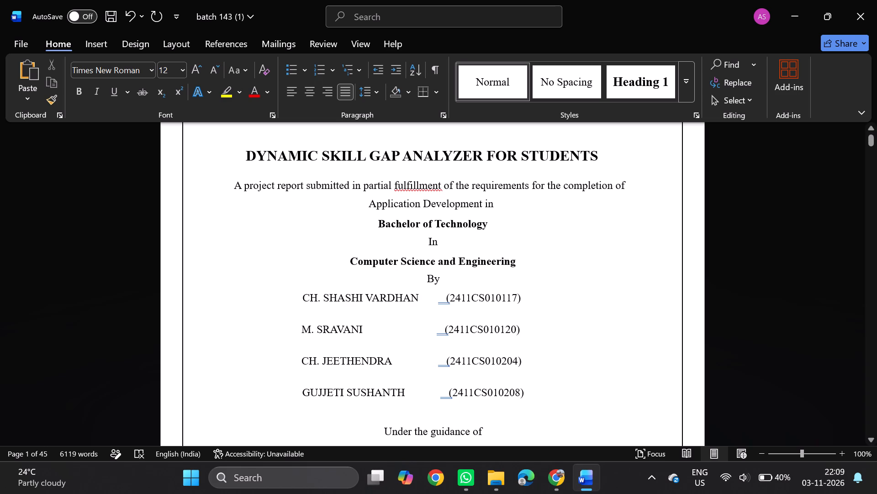
Shift the first student's line over by two spaces and the second and third students' lines by three spaces each.
{"action": "left_click", "coordinate": [303, 295]}
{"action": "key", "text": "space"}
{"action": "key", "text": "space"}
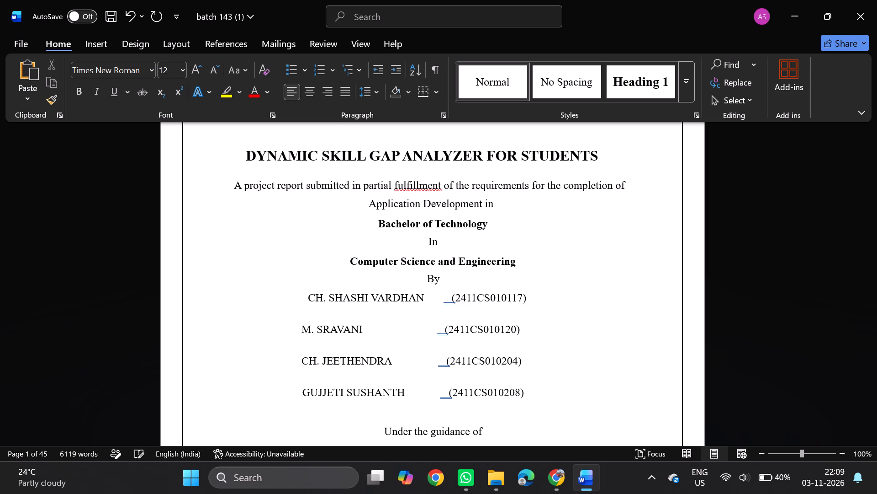
{"action": "left_click", "coordinate": [299, 328]}
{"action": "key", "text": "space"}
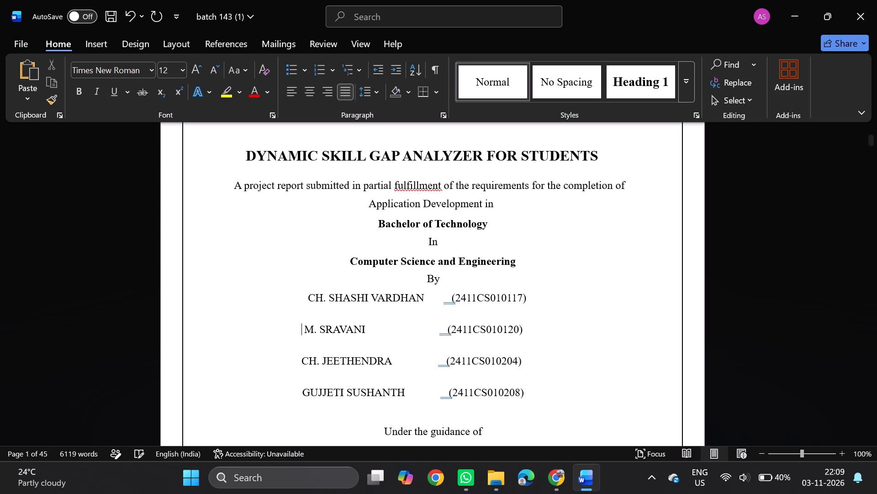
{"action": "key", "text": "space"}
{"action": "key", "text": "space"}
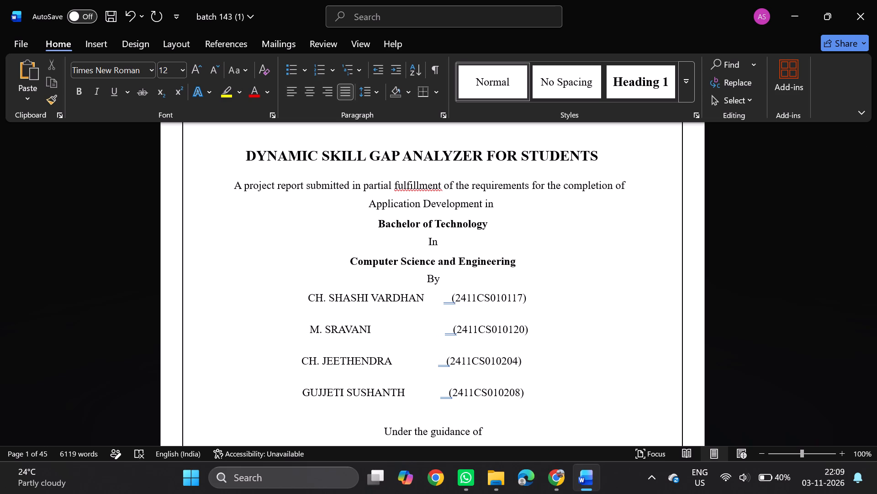
{"action": "left_click", "coordinate": [301, 357]}
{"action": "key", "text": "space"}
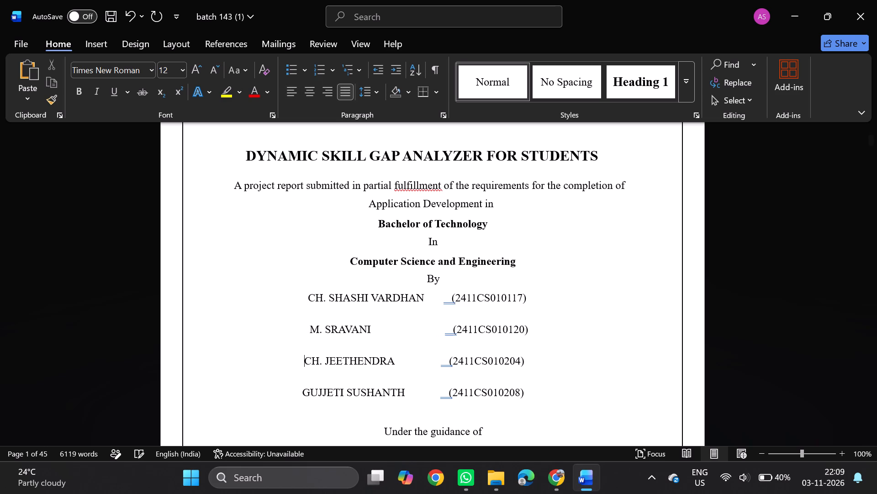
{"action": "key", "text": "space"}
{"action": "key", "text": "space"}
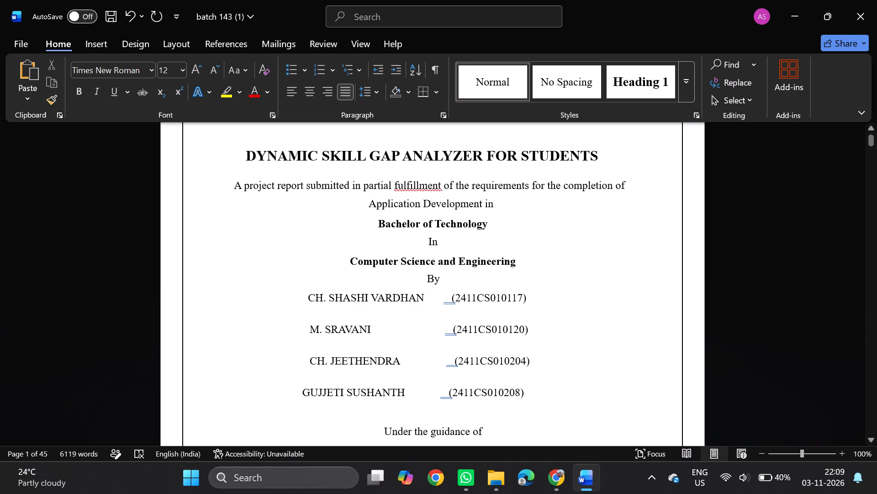
Shift the fourth student's line over by five spaces to line up with the names above it.
{"action": "left_click", "coordinate": [301, 390]}
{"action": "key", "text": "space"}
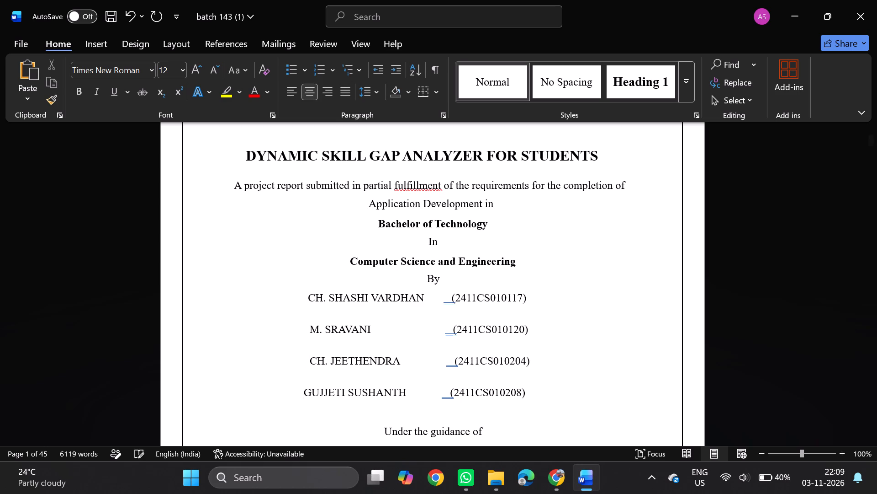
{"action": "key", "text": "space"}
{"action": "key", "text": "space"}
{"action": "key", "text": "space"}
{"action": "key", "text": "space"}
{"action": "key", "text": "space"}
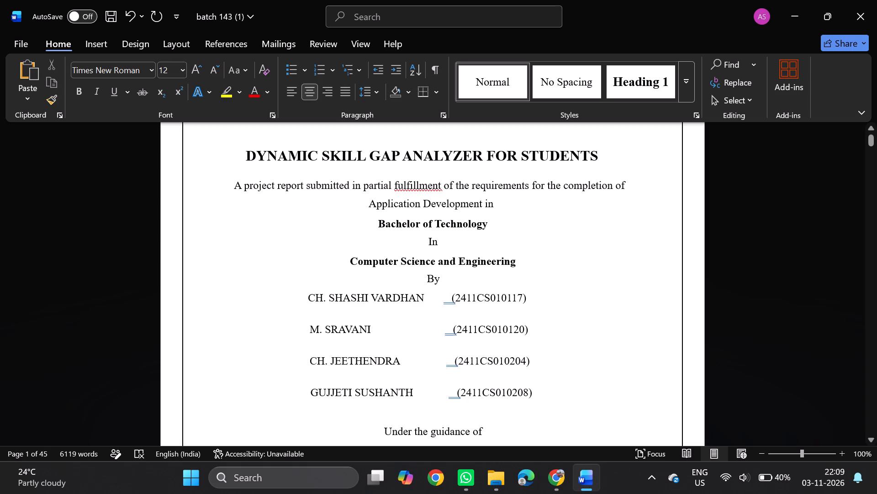
{"action": "key", "text": "BackSpace"}
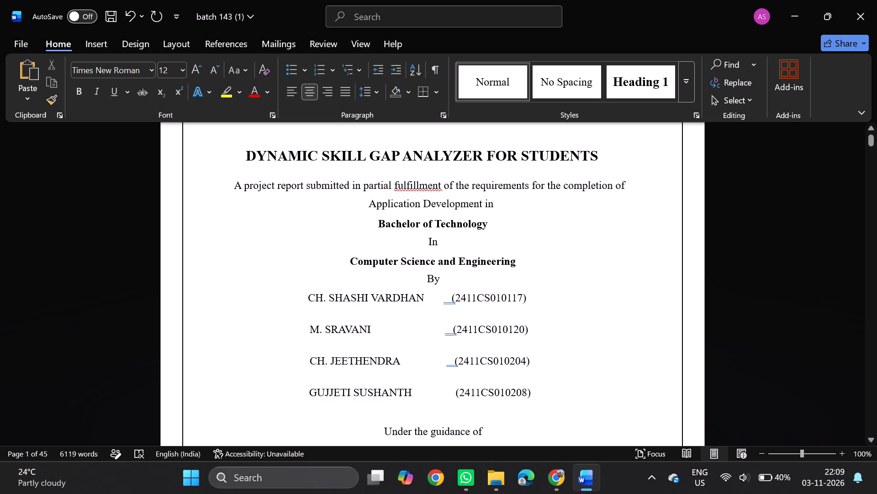
Insert a space after "M." and another directly after "Mrs" in the guide's name on the title page.
{"action": "scroll", "coordinate": [269, 407], "scroll_direction": "down", "scroll_amount": 1}
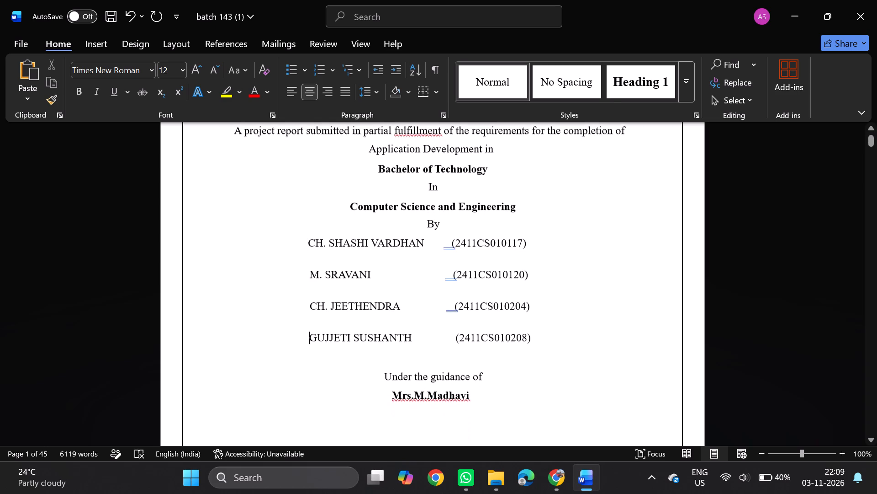
{"action": "scroll", "coordinate": [269, 407], "scroll_direction": "down", "scroll_amount": 1}
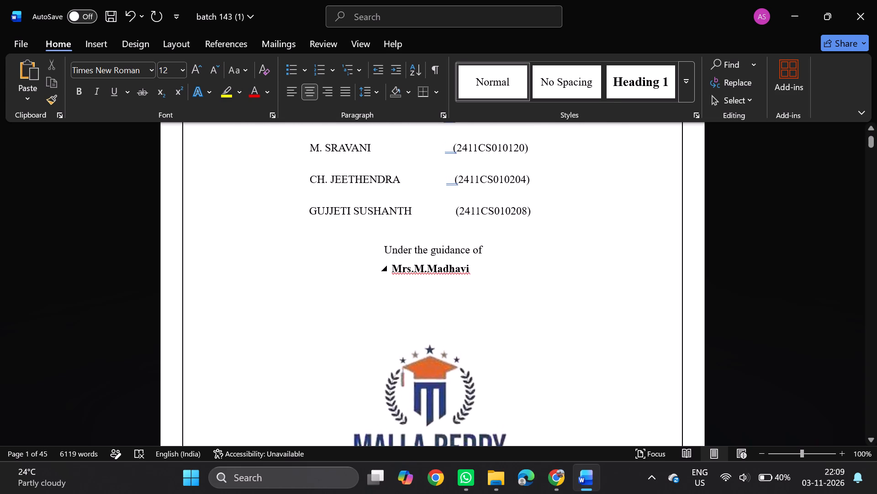
{"action": "left_click", "coordinate": [481, 268]}
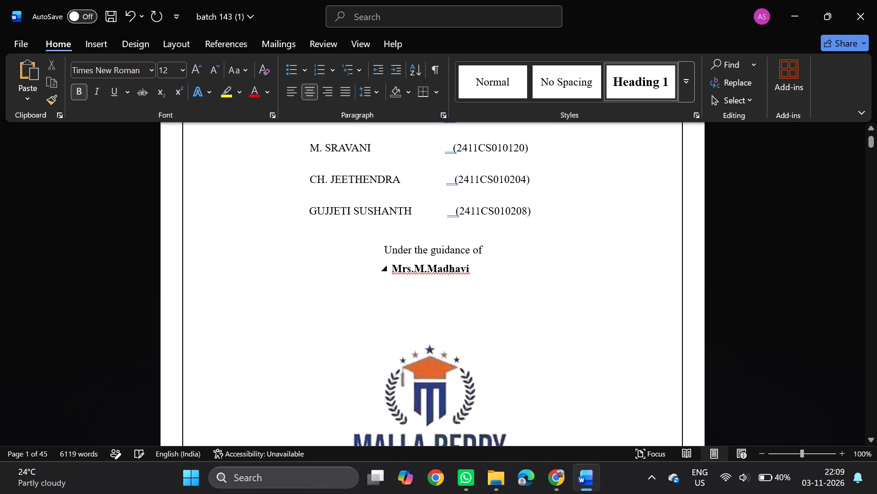
{"action": "left_click", "coordinate": [423, 272]}
{"action": "key", "text": "Right"}
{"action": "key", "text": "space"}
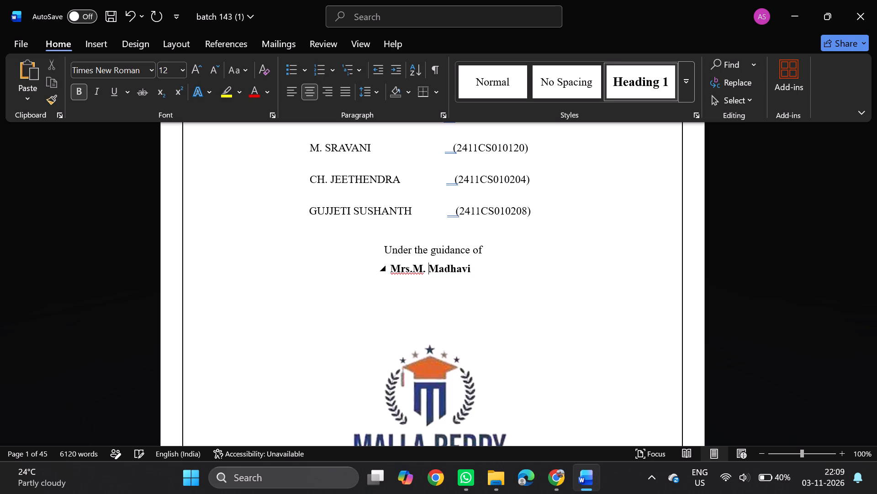
{"action": "left_click", "coordinate": [410, 271]}
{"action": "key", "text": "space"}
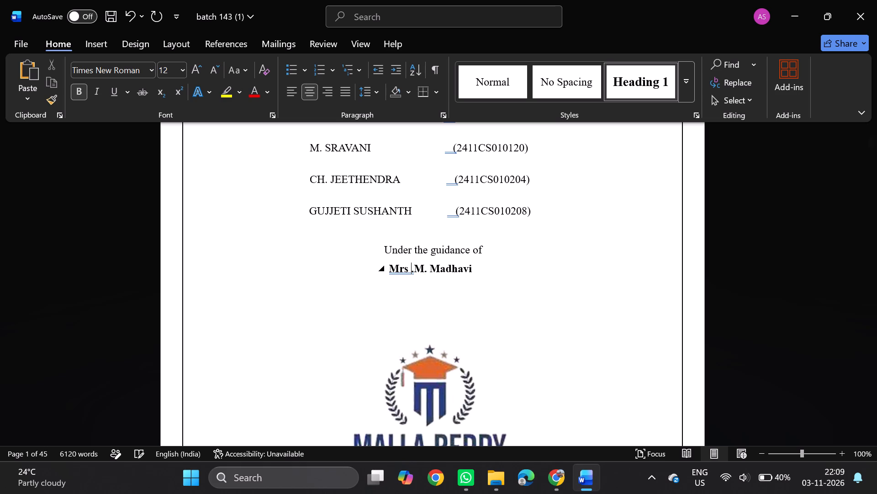
Add a line reading "Assistant professor" directly beneath the guide's name, indented with spaces to line up with the name.
{"action": "left_click", "coordinate": [484, 271]}
{"action": "key", "text": "Return"}
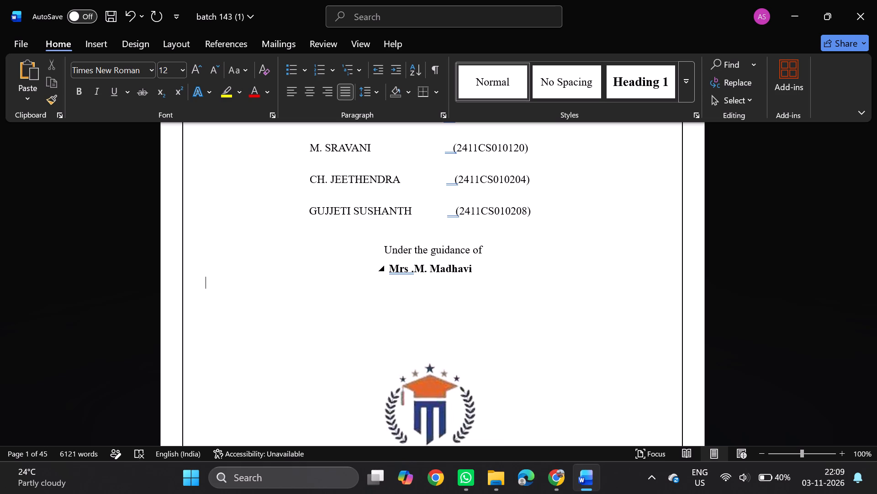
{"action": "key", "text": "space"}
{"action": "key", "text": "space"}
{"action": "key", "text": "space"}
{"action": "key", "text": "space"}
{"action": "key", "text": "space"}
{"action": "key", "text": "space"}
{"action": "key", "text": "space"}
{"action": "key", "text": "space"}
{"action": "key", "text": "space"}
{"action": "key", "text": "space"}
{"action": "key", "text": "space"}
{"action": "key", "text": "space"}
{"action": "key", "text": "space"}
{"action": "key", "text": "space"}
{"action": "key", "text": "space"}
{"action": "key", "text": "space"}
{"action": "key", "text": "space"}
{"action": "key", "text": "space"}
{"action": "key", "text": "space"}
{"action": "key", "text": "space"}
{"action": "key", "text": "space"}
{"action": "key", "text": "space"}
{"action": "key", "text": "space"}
{"action": "key", "text": "BackSpace"}
{"action": "key", "text": "BackSpace"}
{"action": "key", "text": "BackSpace"}
{"action": "key", "text": "BackSpace"}
{"action": "key", "text": "BackSpace"}
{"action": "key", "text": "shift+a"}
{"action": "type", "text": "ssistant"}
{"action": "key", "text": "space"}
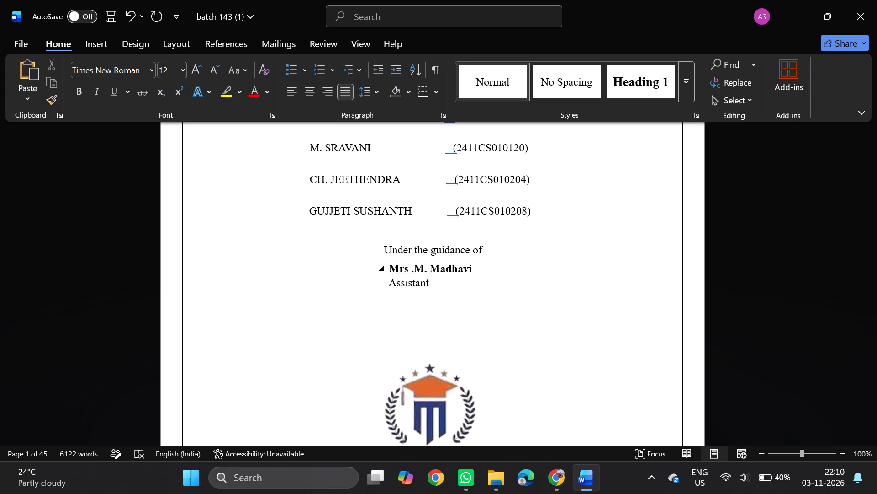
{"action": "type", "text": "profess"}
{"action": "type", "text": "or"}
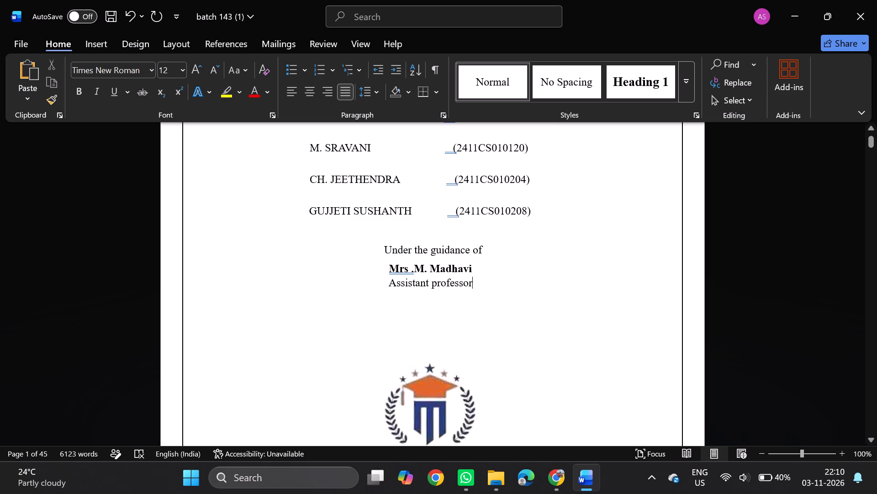
Remove extra blank lines between the "Assistant professor" line and the university logo to move the logo up.
{"action": "left_click", "coordinate": [406, 343]}
{"action": "key", "text": "BackSpace"}
{"action": "key", "text": "BackSpace"}
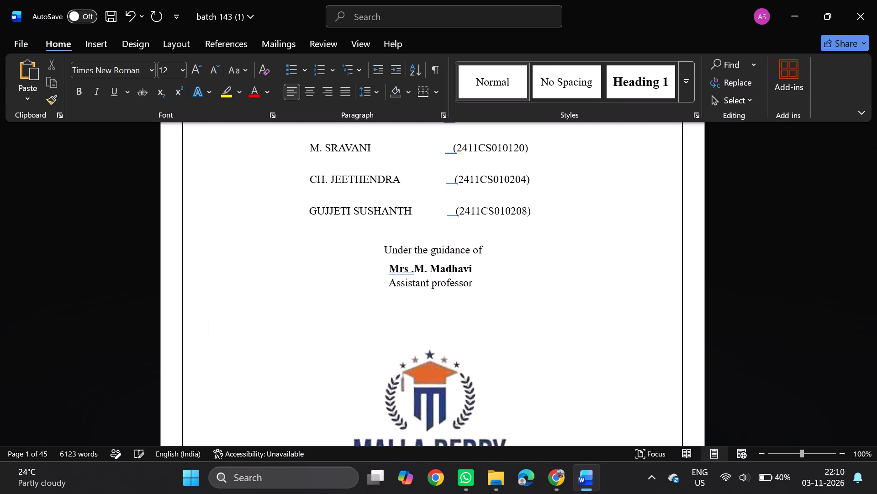
{"action": "key", "text": "BackSpace"}
{"action": "key", "text": "BackSpace"}
{"action": "key", "text": "BackSpace"}
{"action": "key", "text": "BackSpace"}
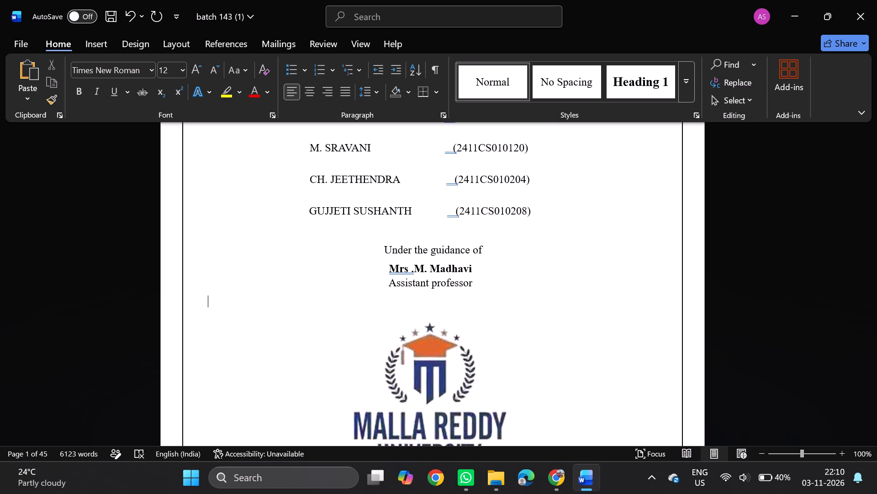
Delete blank space between the university logo and the department line so the text below moves up.
{"action": "scroll", "coordinate": [508, 336], "scroll_direction": "down", "scroll_amount": 2}
{"action": "scroll", "coordinate": [508, 336], "scroll_direction": "up", "scroll_amount": 1}
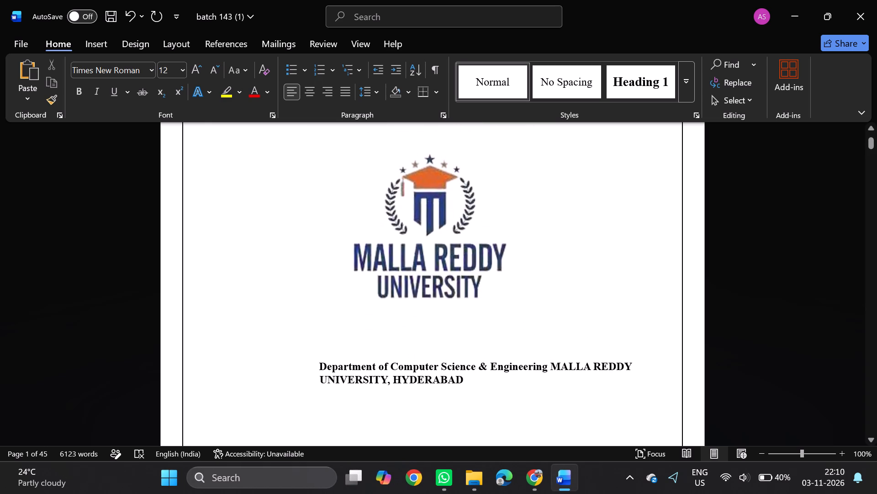
{"action": "scroll", "coordinate": [508, 336], "scroll_direction": "up", "scroll_amount": 1}
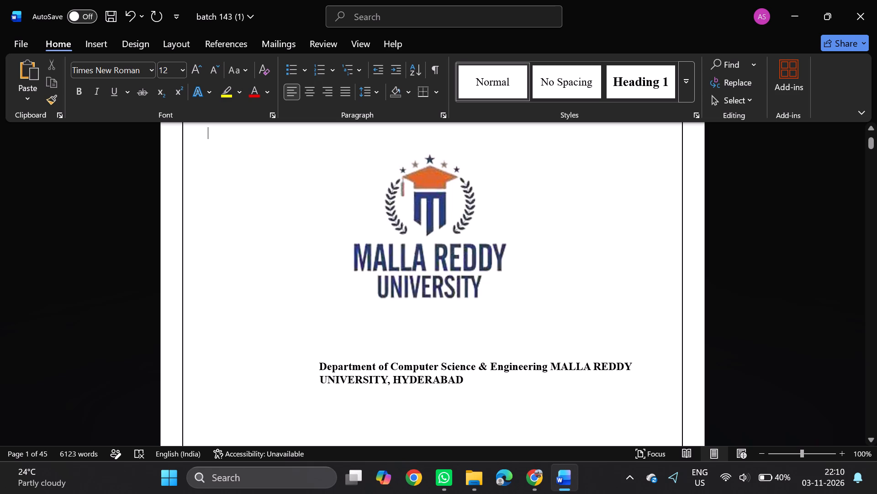
{"action": "left_click", "coordinate": [389, 333]}
{"action": "key", "text": "BackSpace"}
{"action": "key", "text": "BackSpace"}
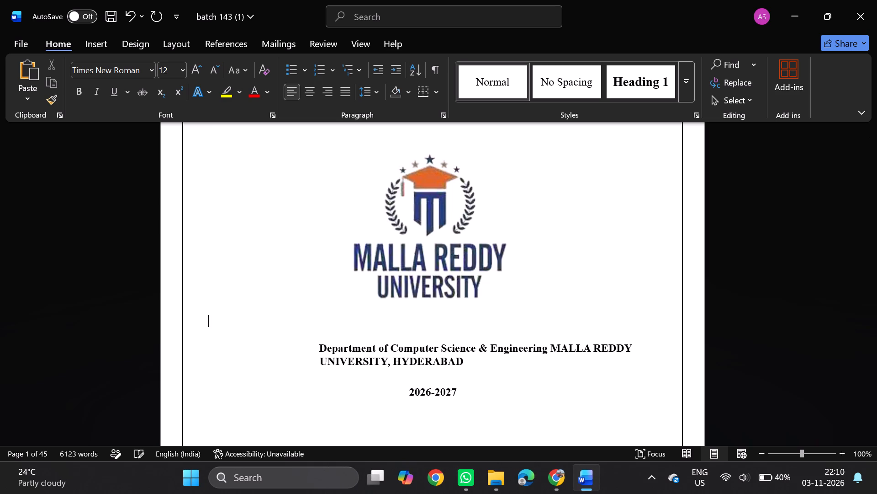
Split "MALLA REDDY UNIVERSITY, HYDERABAD" from the department text onto its own line.
{"action": "left_click", "coordinate": [552, 348]}
{"action": "key", "text": "Return"}
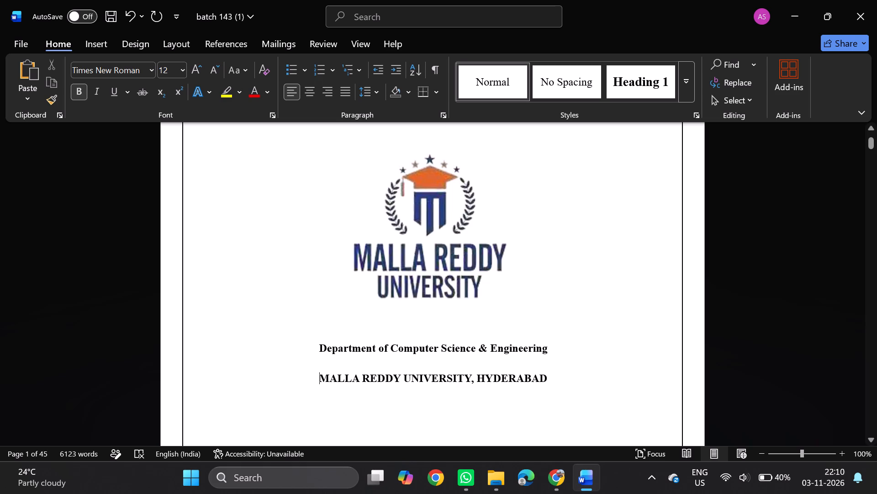
Remove the bold formatting from the department line and the "MALLA REDDY UNIVERSITY, HYDERABAD" line.
{"action": "left_click", "coordinate": [327, 366]}
{"action": "left_click", "coordinate": [318, 365]}
{"action": "left_click_drag", "start_coordinate": [317, 349], "coordinate": [436, 381]}
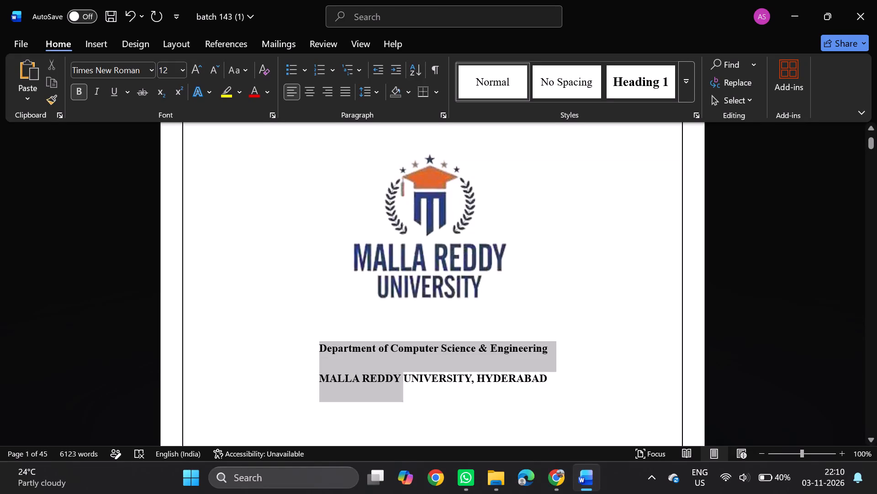
{"action": "left_click_drag", "start_coordinate": [436, 381], "coordinate": [552, 386]}
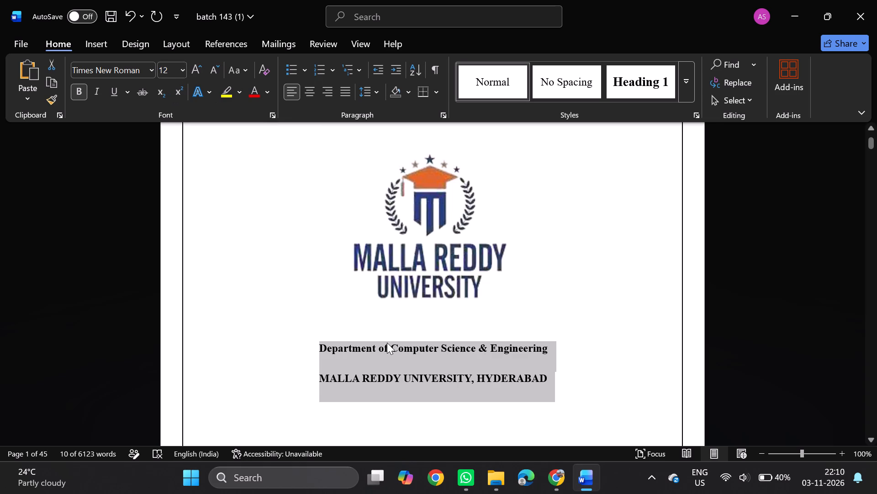
{"action": "left_click", "coordinate": [80, 89]}
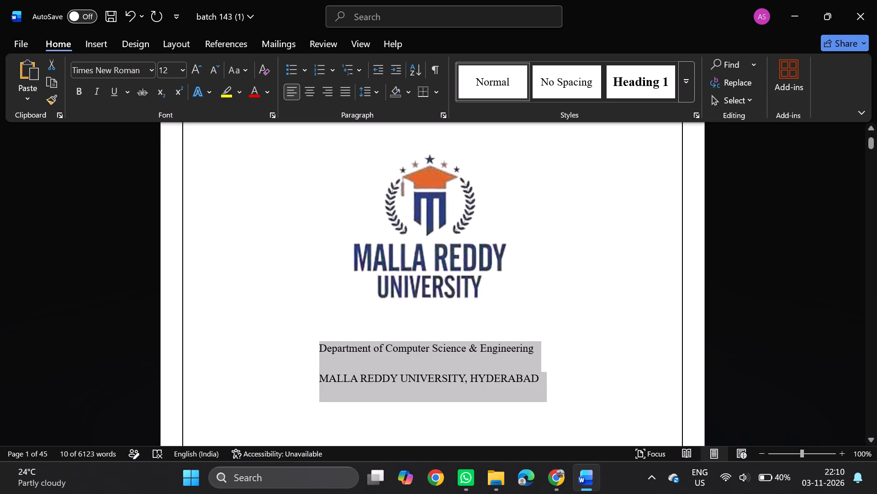
{"action": "left_click", "coordinate": [578, 382]}
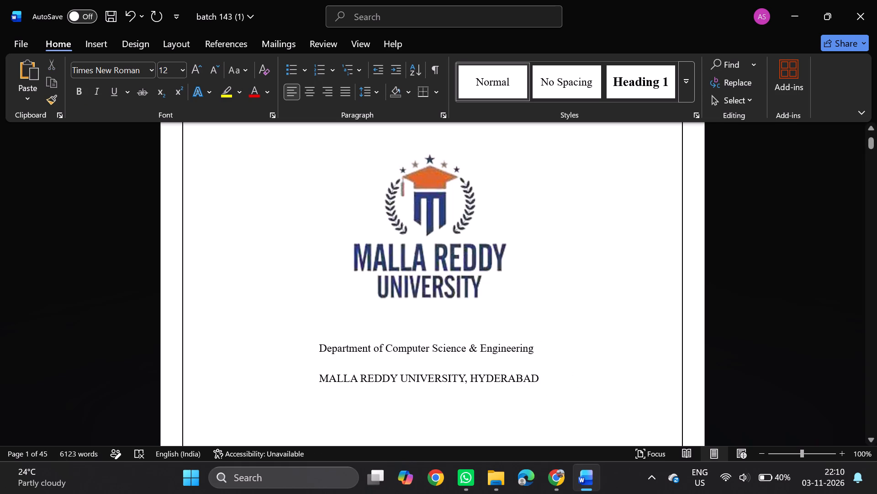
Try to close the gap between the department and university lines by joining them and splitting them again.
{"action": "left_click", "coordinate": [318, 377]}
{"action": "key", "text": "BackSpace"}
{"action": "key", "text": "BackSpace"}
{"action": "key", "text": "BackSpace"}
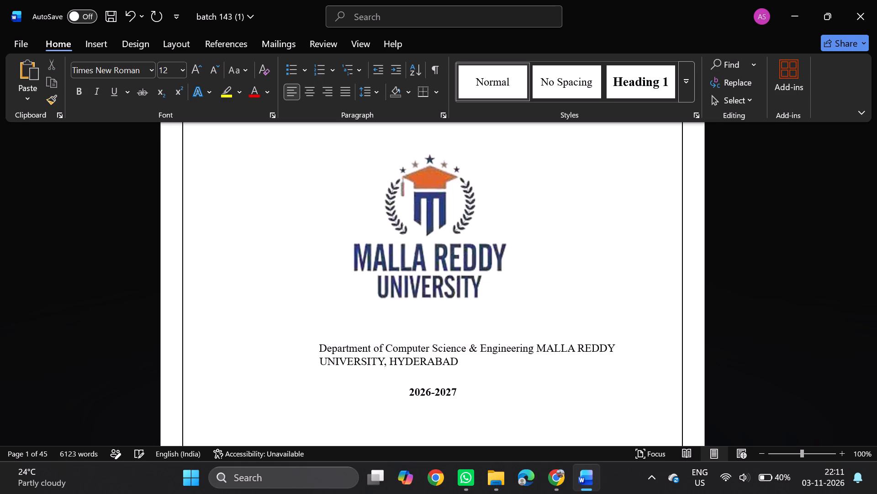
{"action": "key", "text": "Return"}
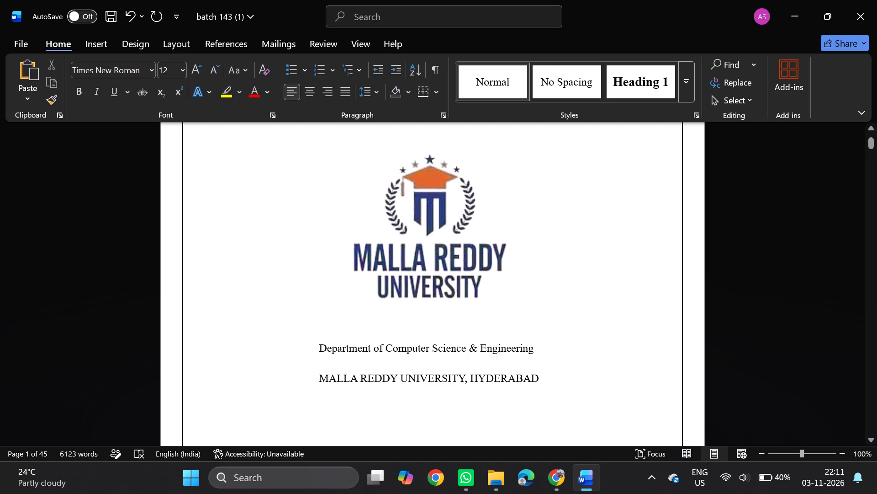
Pull "2026-2027" back from the second page to the end of the university line on the title page.
{"action": "scroll", "coordinate": [458, 419], "scroll_direction": "down", "scroll_amount": 1}
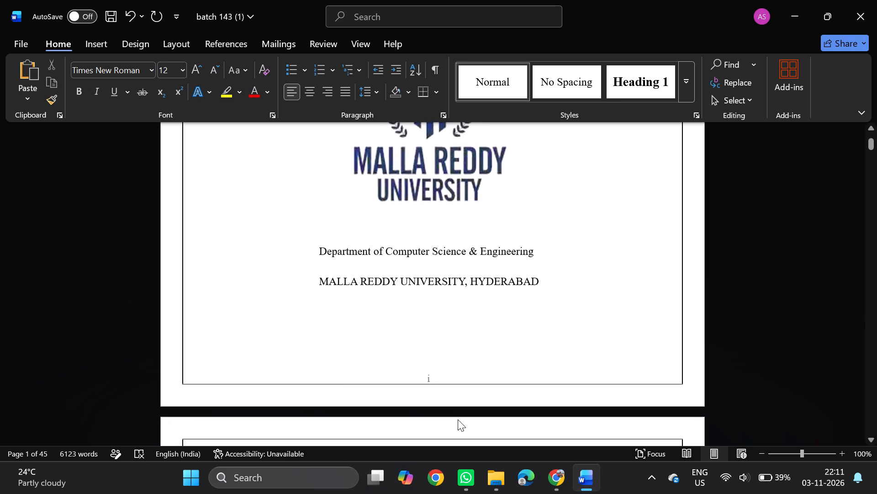
{"action": "scroll", "coordinate": [458, 419], "scroll_direction": "down", "scroll_amount": 1}
{"action": "left_click", "coordinate": [394, 370]}
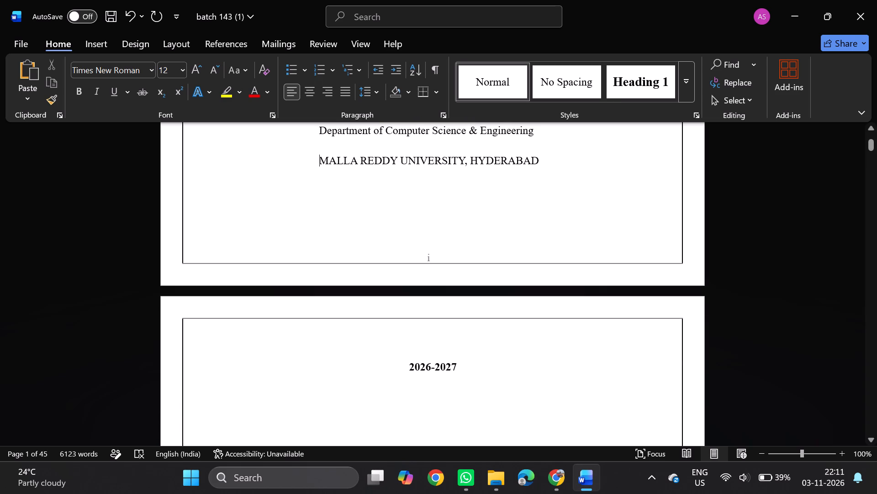
{"action": "key", "text": "BackSpace"}
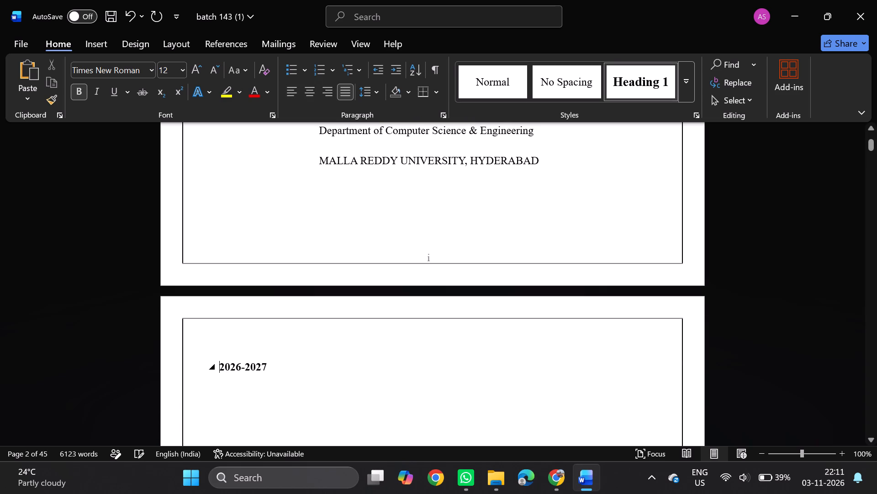
{"action": "key", "text": "BackSpace"}
{"action": "key", "text": "BackSpace"}
{"action": "key", "text": "BackSpace"}
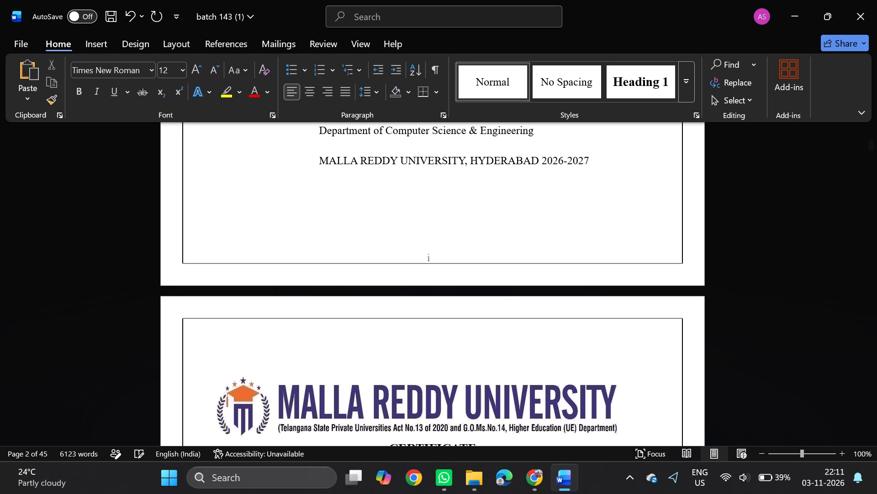
Put "2026-2027" on its own line below the university name and pad it with spaces until it sits centred.
{"action": "scroll", "coordinate": [394, 370], "scroll_direction": "up", "scroll_amount": 1}
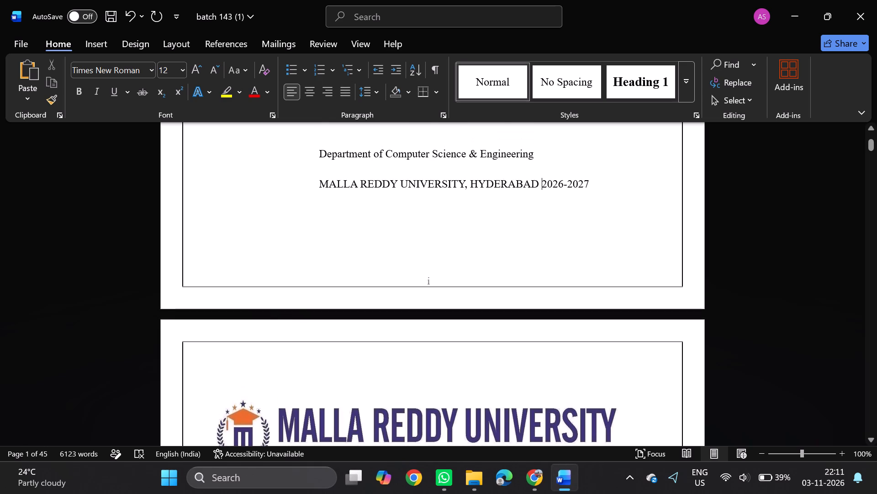
{"action": "key", "text": "Return"}
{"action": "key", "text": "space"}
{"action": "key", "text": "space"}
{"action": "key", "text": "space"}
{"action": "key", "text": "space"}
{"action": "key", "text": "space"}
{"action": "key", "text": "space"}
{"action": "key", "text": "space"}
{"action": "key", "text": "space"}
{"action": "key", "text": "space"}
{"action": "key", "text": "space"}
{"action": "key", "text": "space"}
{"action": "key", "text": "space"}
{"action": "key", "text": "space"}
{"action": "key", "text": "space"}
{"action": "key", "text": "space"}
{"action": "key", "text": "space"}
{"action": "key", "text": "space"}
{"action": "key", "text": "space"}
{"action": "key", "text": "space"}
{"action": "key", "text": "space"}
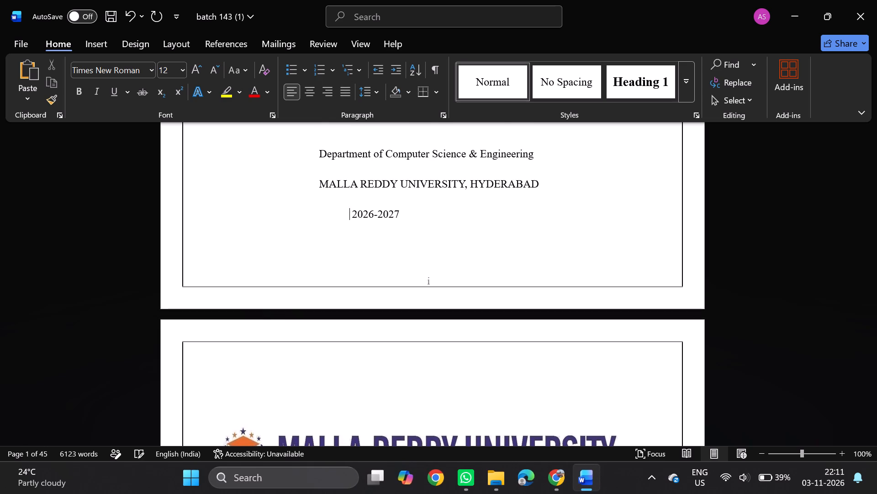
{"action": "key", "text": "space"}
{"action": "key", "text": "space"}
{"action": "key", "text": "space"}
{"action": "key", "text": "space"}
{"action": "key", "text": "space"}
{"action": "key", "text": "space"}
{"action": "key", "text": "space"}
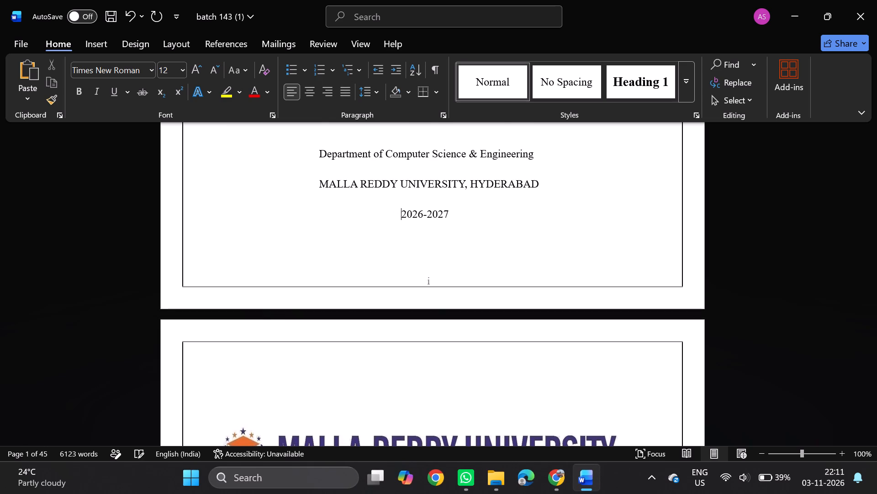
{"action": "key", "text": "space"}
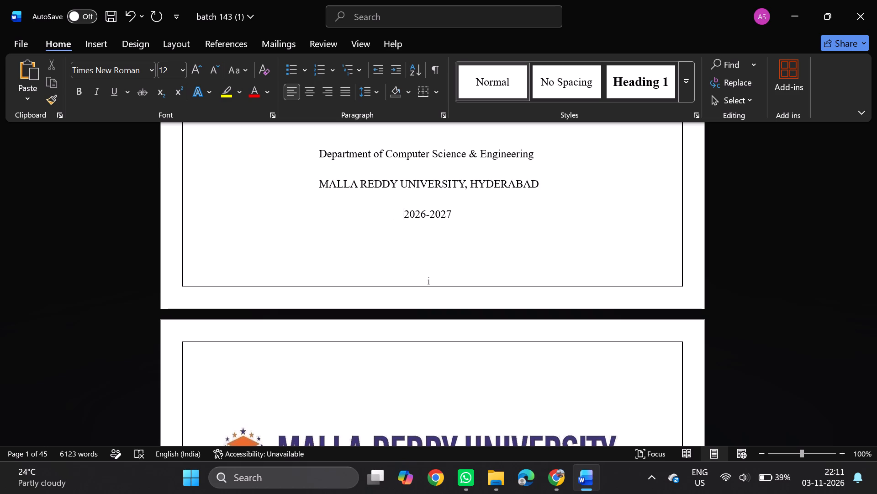
Make the year line "2026-2027" on the title page bold, leaving it without italics.
{"action": "left_click", "coordinate": [463, 216]}
{"action": "left_click_drag", "start_coordinate": [463, 216], "coordinate": [407, 215]}
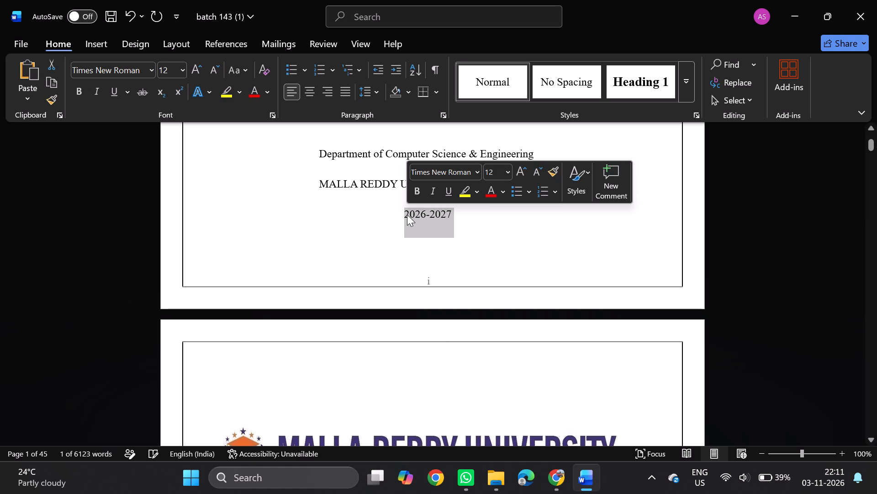
{"action": "left_click", "coordinate": [415, 192]}
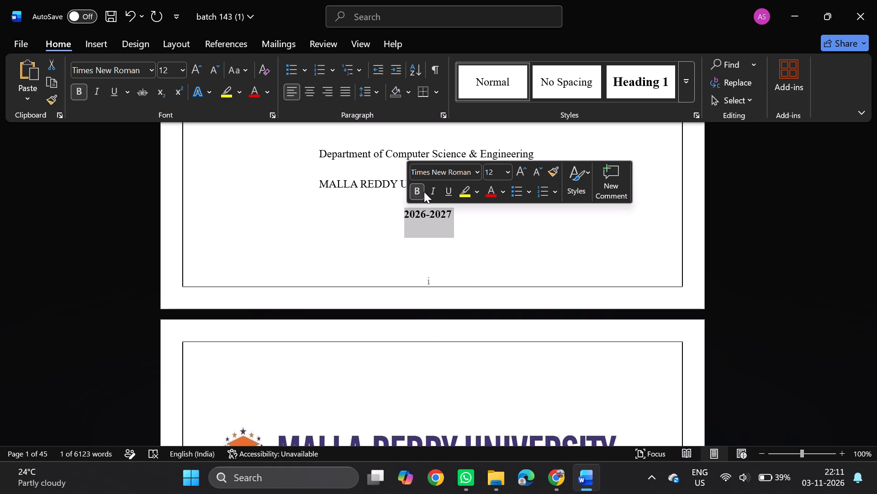
{"action": "left_click", "coordinate": [430, 190]}
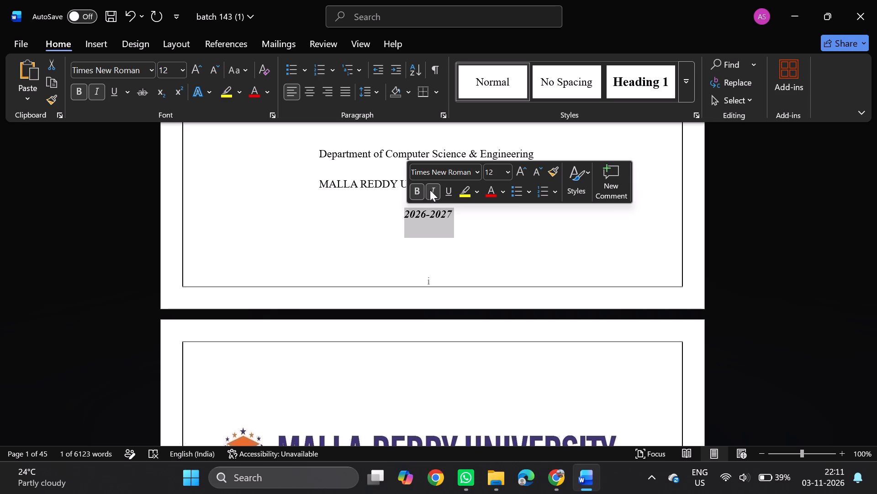
{"action": "left_click", "coordinate": [438, 187]}
{"action": "left_click", "coordinate": [484, 258]}
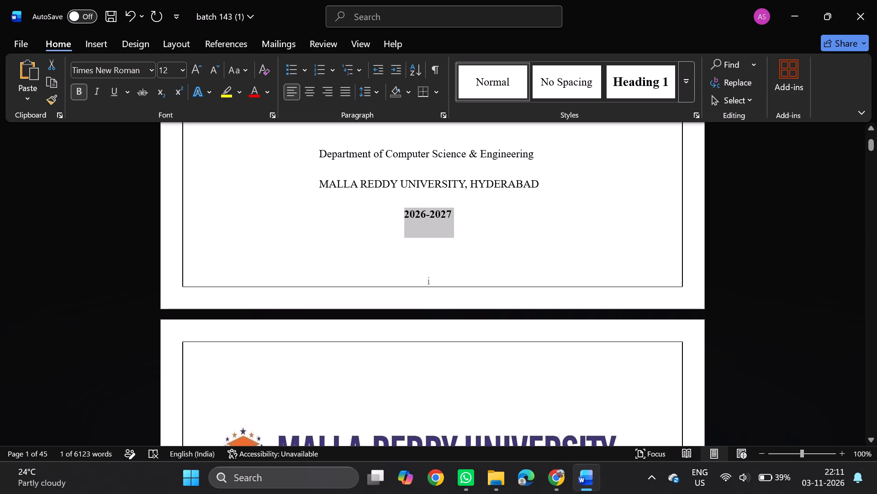
Delete the extra blank lines above the university logo on the certificate page.
{"action": "left_click", "coordinate": [349, 347]}
{"action": "scroll", "coordinate": [349, 347], "scroll_direction": "down", "scroll_amount": 2}
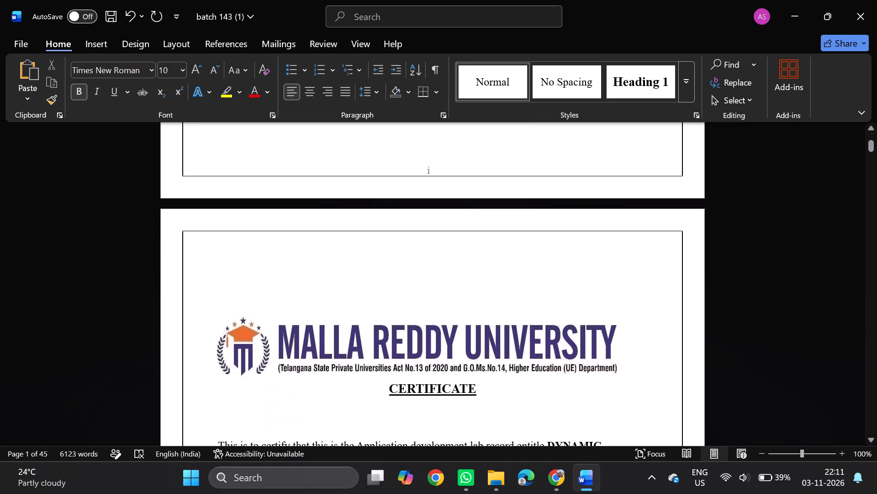
{"action": "scroll", "coordinate": [349, 347], "scroll_direction": "down", "scroll_amount": 1}
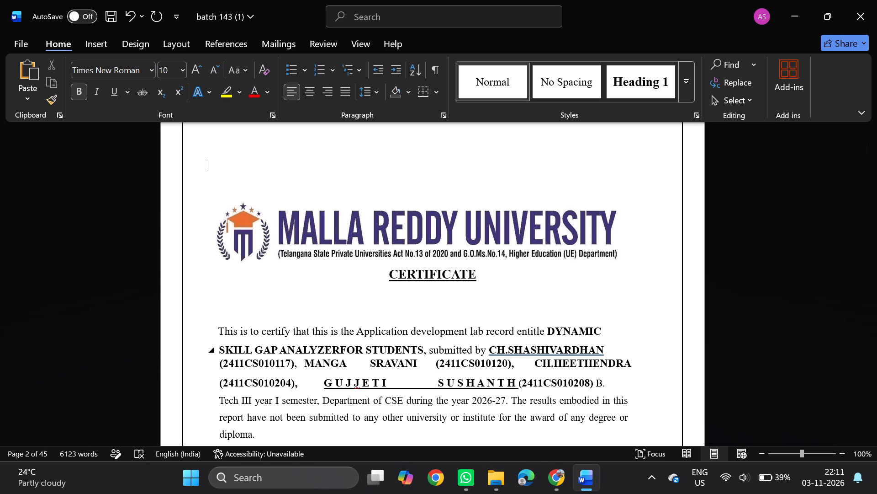
{"action": "scroll", "coordinate": [350, 290], "scroll_direction": "up", "scroll_amount": 1}
{"action": "scroll", "coordinate": [350, 290], "scroll_direction": "down", "scroll_amount": 1, "text": "ctrl"}
{"action": "scroll", "coordinate": [350, 290], "scroll_direction": "up", "scroll_amount": 1, "text": "ctrl"}
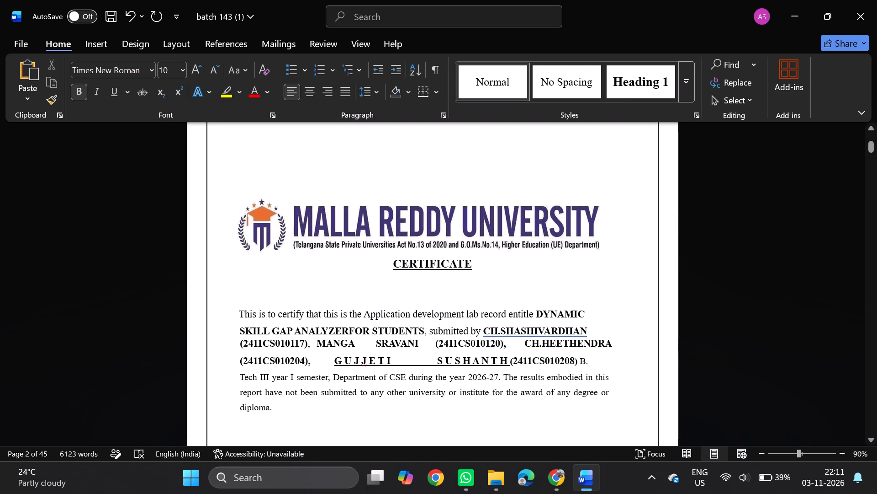
{"action": "scroll", "coordinate": [391, 168], "scroll_direction": "up", "scroll_amount": 1}
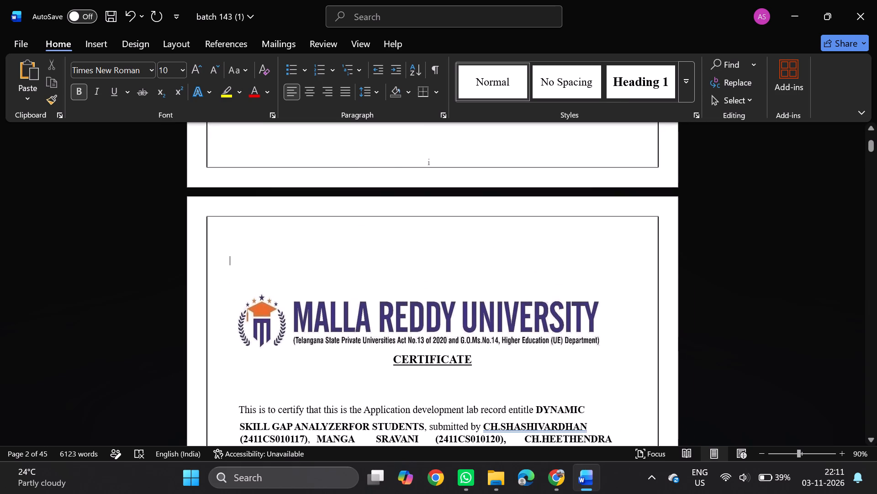
{"action": "key", "text": "BackSpace"}
{"action": "key", "text": "BackSpace"}
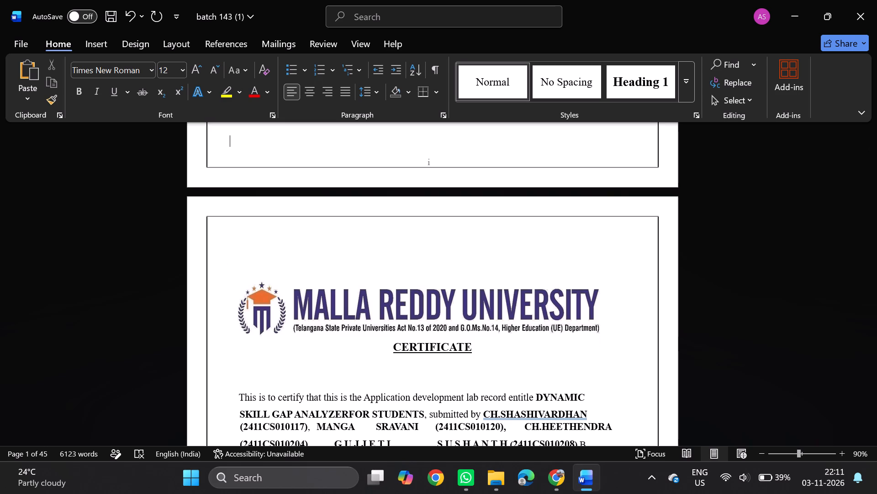
{"action": "left_click", "coordinate": [285, 249]}
{"action": "key", "text": "BackSpace"}
{"action": "key", "text": "BackSpace"}
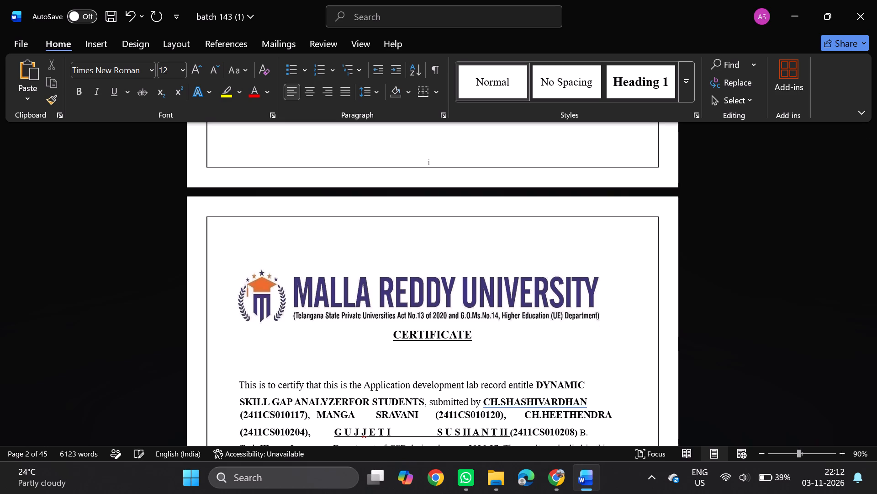
Review the title page from its heading down to the year line, and on to the certificate text.
{"action": "scroll", "coordinate": [310, 271], "scroll_direction": "up", "scroll_amount": 1}
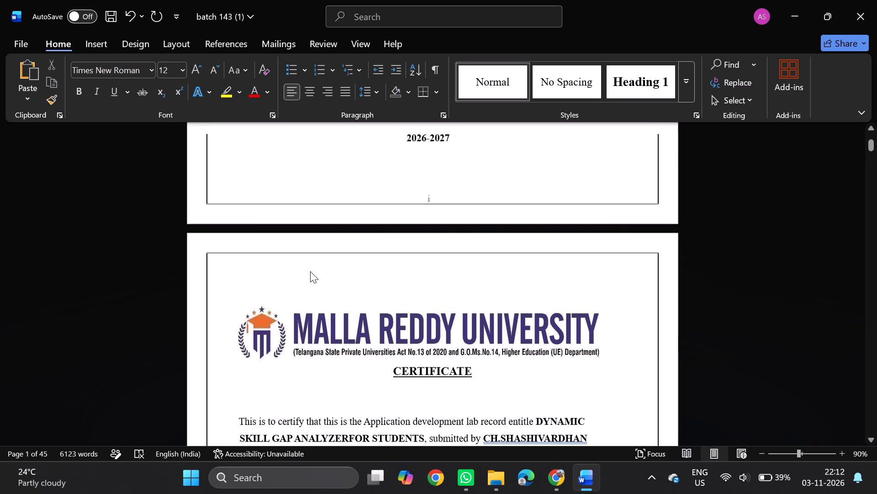
{"action": "scroll", "coordinate": [310, 271], "scroll_direction": "up", "scroll_amount": 5}
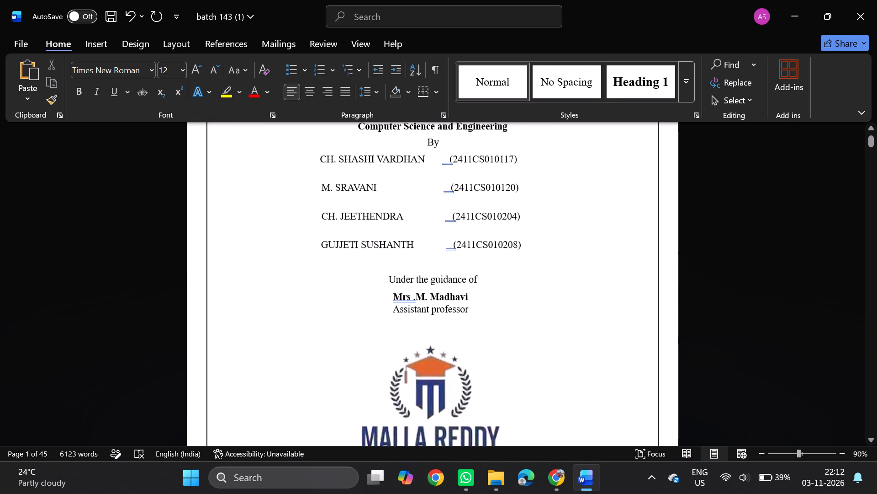
{"action": "scroll", "coordinate": [310, 271], "scroll_direction": "up", "scroll_amount": 1}
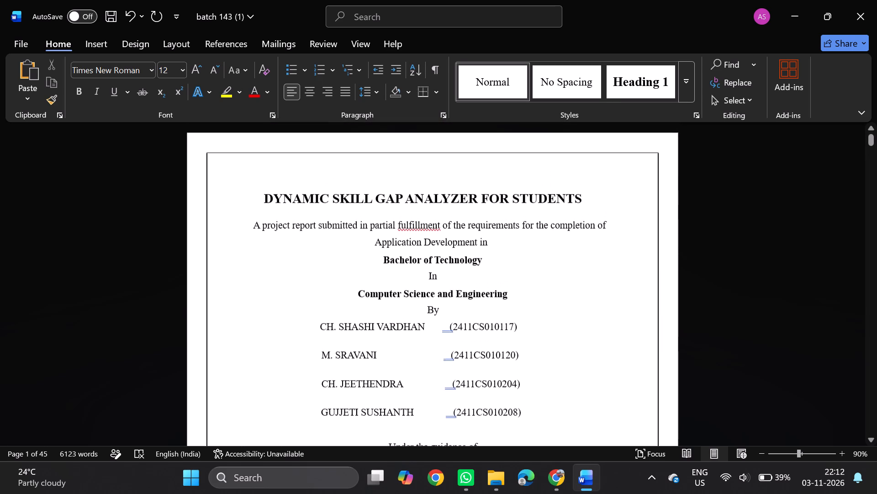
{"action": "scroll", "coordinate": [310, 271], "scroll_direction": "up", "scroll_amount": 1}
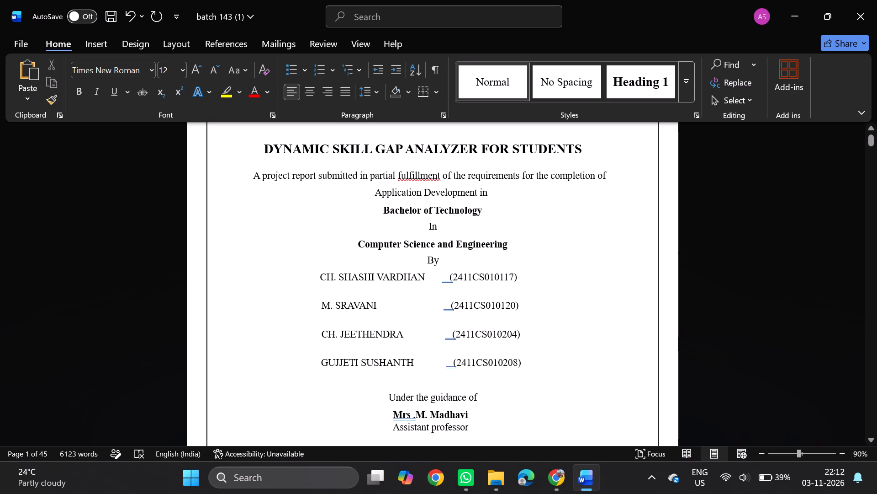
{"action": "scroll", "coordinate": [417, 317], "scroll_direction": "down", "scroll_amount": 2}
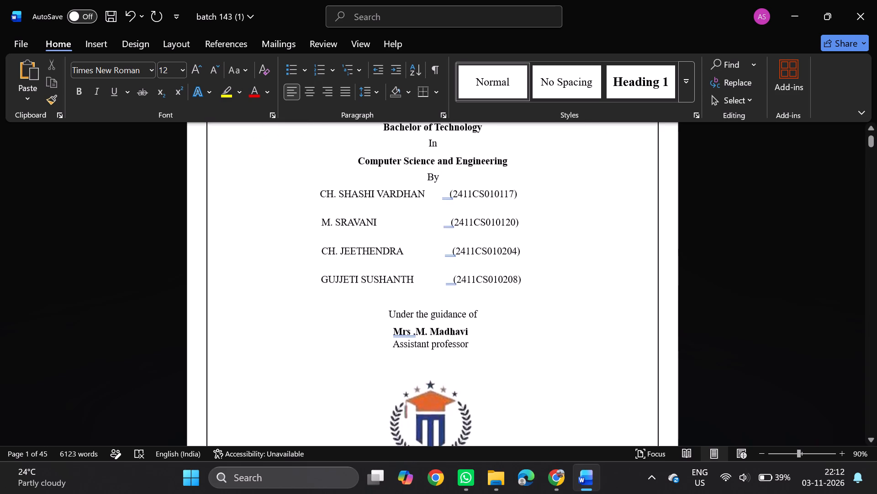
{"action": "scroll", "coordinate": [417, 317], "scroll_direction": "down", "scroll_amount": 1}
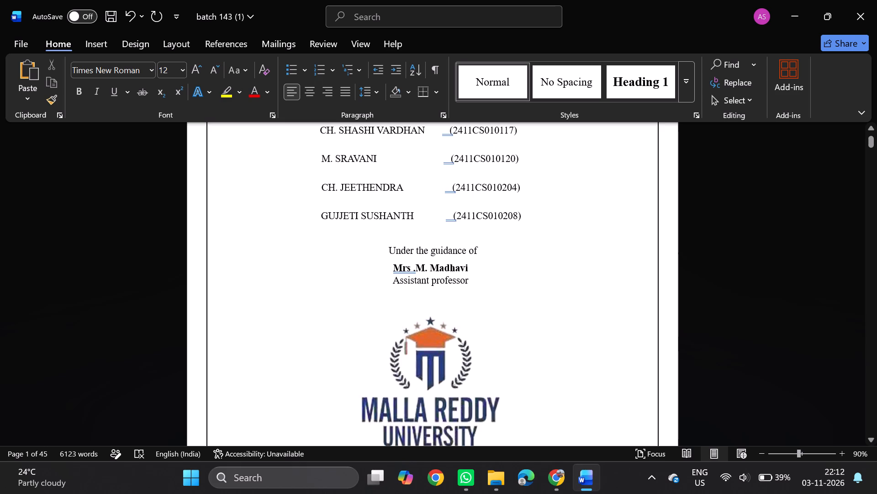
{"action": "scroll", "coordinate": [417, 317], "scroll_direction": "down", "scroll_amount": 3}
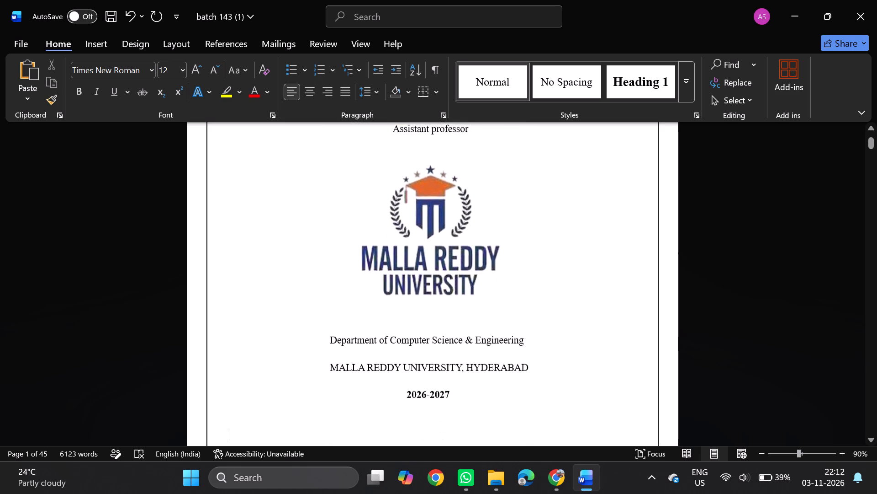
{"action": "scroll", "coordinate": [417, 317], "scroll_direction": "down", "scroll_amount": 2}
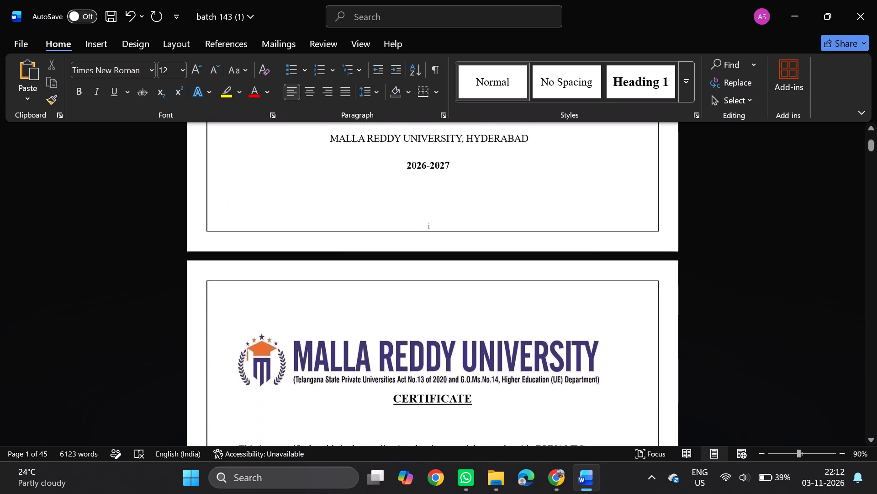
{"action": "scroll", "coordinate": [417, 317], "scroll_direction": "down", "scroll_amount": 2}
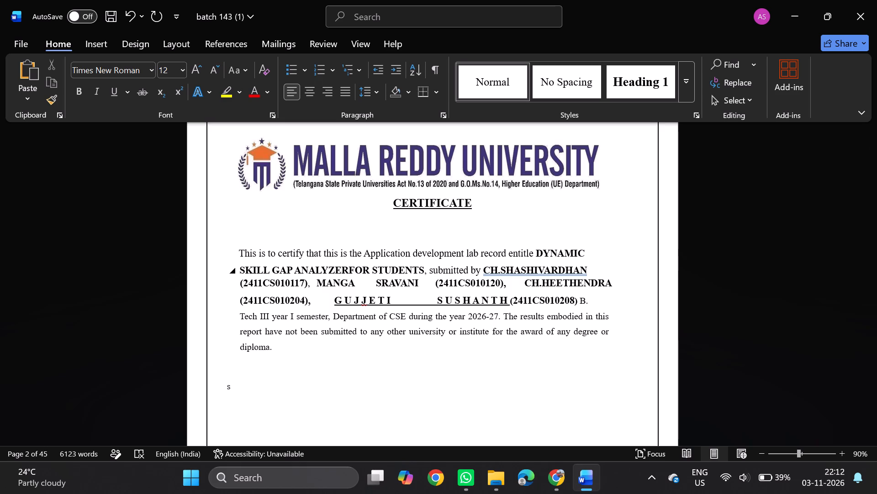
Enclose the project title "DYNAMIC SKILL GAP ANALYZERFOR STUDENTS" in the certificate text in double quotation marks.
{"action": "left_click", "coordinate": [537, 252]}
{"action": "key", "text": "shift+quotedbl"}
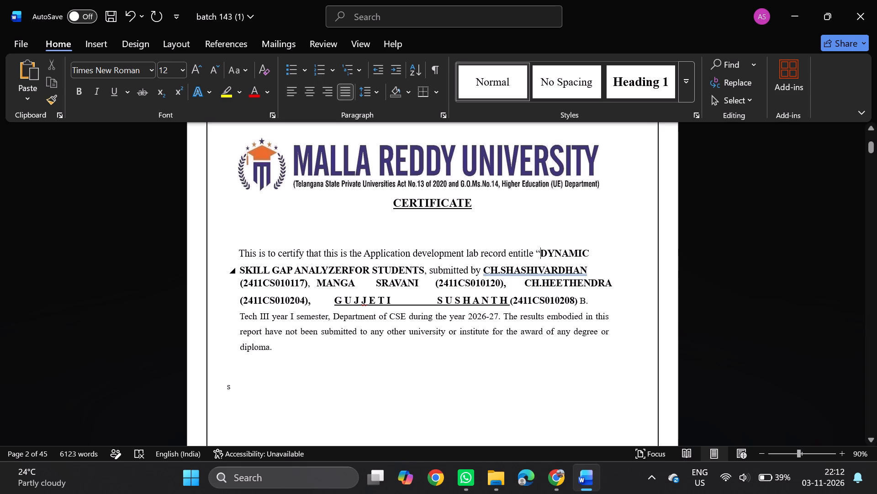
{"action": "left_click", "coordinate": [424, 268]}
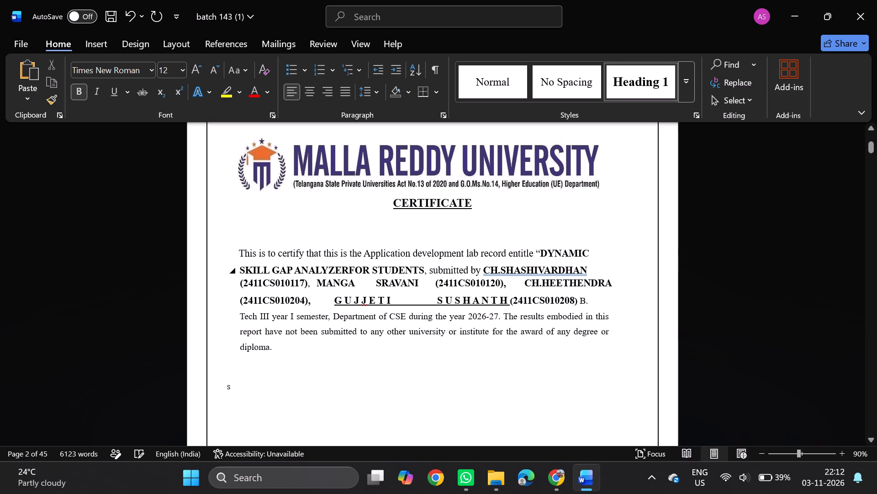
{"action": "key", "text": "shift+quotedbl"}
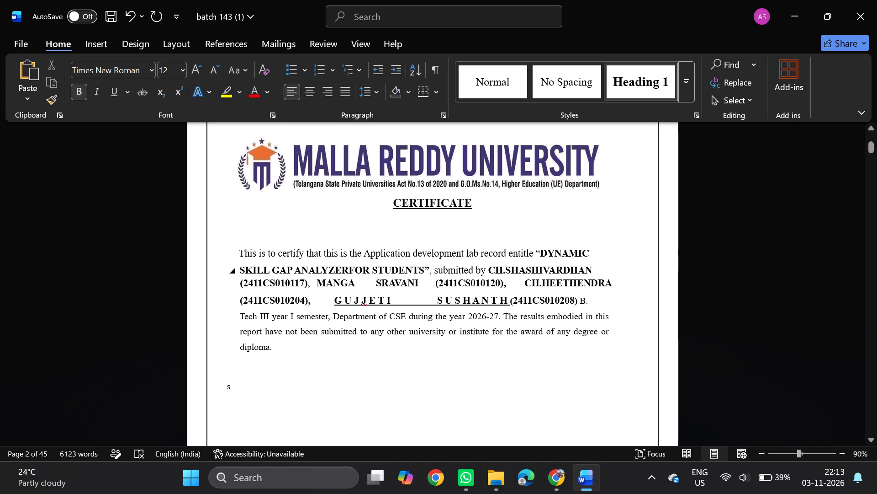
Shorten the second student's first name in the certificate text to "M." followed by a single space.
{"action": "left_click", "coordinate": [377, 283]}
{"action": "key", "text": "BackSpace"}
{"action": "key", "text": "BackSpace"}
{"action": "key", "text": "BackSpace"}
{"action": "key", "text": "BackSpace"}
{"action": "key", "text": "BackSpace"}
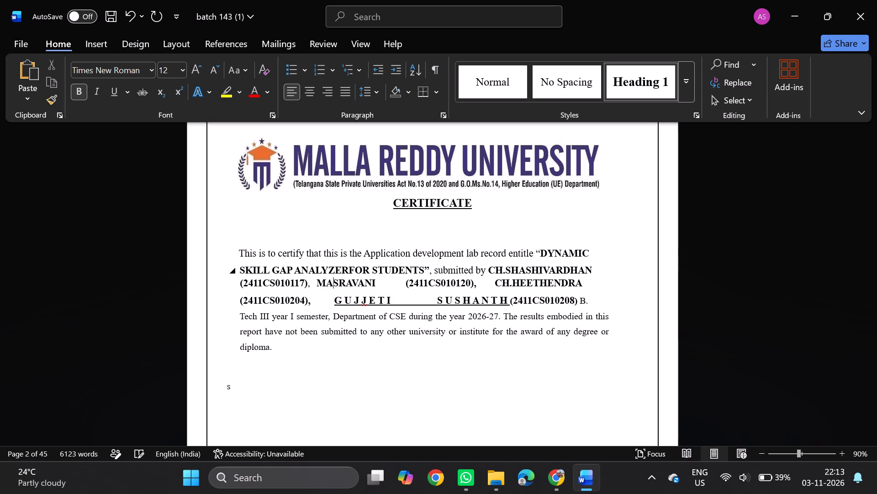
{"action": "key", "text": "BackSpace"}
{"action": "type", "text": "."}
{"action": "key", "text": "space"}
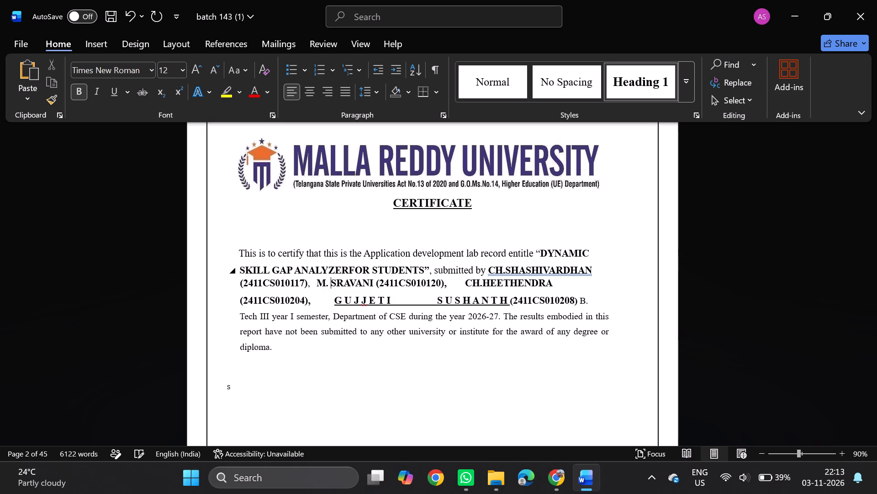
Replace the wide gap before the third student's name in the certificate text with two spaces.
{"action": "left_click", "coordinate": [464, 285]}
{"action": "key", "text": "BackSpace"}
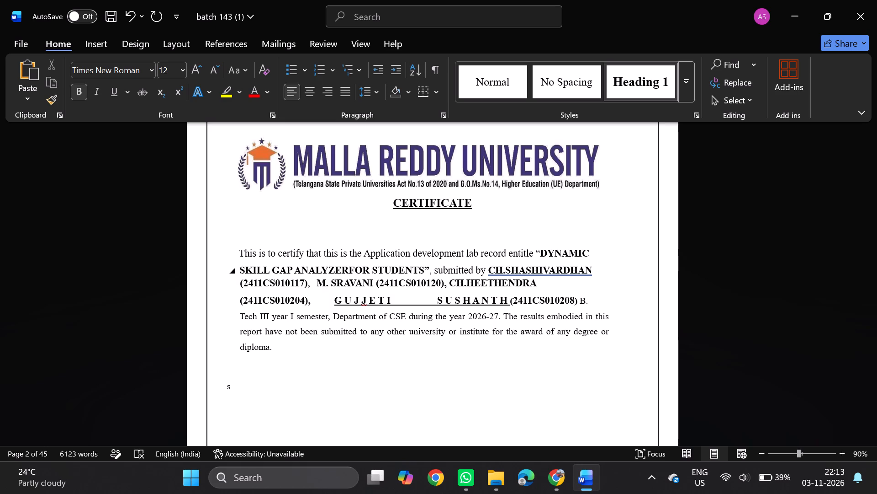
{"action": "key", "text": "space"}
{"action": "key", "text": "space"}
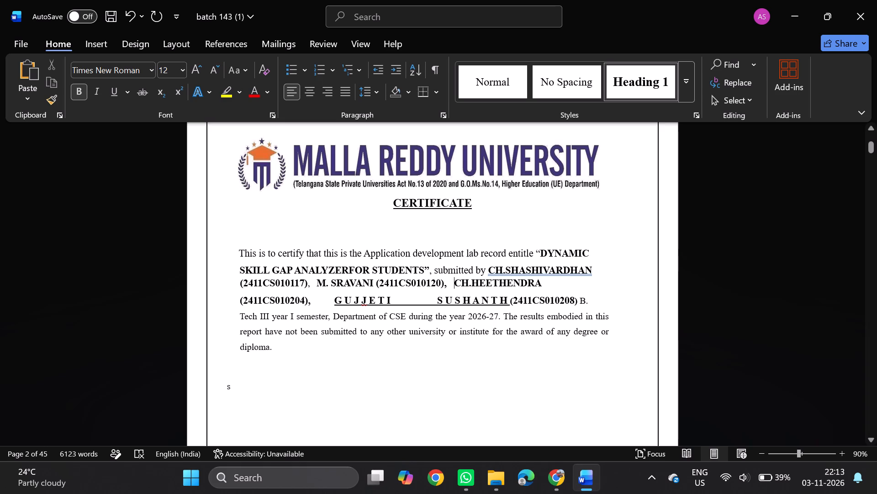
Remove the break before the third student's roll number, joining it to the preceding name line with a space.
{"action": "left_click", "coordinate": [242, 303]}
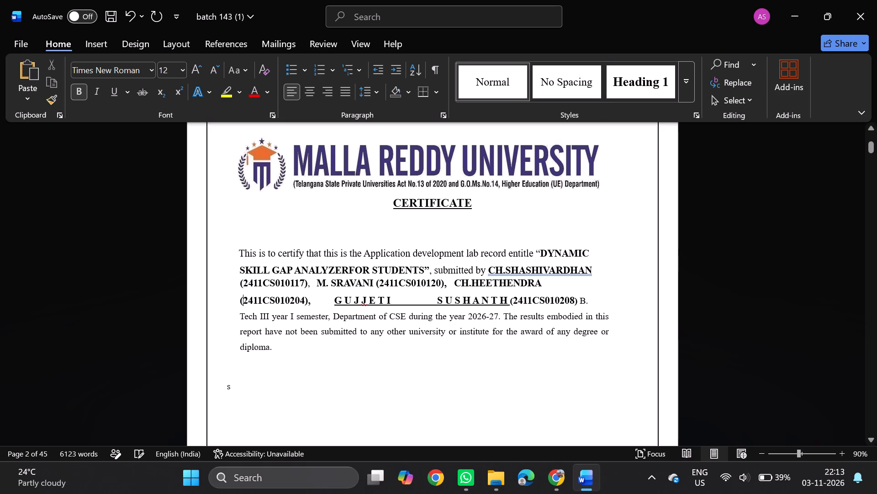
{"action": "key", "text": "Left"}
{"action": "key", "text": "BackSpace"}
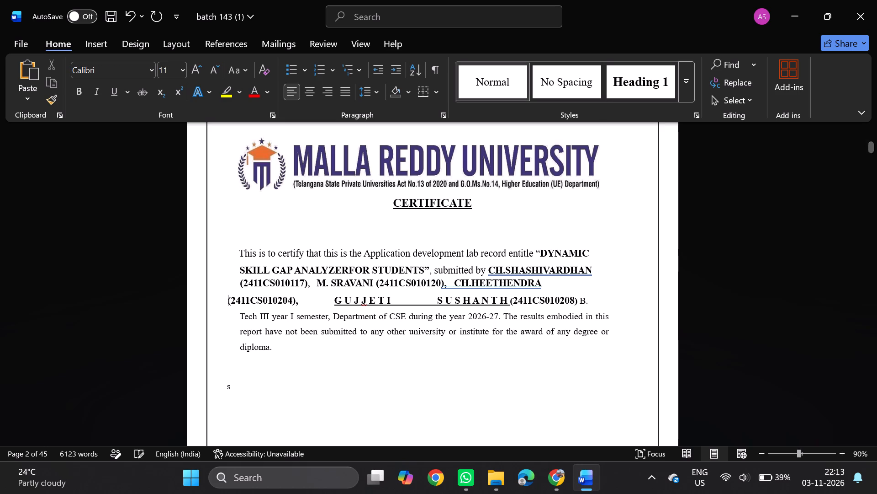
{"action": "key", "text": "BackSpace"}
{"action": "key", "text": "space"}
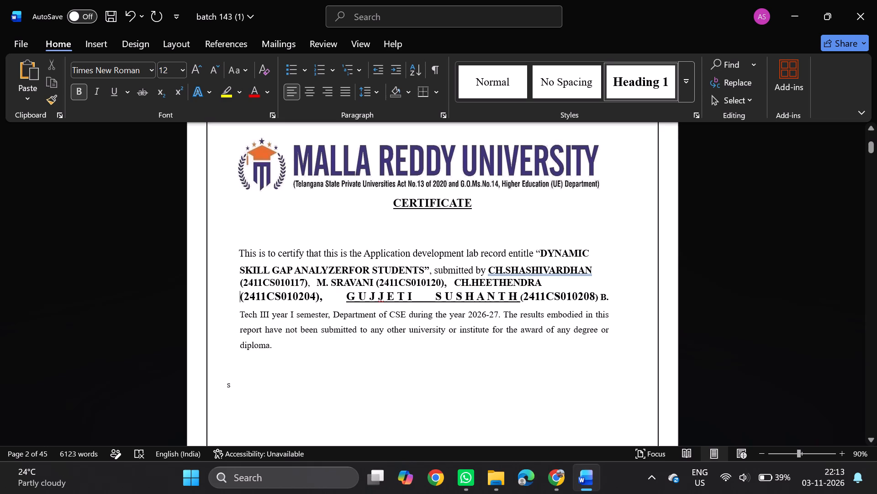
Justify the certificate's body text, from "This is to certify" to "diploma.".
{"action": "left_click_drag", "start_coordinate": [281, 353], "coordinate": [219, 256]}
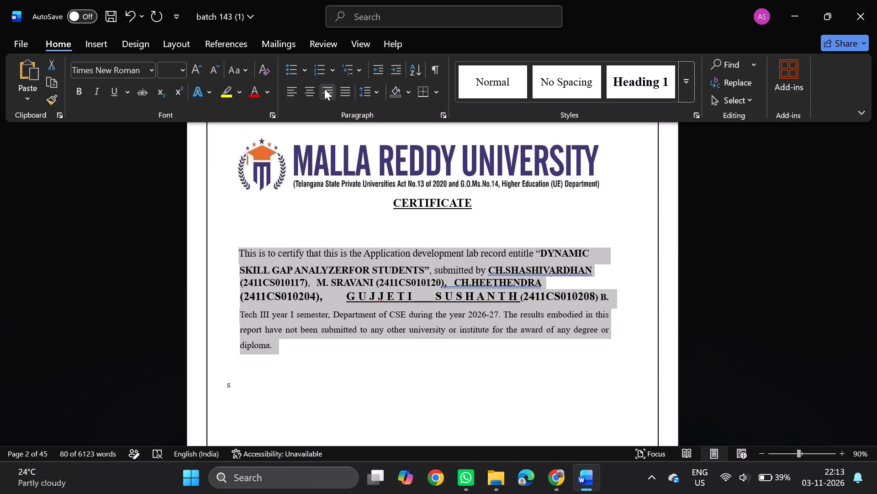
{"action": "left_click", "coordinate": [343, 88]}
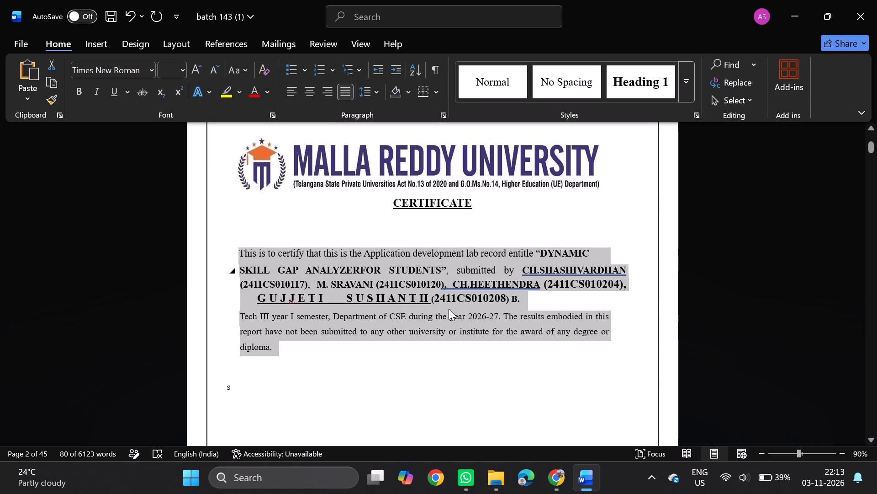
{"action": "left_click", "coordinate": [417, 362]}
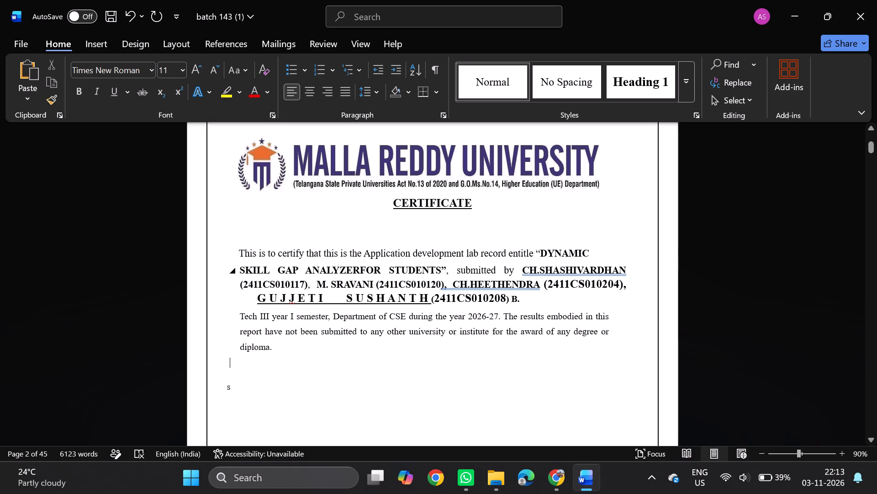
Remove the wide gap before the fourth student's name in the certificate text.
{"action": "left_click", "coordinate": [255, 299]}
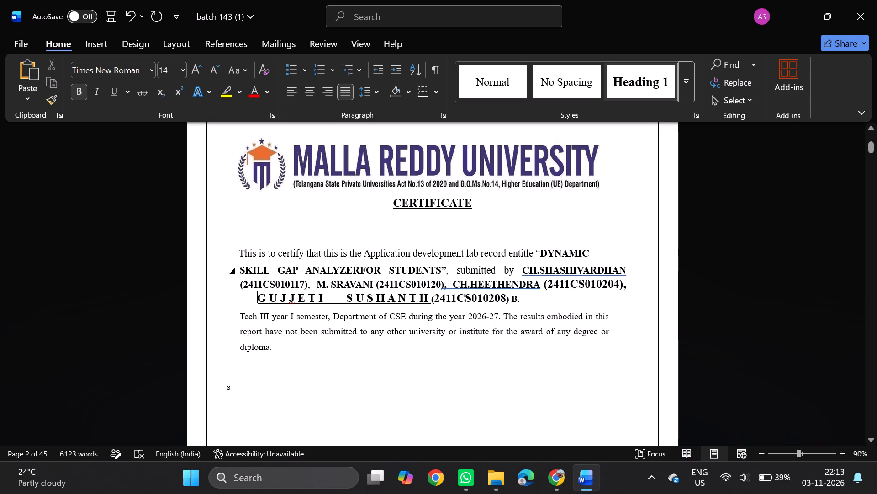
{"action": "key", "text": "BackSpace"}
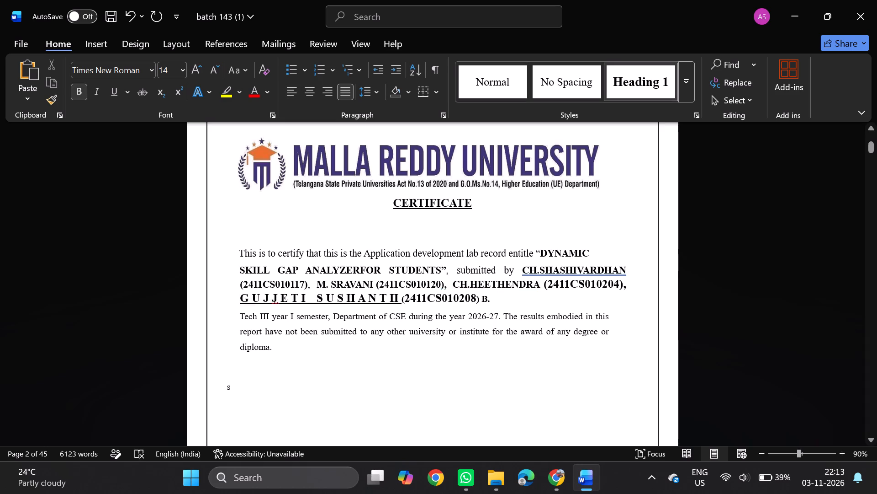
Join the paragraph starting "Tech III year I semester" to the end of the preceding line, following "B.".
{"action": "left_click", "coordinate": [240, 317]}
{"action": "key", "text": "BackSpace"}
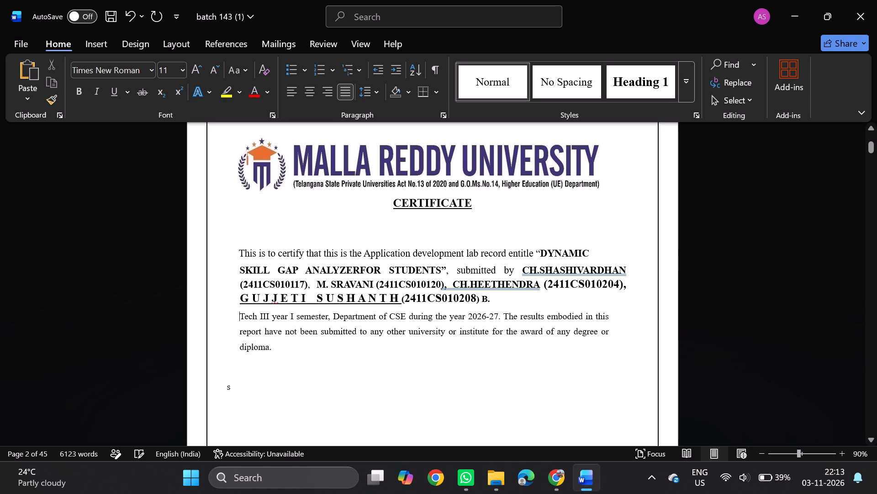
{"action": "key", "text": "BackSpace"}
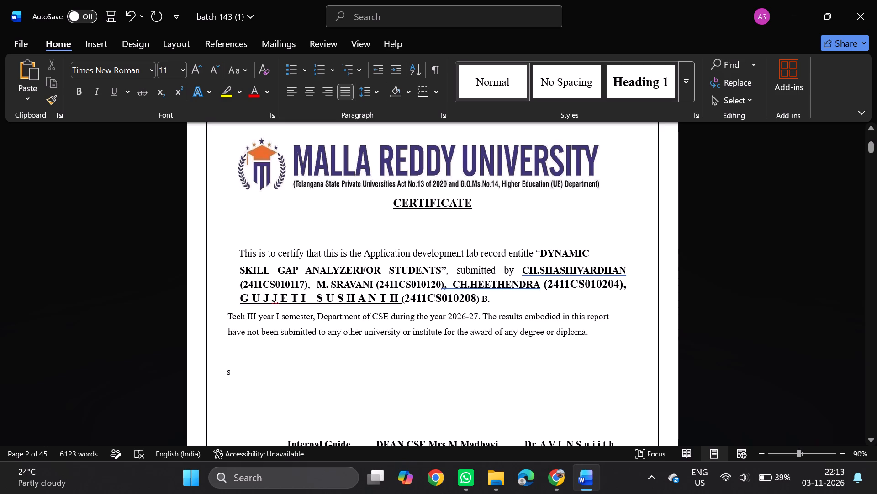
{"action": "key", "text": "BackSpace"}
{"action": "key", "text": "BackSpace"}
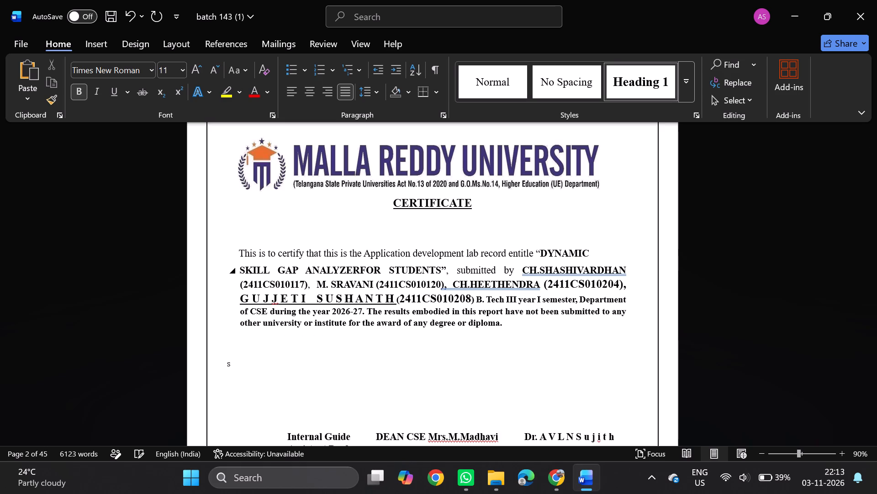
Remove the underline from the fourth student's name in the certificate text.
{"action": "left_click", "coordinate": [394, 300]}
{"action": "left_click_drag", "start_coordinate": [394, 300], "coordinate": [273, 294]}
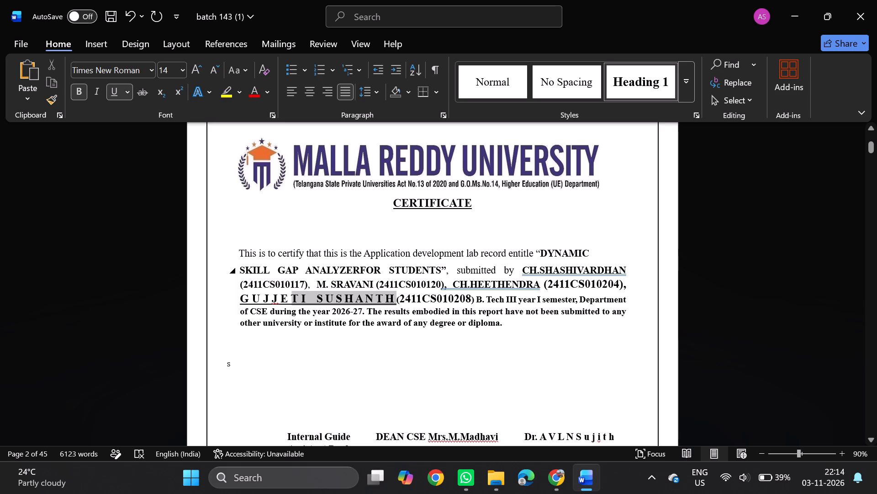
{"action": "left_click_drag", "start_coordinate": [273, 294], "coordinate": [239, 300]}
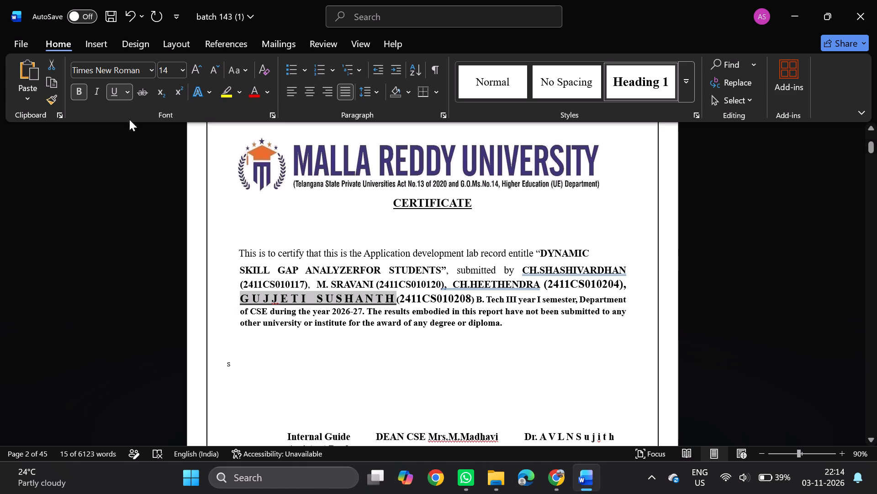
{"action": "left_click", "coordinate": [123, 94]}
{"action": "left_click", "coordinate": [116, 91]}
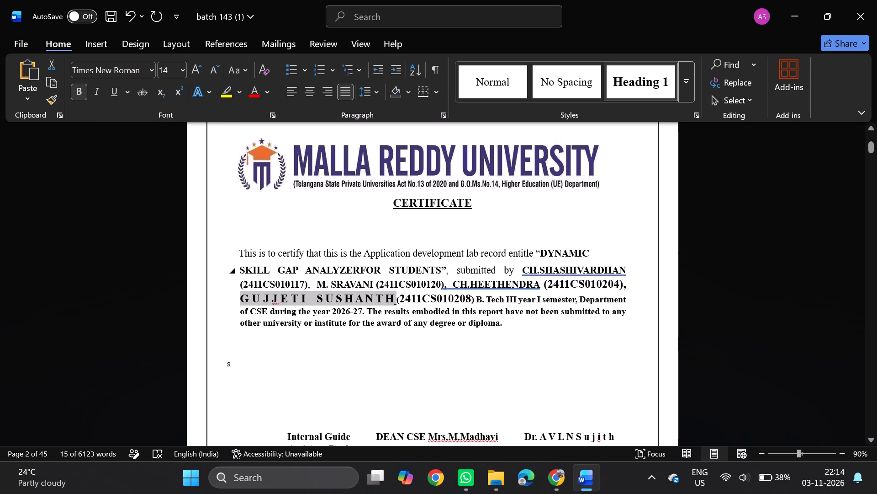
Correct the third student's name in the certificate text by replacing its initial H with J and adding a space after "CH.".
{"action": "left_click", "coordinate": [479, 285]}
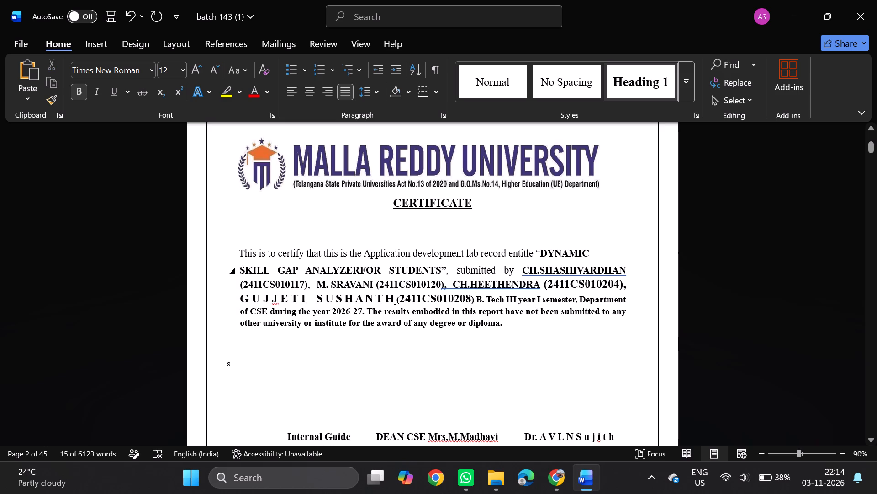
{"action": "key", "text": "BackSpace"}
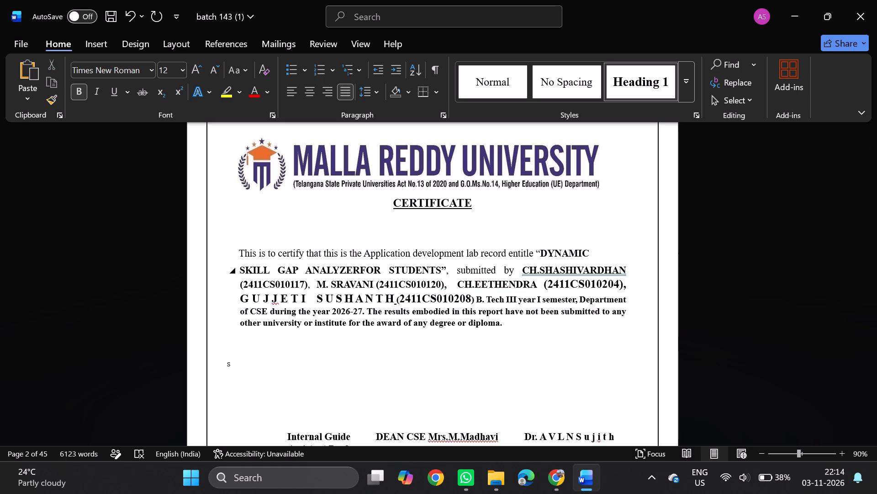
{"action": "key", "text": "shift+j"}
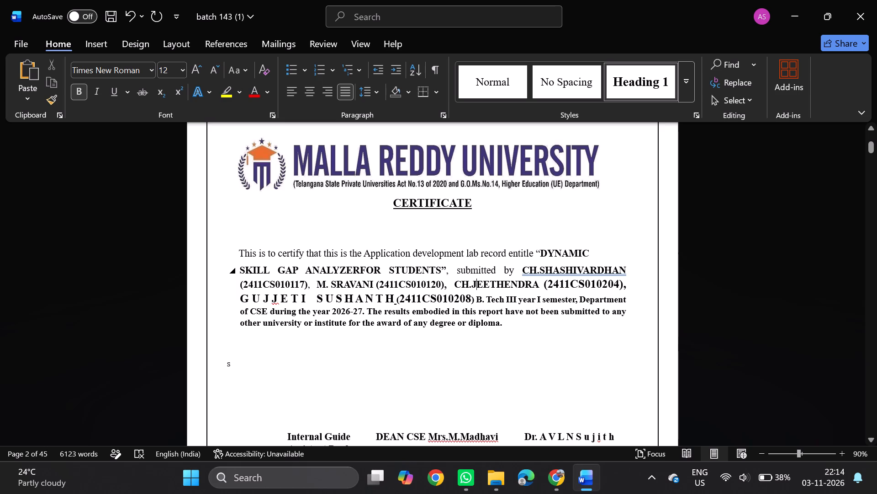
{"action": "key", "text": "Left"}
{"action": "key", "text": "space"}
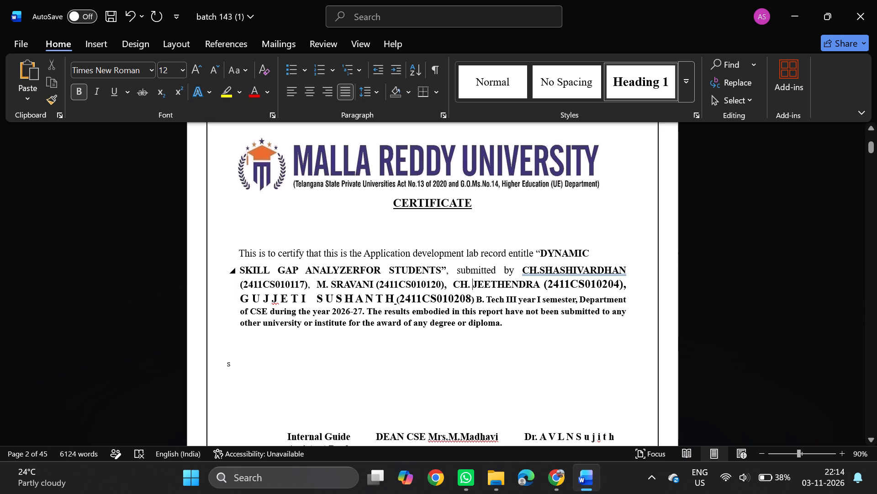
Shorten the first part of the fourth student's name in the certificate text to "G.".
{"action": "left_click", "coordinate": [316, 298]}
{"action": "key", "text": "BackSpace"}
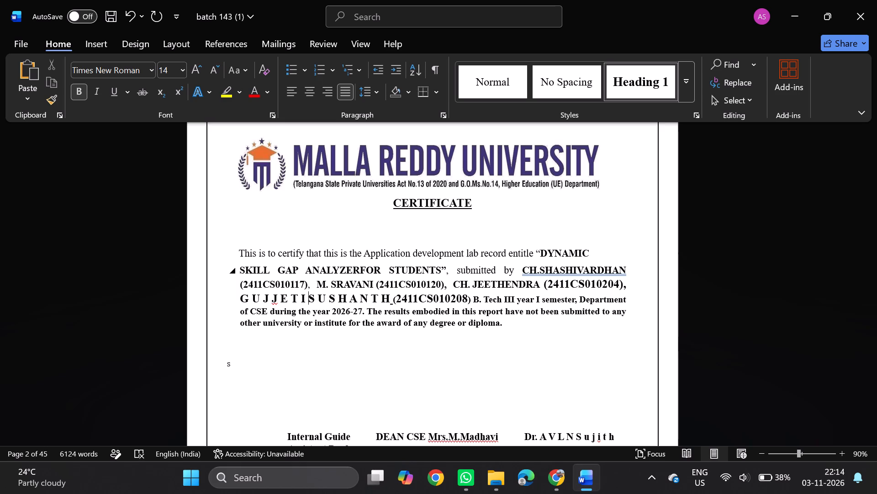
{"action": "key", "text": "BackSpace"}
{"action": "key", "text": "BackSpace"}
{"action": "key", "text": "BackSpace"}
{"action": "key", "text": "BackSpace"}
{"action": "key", "text": "BackSpace"}
{"action": "key", "text": "BackSpace"}
{"action": "key", "text": "BackSpace"}
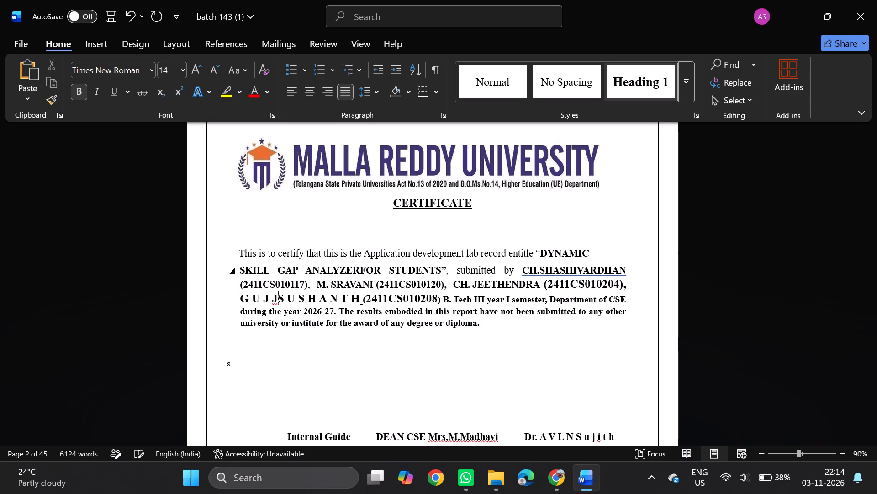
{"action": "key", "text": "BackSpace"}
{"action": "key", "text": "BackSpace"}
{"action": "key", "text": "BackSpace"}
{"action": "key", "text": "BackSpace"}
{"action": "key", "text": "BackSpace"}
{"action": "key", "text": "BackSpace"}
{"action": "key", "text": "BackSpace"}
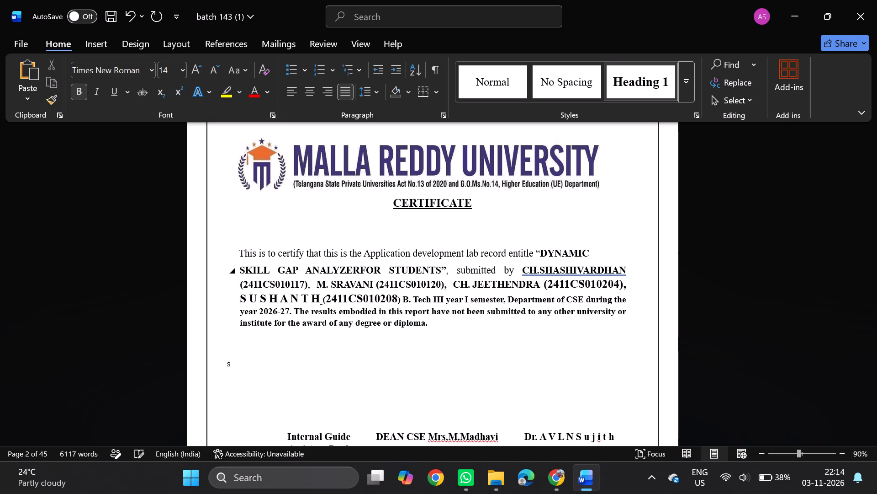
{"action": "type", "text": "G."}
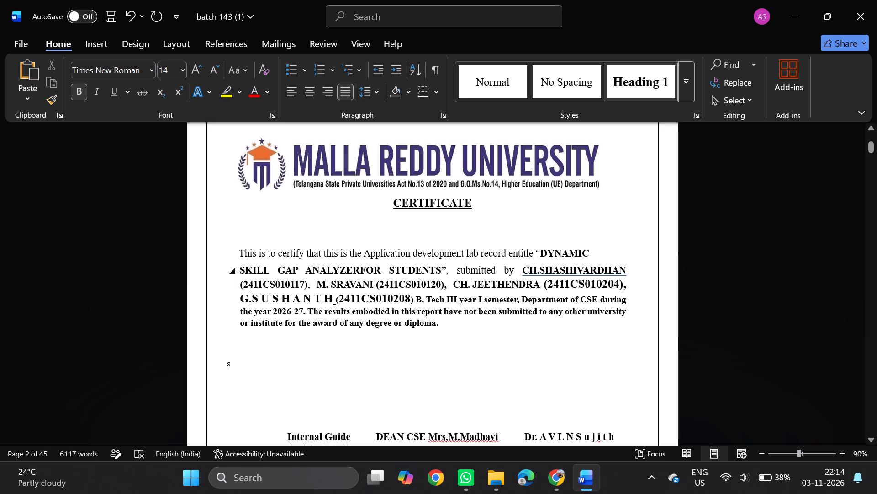
Retype the fourth student's name after "G." in capitals without letter gaps, leaving one space before it and one before the roll number.
{"action": "left_click", "coordinate": [336, 299]}
{"action": "key", "text": "BackSpace"}
{"action": "key", "text": "BackSpace"}
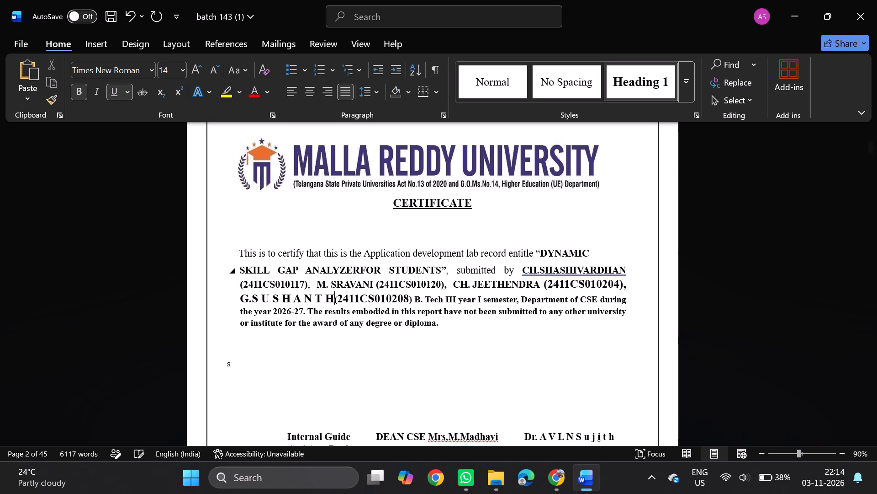
{"action": "key", "text": "BackSpace"}
{"action": "key", "text": "BackSpace"}
{"action": "key", "text": "BackSpace"}
{"action": "key", "text": "BackSpace"}
{"action": "key", "text": "BackSpace"}
{"action": "key", "text": "BackSpace"}
{"action": "key", "text": "BackSpace"}
{"action": "key", "text": "BackSpace"}
{"action": "key", "text": "BackSpace"}
{"action": "key", "text": "BackSpace"}
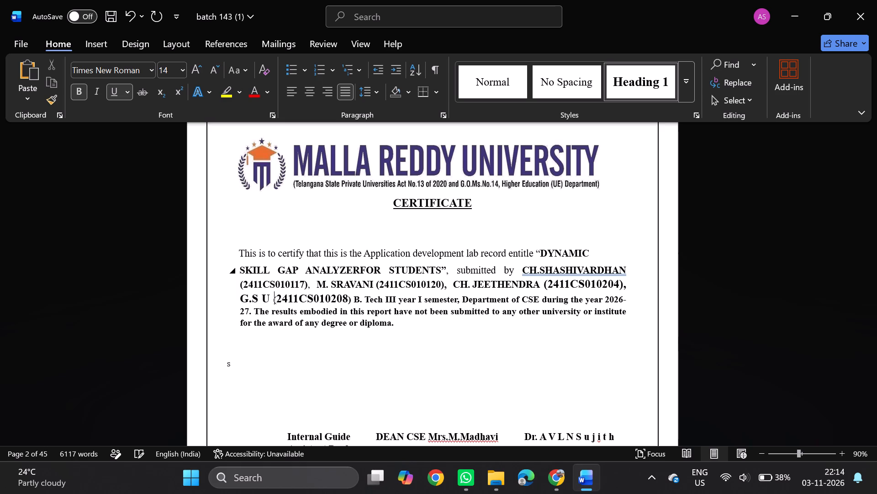
{"action": "key", "text": "BackSpace"}
{"action": "key", "text": "BackSpace"}
{"action": "key", "text": "BackSpace"}
{"action": "key", "text": "BackSpace"}
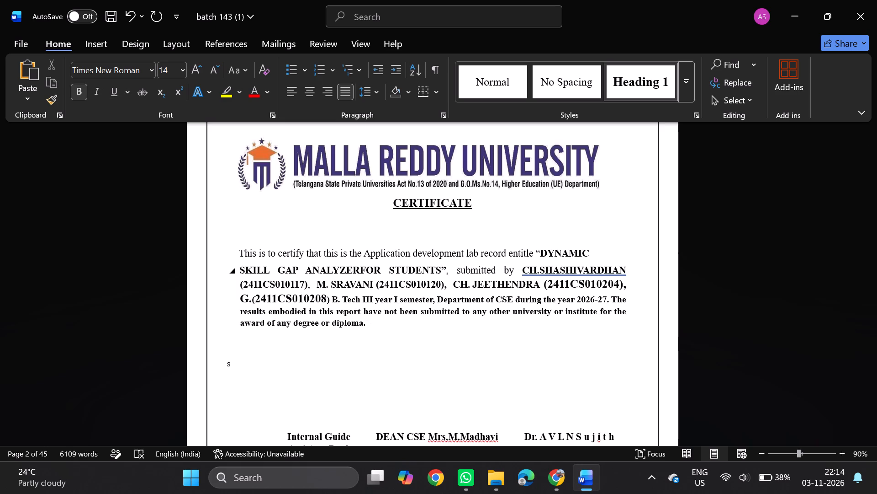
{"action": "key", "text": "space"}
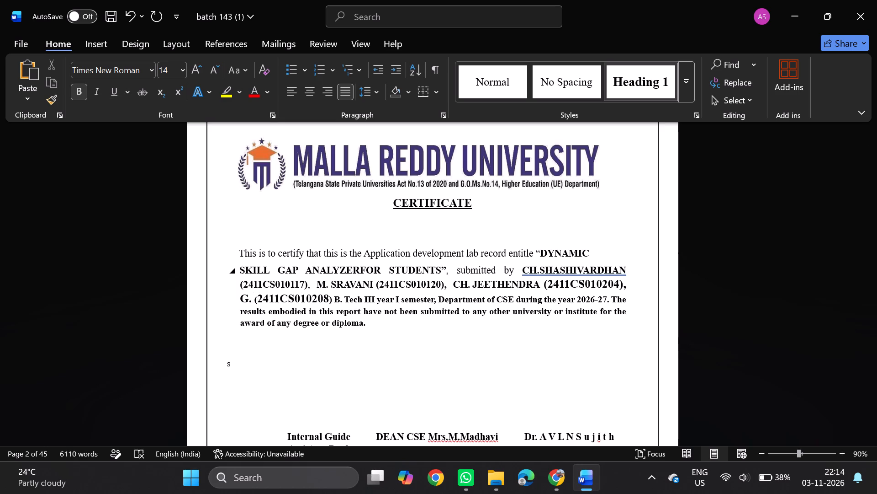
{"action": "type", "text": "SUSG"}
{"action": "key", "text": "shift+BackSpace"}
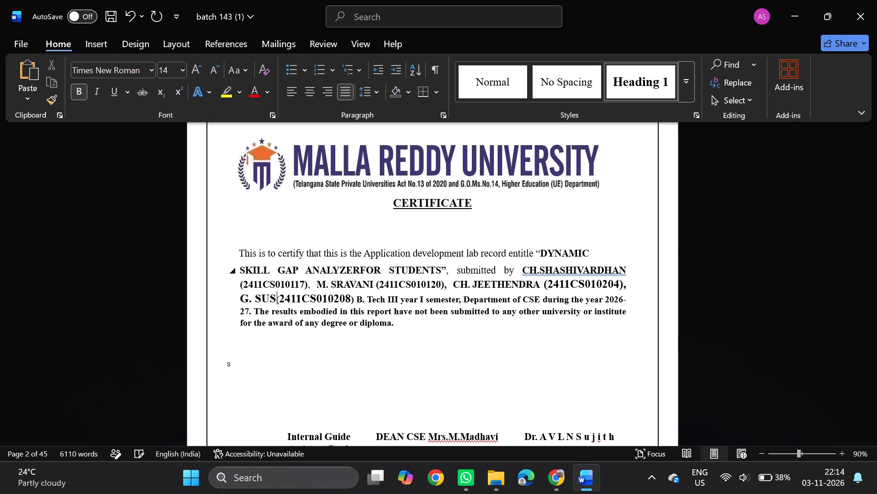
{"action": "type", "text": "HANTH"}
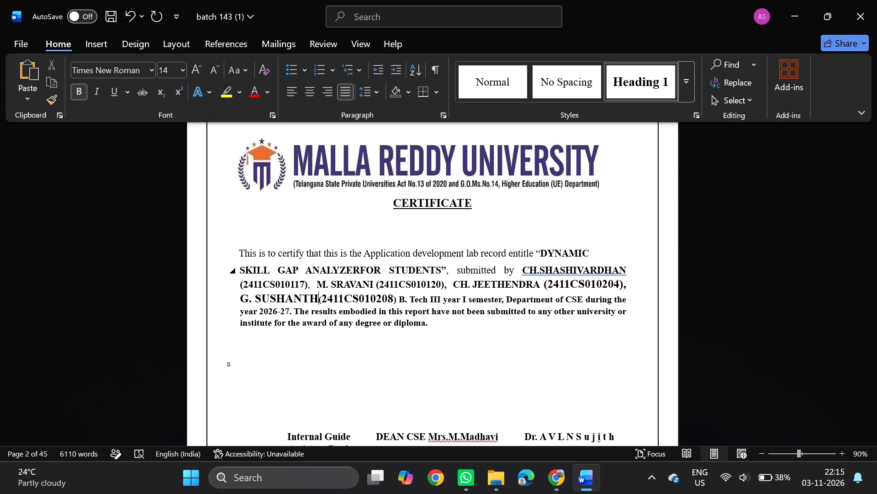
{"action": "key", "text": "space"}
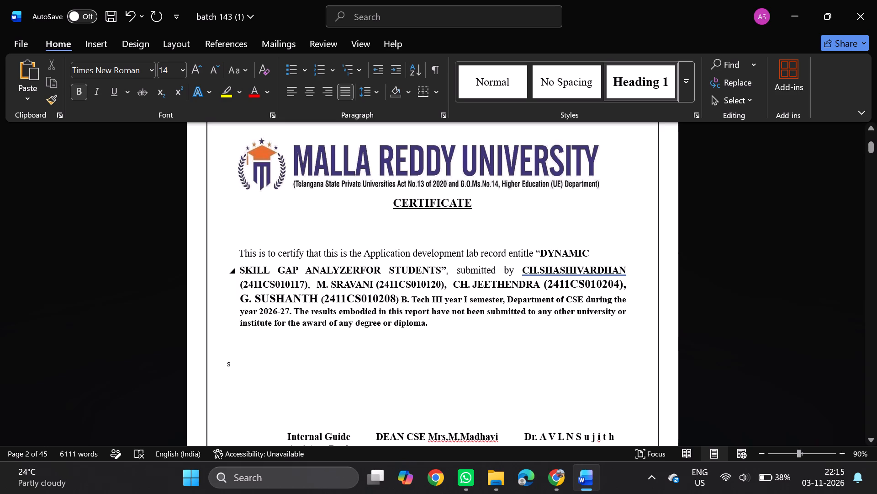
Shorten the first part of the fourth student's name on the title page to "G." followed by an extra space.
{"action": "scroll", "coordinate": [361, 221], "scroll_direction": "up", "scroll_amount": 4}
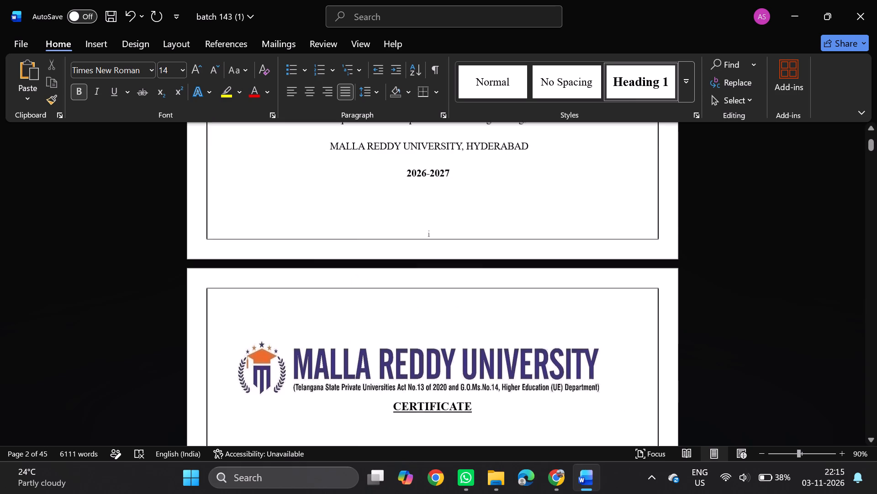
{"action": "scroll", "coordinate": [361, 221], "scroll_direction": "up", "scroll_amount": 3}
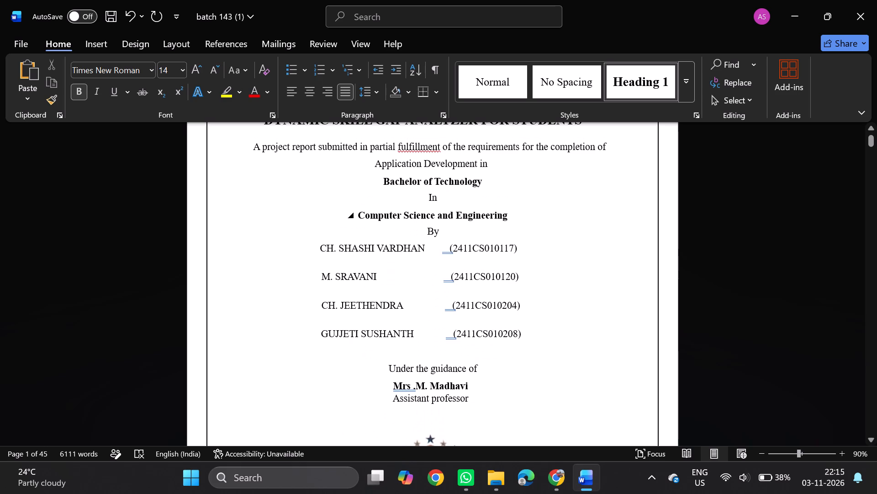
{"action": "left_click", "coordinate": [359, 334]}
{"action": "key", "text": "BackSpace"}
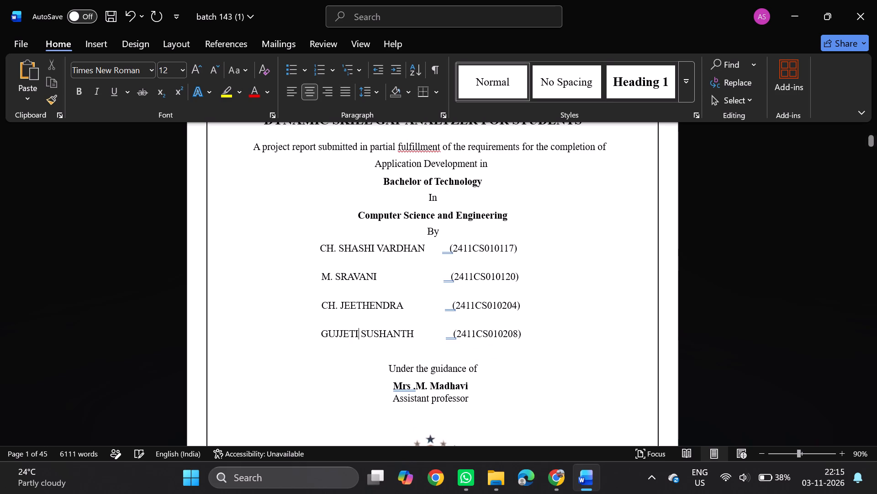
{"action": "key", "text": "BackSpace"}
{"action": "key", "text": "BackSpace"}
{"action": "key", "text": "BackSpace"}
{"action": "key", "text": "BackSpace"}
{"action": "key", "text": "BackSpace"}
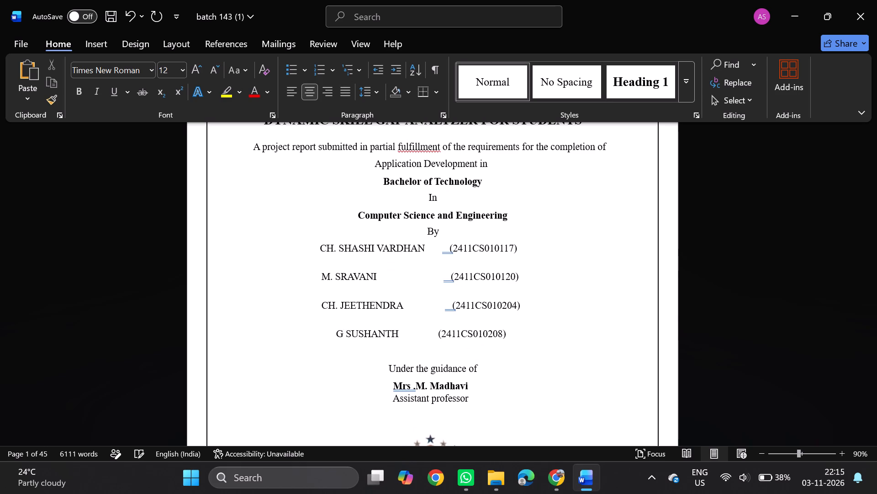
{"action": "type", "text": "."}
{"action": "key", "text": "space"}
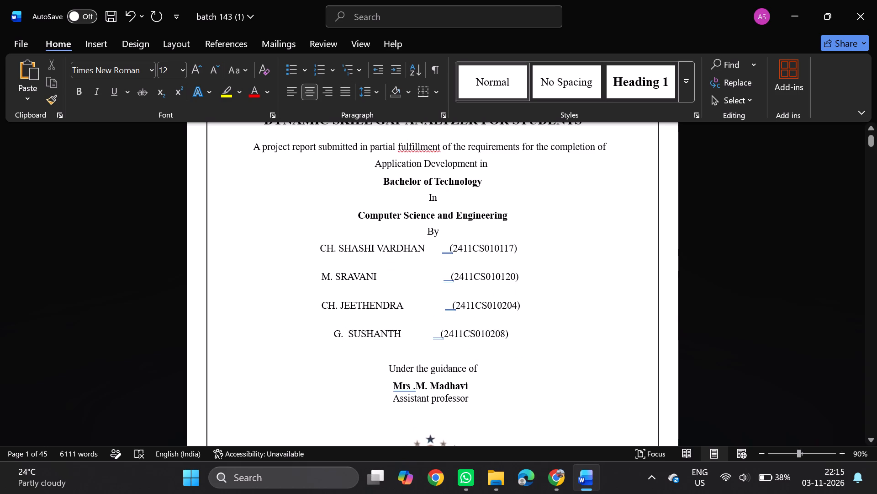
Add ten spaces between the fourth student's name and roll number on the title page to align them with the rows above.
{"action": "left_click", "coordinate": [410, 332]}
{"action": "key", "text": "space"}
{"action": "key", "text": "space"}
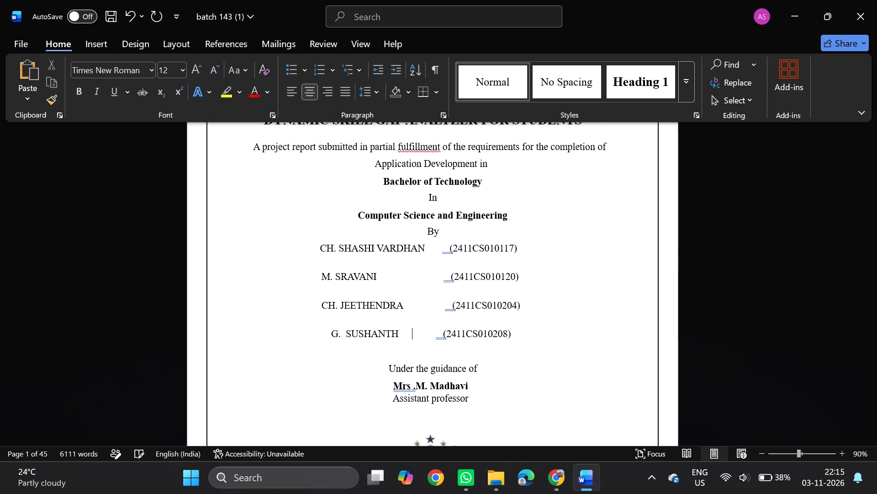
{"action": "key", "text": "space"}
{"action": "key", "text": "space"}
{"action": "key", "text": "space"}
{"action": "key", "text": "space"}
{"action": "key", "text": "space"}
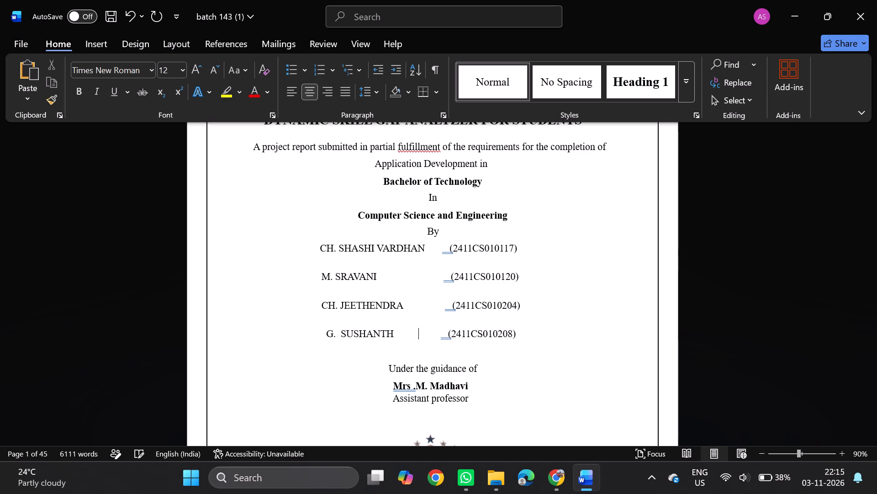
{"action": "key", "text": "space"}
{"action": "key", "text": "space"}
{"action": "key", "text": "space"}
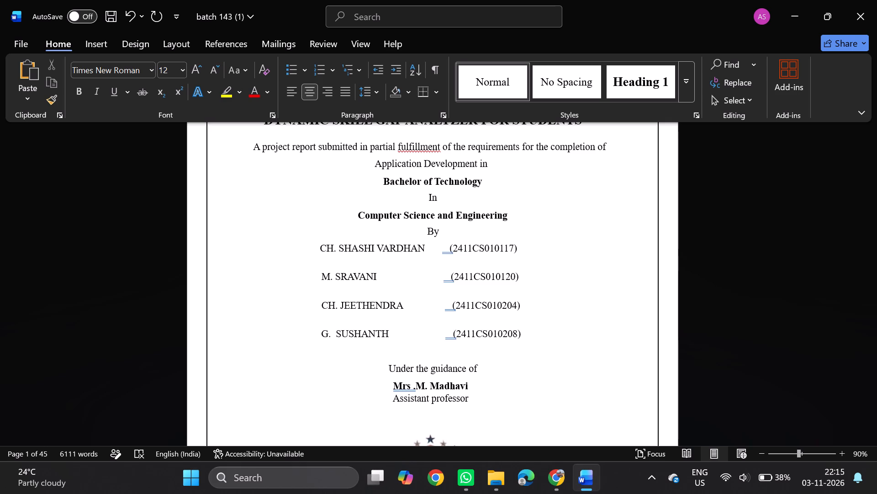
Adjust the fourth student's row on the title page, removing one leading space and widening the gap before the roll number by one space.
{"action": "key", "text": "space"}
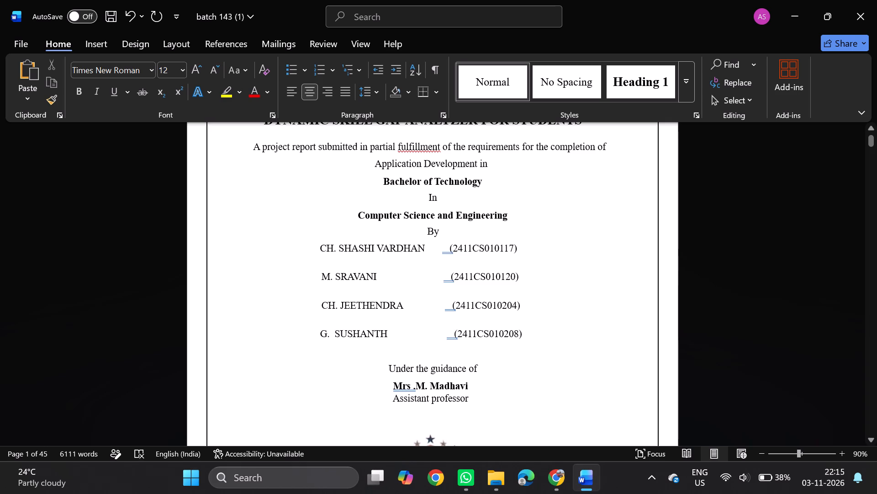
{"action": "left_click", "coordinate": [452, 333]}
{"action": "key", "text": "Right"}
{"action": "key", "text": "BackSpace"}
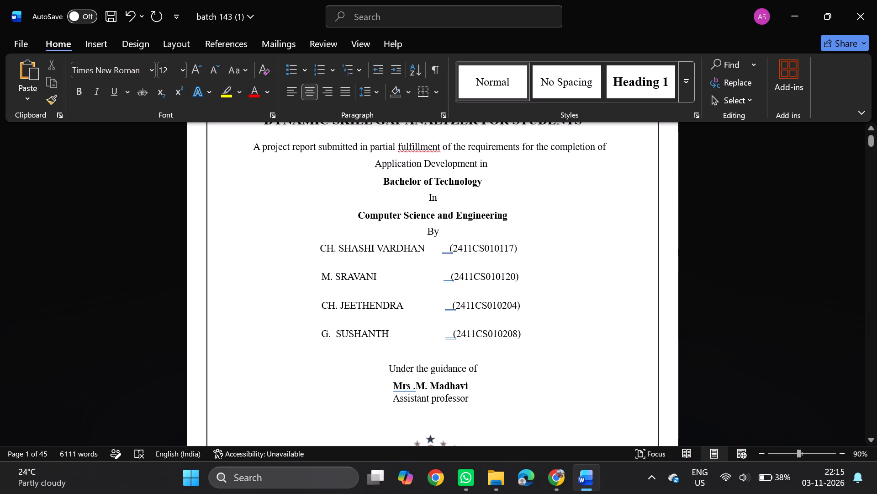
{"action": "left_click", "coordinate": [320, 333]}
{"action": "key", "text": "BackSpace"}
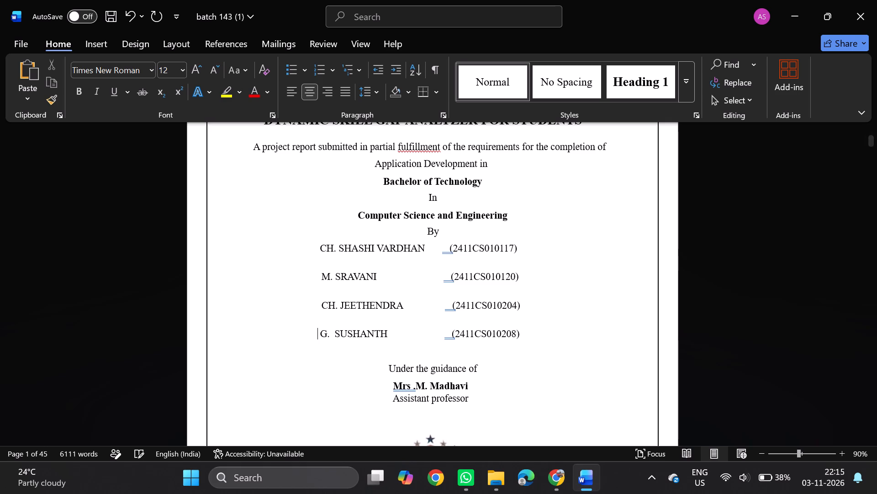
{"action": "left_click", "coordinate": [422, 334]}
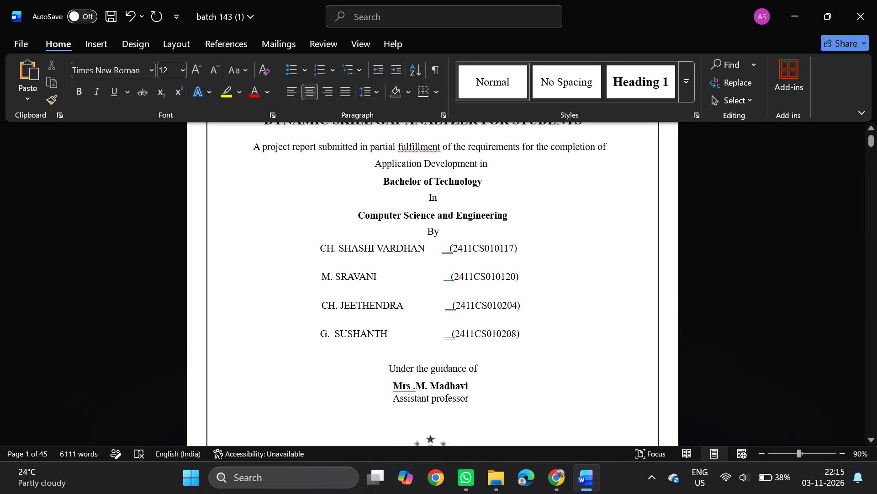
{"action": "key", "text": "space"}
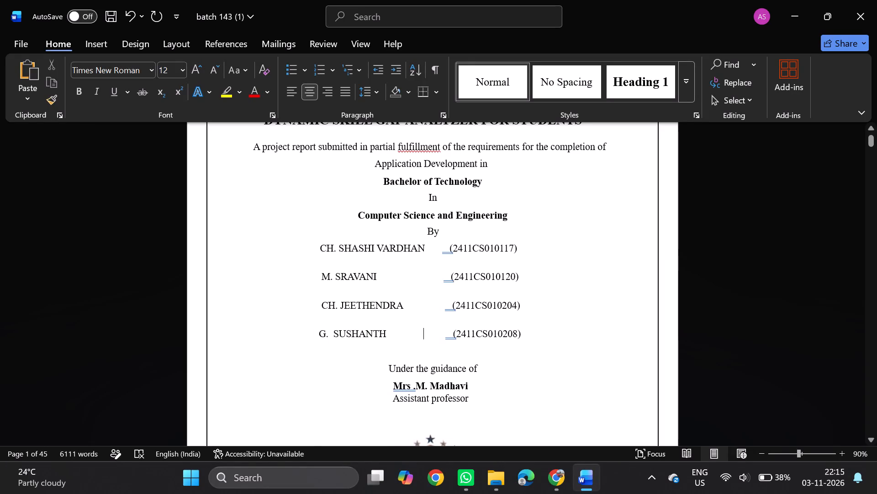
Remove one leading space before the third and second students' names on the title page.
{"action": "left_click", "coordinate": [321, 307]}
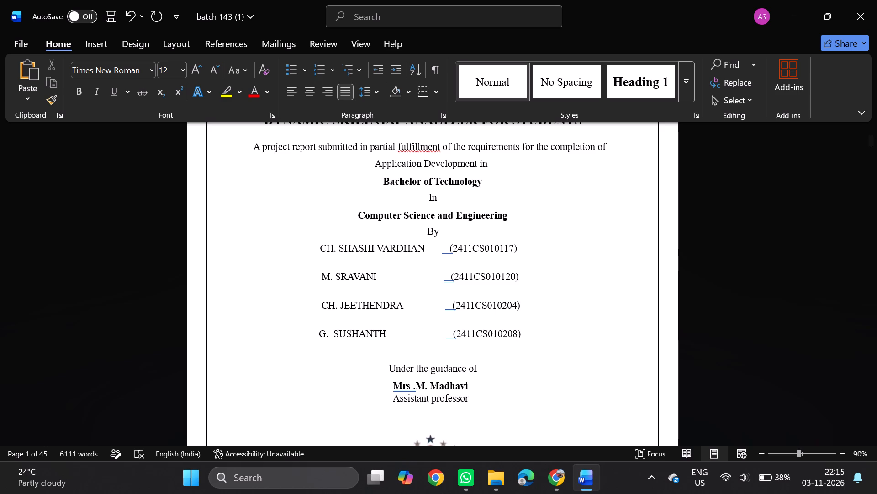
{"action": "key", "text": "BackSpace"}
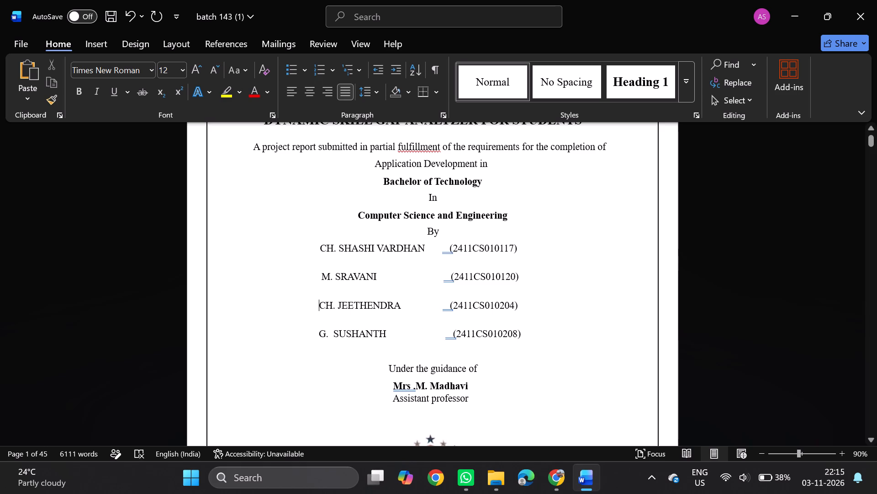
{"action": "left_click", "coordinate": [322, 275]}
{"action": "key", "text": "BackSpace"}
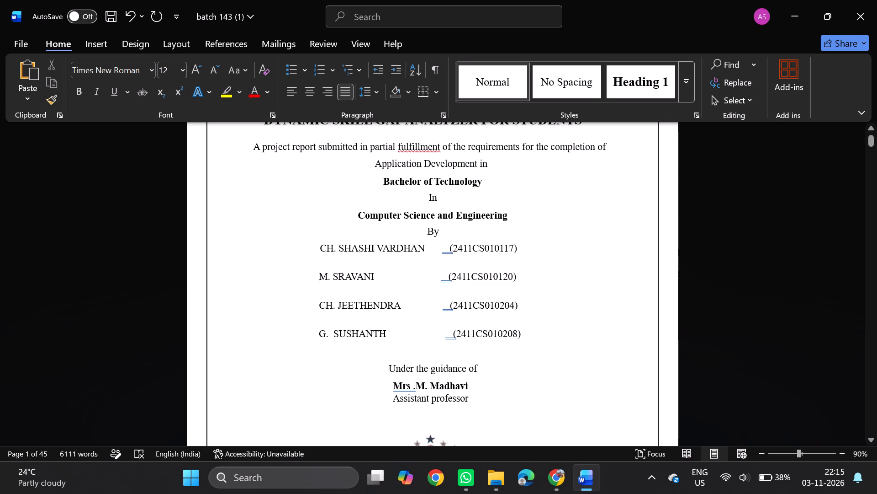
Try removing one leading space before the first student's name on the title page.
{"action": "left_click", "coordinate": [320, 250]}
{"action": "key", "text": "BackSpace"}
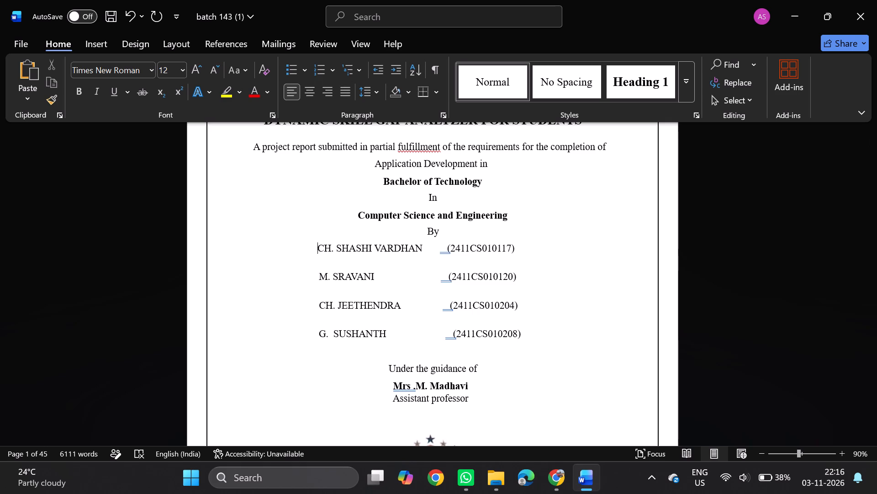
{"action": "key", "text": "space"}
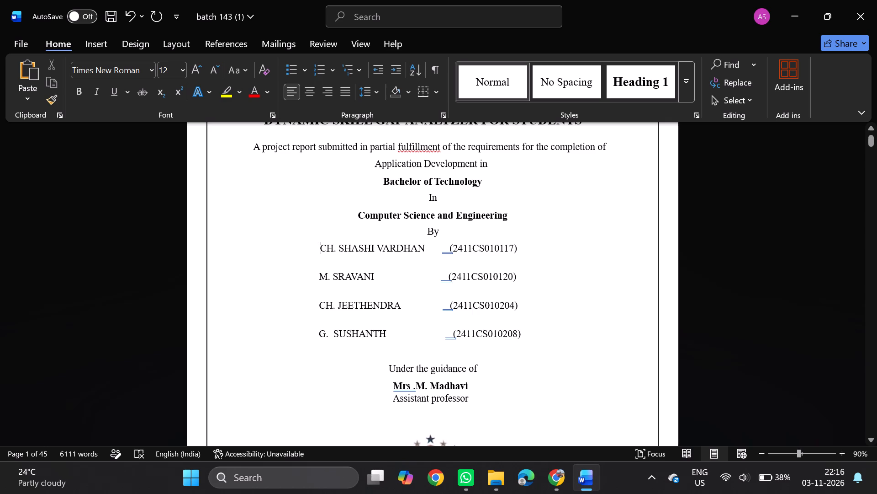
Delete one space before the third student's roll number on the title page.
{"action": "left_click", "coordinate": [451, 308]}
{"action": "key", "text": "BackSpace"}
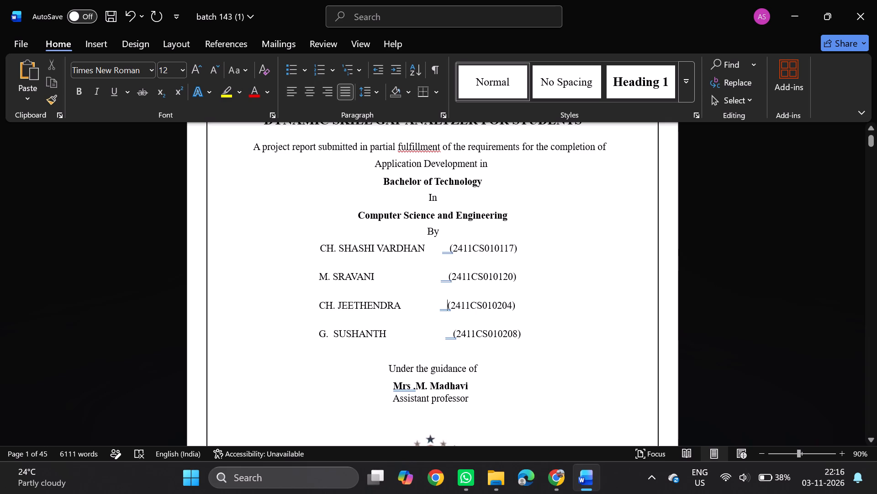
Realign the fourth student's row with the rows above, removing two leading spaces and narrowing the gap before the roll number by two spaces.
{"action": "left_click", "coordinate": [453, 332]}
{"action": "key", "text": "BackSpace"}
{"action": "key", "text": "BackSpace"}
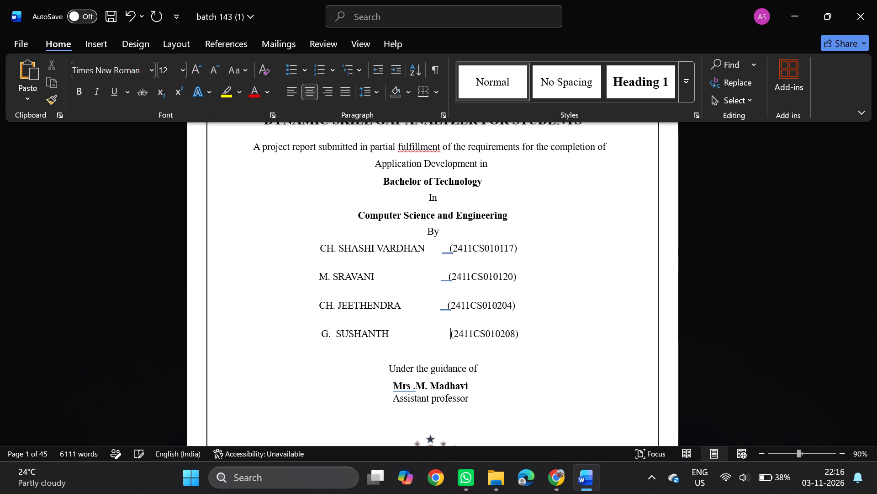
{"action": "key", "text": "BackSpace"}
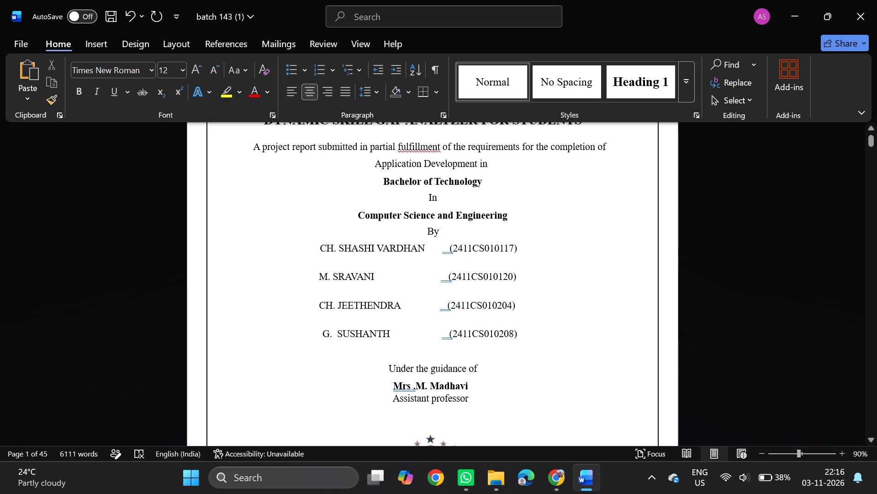
{"action": "key", "text": "BackSpace"}
{"action": "key", "text": "BackSpace"}
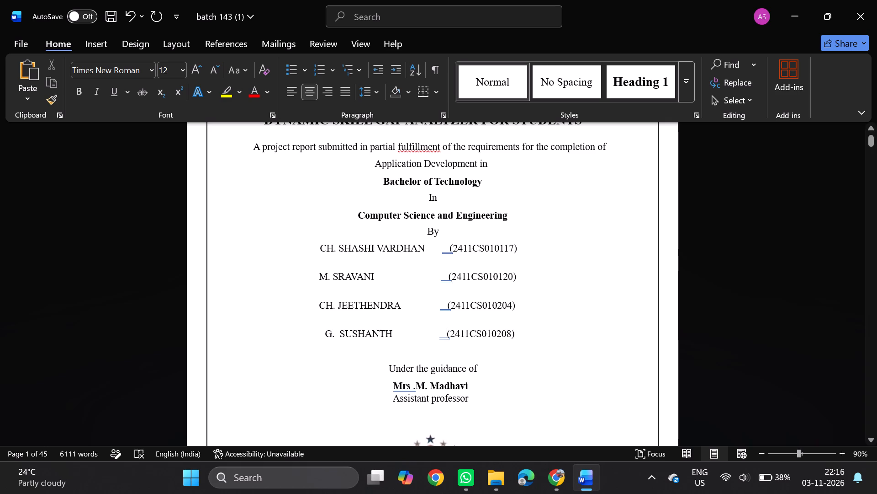
{"action": "left_click", "coordinate": [325, 333]}
{"action": "key", "text": "BackSpace"}
{"action": "key", "text": "BackSpace"}
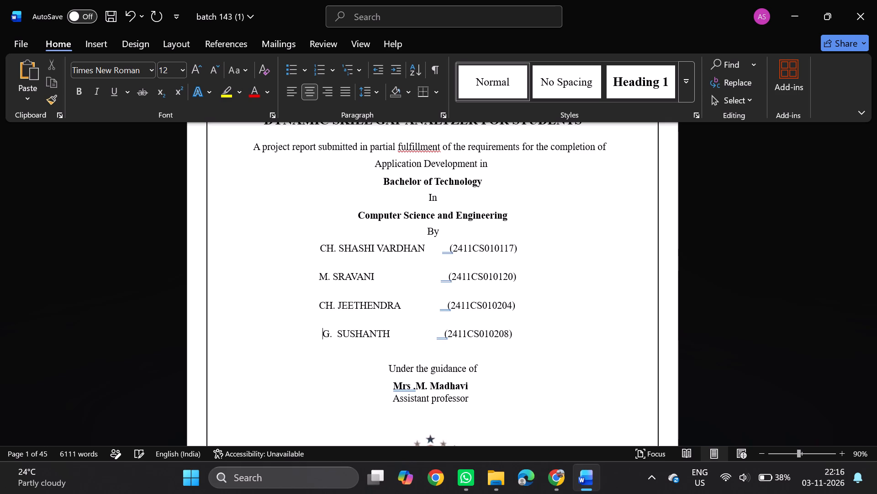
{"action": "left_click", "coordinate": [415, 334]}
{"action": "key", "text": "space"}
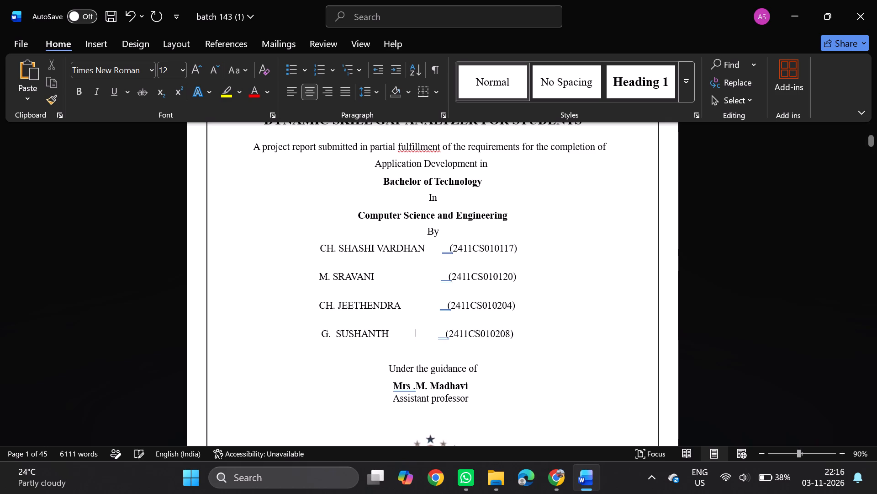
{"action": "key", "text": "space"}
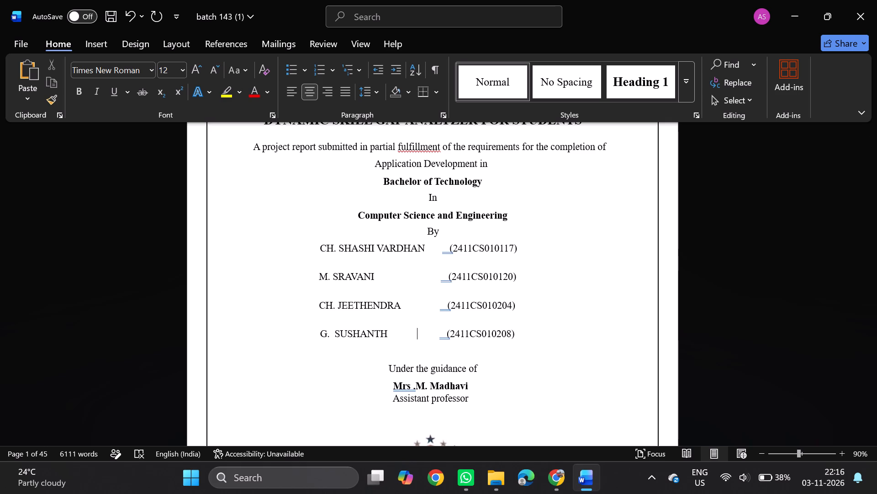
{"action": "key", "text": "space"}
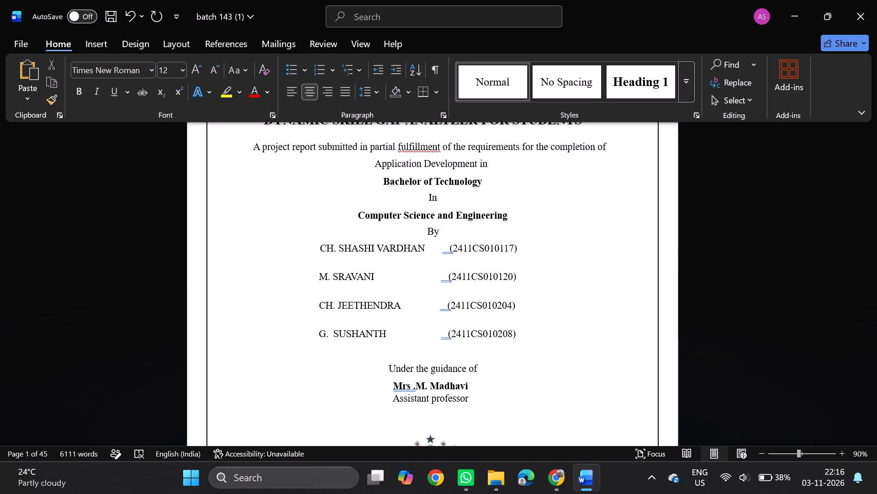
Insert a space after the period following "Mrs" in the guide's name on the title page.
{"action": "scroll", "coordinate": [436, 345], "scroll_direction": "down", "scroll_amount": 1}
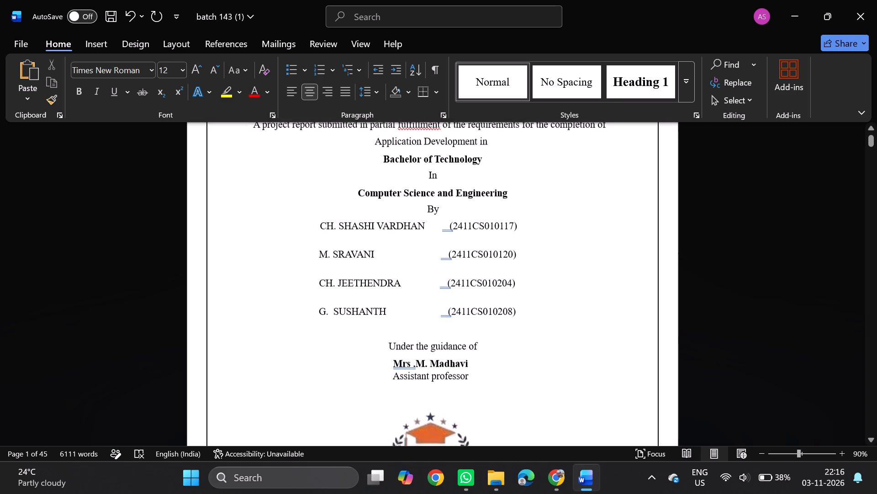
{"action": "scroll", "coordinate": [436, 345], "scroll_direction": "down", "scroll_amount": 2}
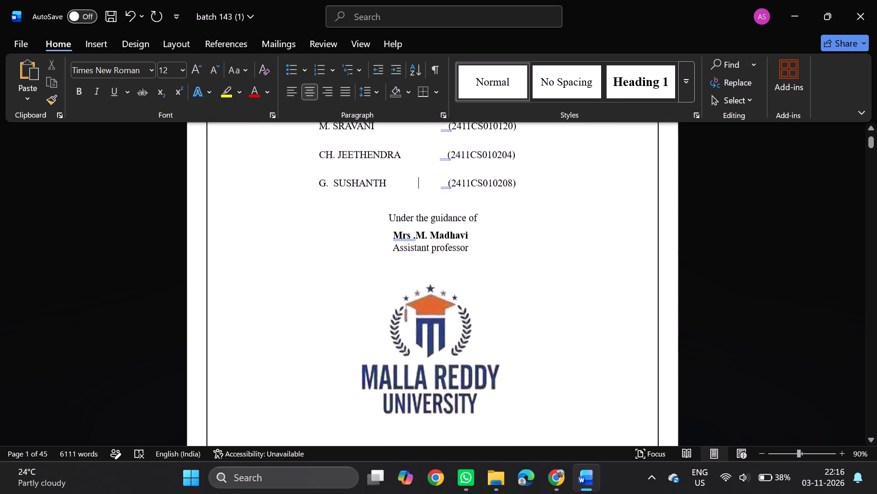
{"action": "scroll", "coordinate": [436, 345], "scroll_direction": "down", "scroll_amount": 1}
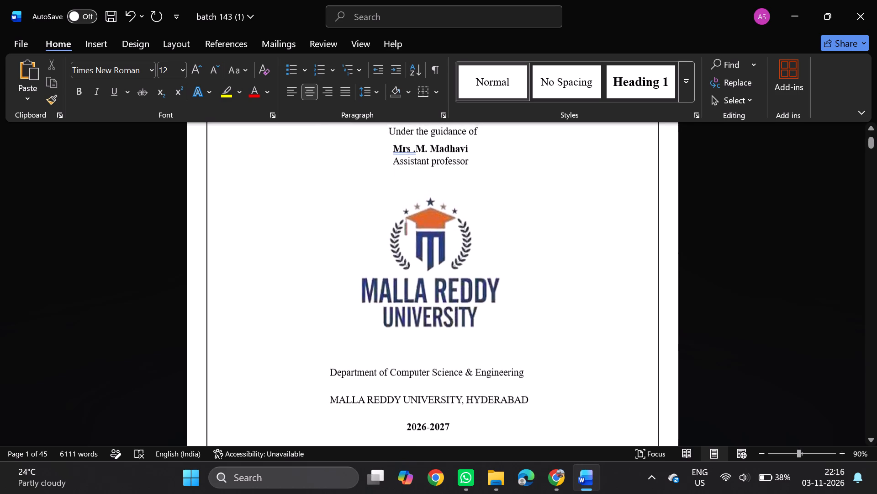
{"action": "scroll", "coordinate": [436, 345], "scroll_direction": "down", "scroll_amount": 2}
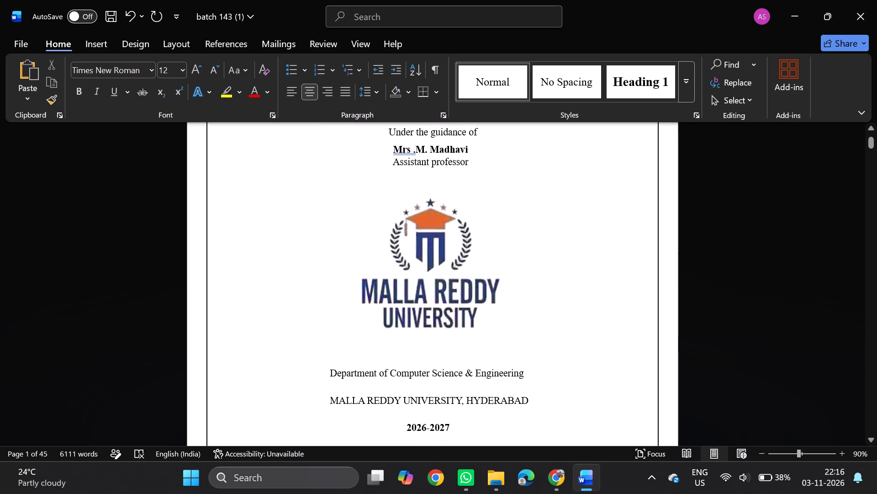
{"action": "scroll", "coordinate": [436, 345], "scroll_direction": "down", "scroll_amount": 2}
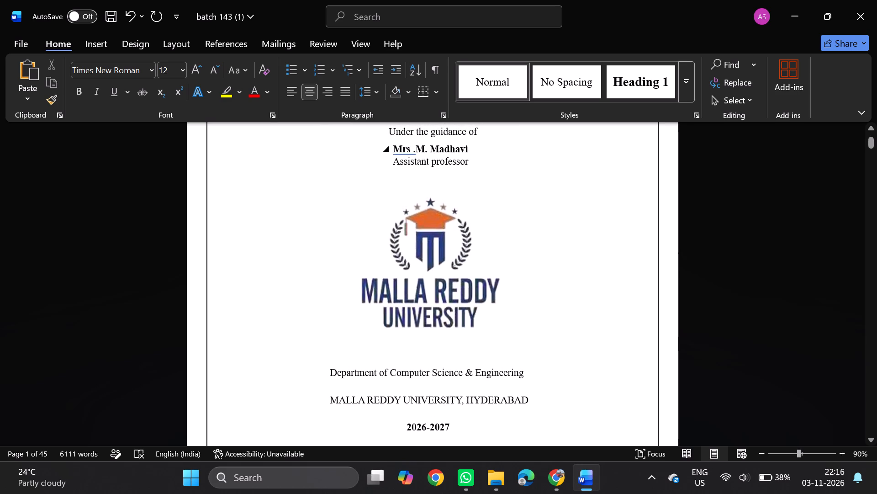
{"action": "left_click", "coordinate": [416, 150]}
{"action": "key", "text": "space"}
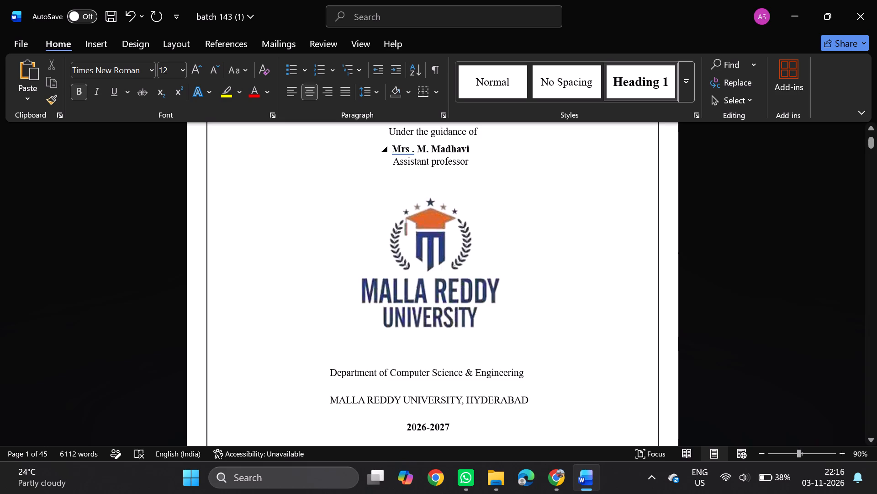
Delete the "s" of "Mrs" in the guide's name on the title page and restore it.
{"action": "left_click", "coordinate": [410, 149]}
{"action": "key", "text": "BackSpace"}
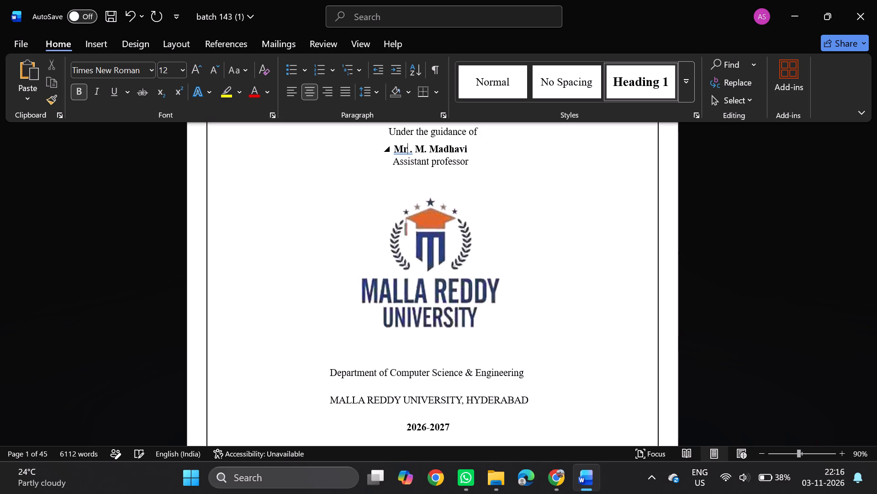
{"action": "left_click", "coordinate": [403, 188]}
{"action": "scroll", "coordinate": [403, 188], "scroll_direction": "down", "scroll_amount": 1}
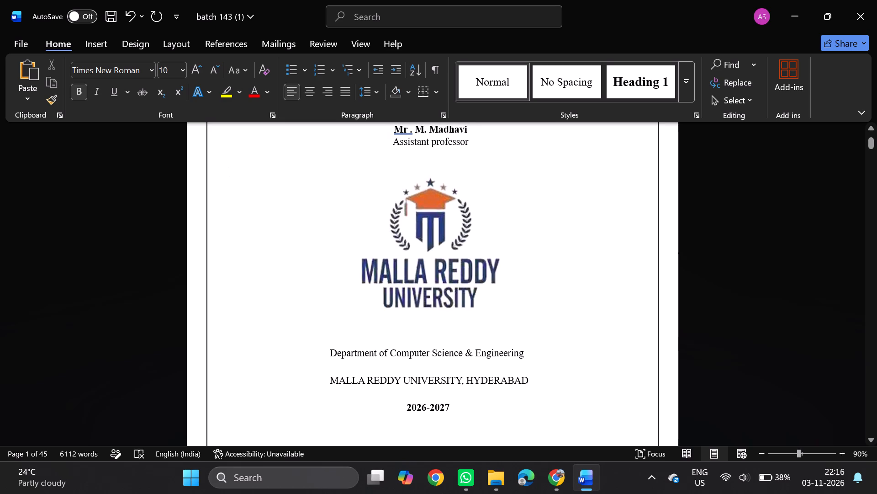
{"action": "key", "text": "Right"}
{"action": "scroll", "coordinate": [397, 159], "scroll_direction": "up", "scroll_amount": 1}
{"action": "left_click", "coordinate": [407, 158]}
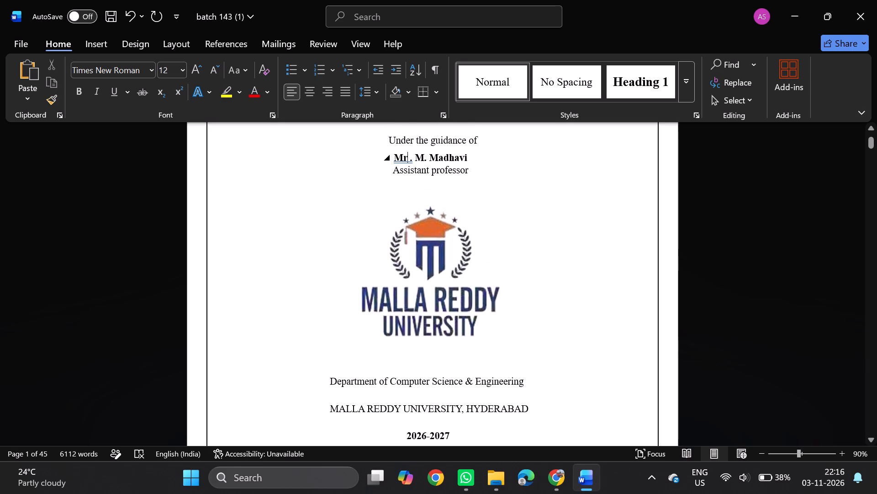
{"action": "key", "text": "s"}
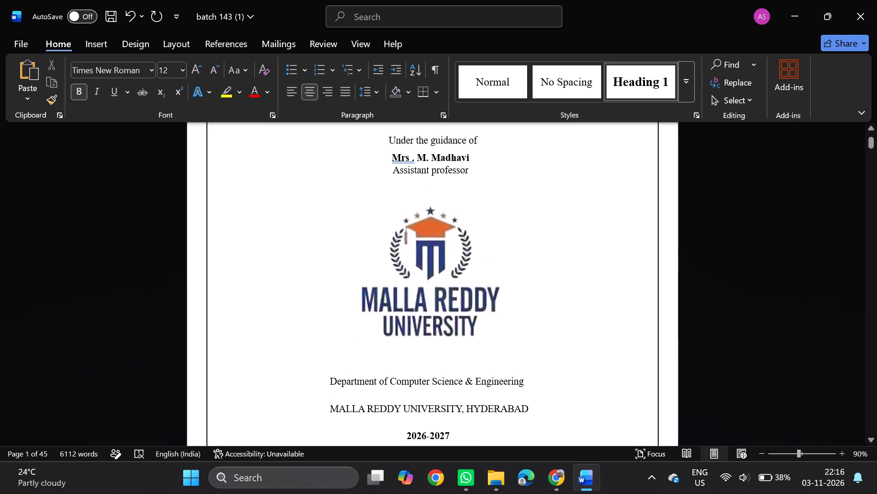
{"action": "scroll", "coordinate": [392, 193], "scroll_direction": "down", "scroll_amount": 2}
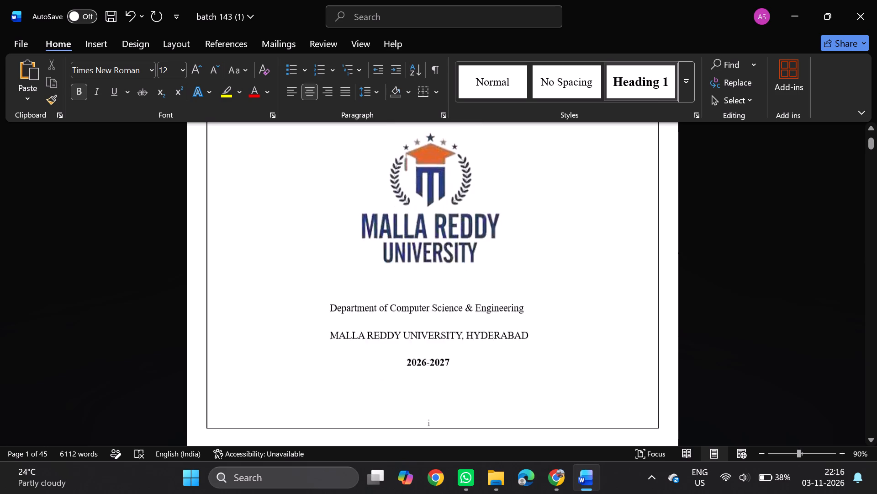
Break the line before the guide's name in the certificate page's signature block so it starts a new line below "Internal Guide".
{"action": "scroll", "coordinate": [392, 193], "scroll_direction": "down", "scroll_amount": 3}
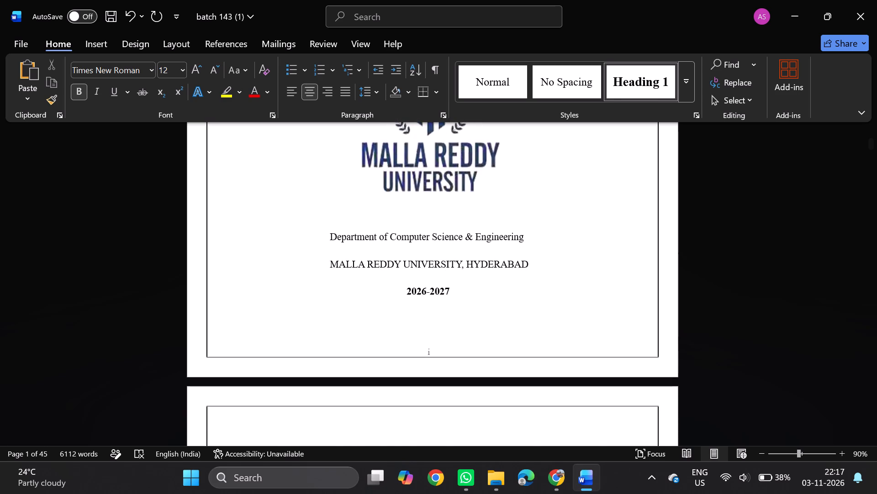
{"action": "scroll", "coordinate": [392, 193], "scroll_direction": "down", "scroll_amount": 3}
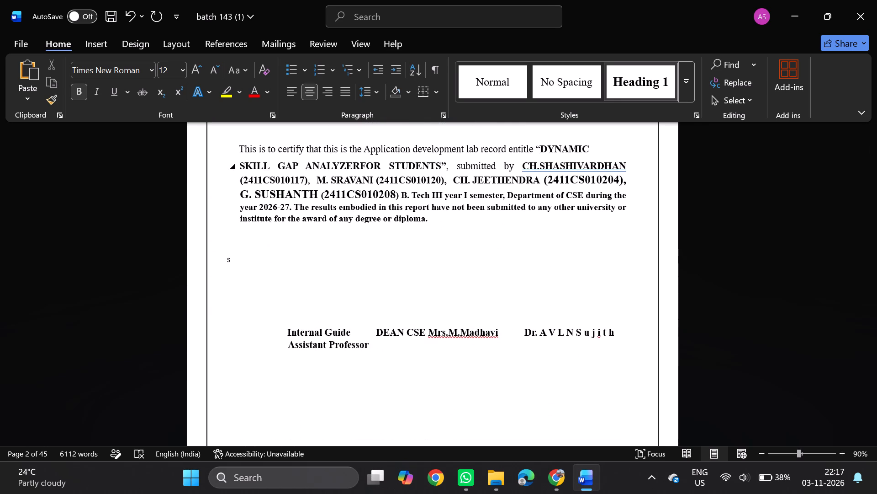
{"action": "scroll", "coordinate": [392, 193], "scroll_direction": "down", "scroll_amount": 2}
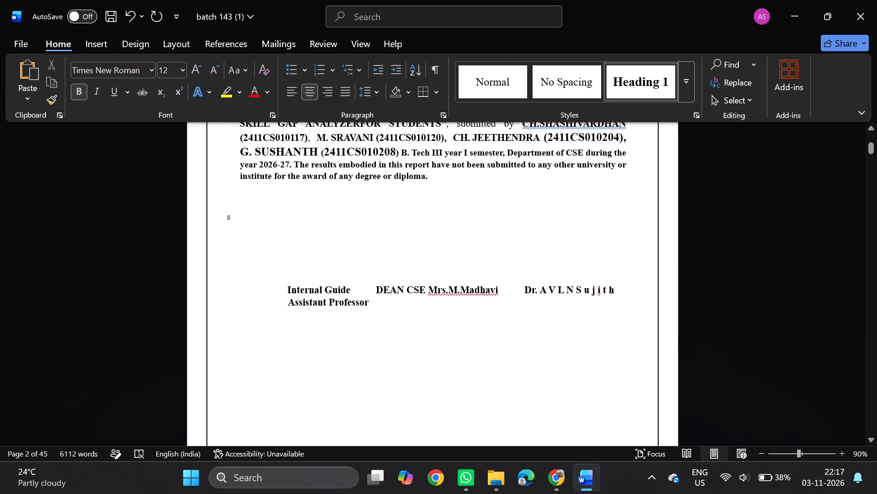
{"action": "scroll", "coordinate": [392, 193], "scroll_direction": "down", "scroll_amount": 5}
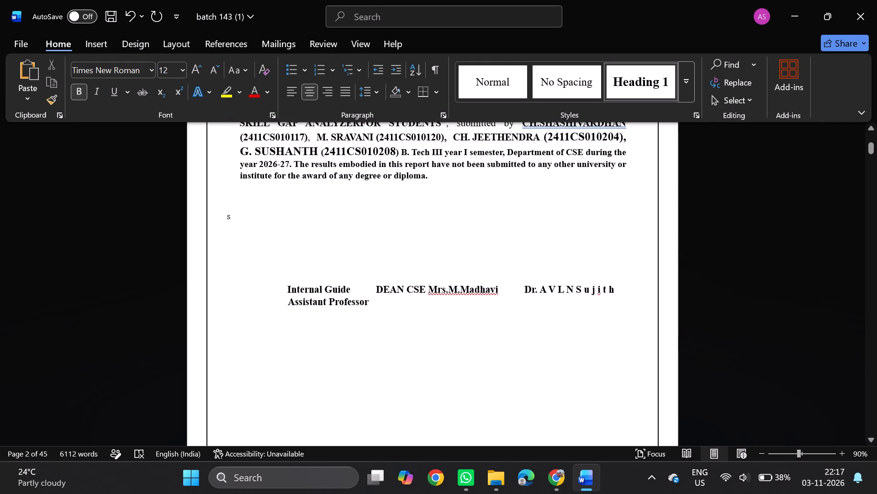
{"action": "scroll", "coordinate": [392, 193], "scroll_direction": "down", "scroll_amount": 1}
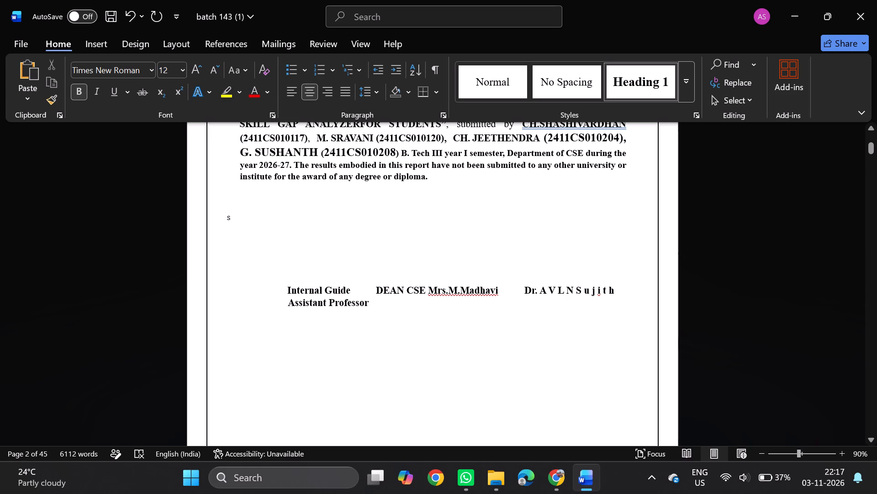
{"action": "left_click", "coordinate": [428, 291]}
{"action": "key", "text": "Return"}
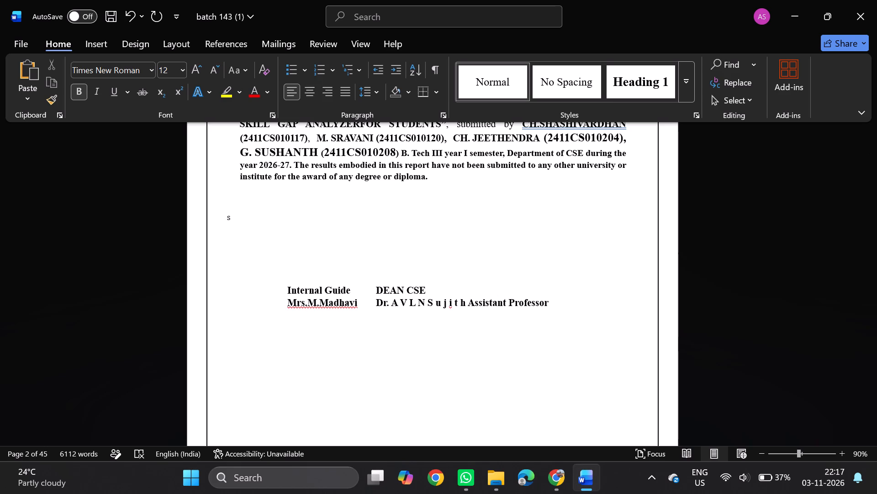
Shift "DEAN CSE" toward the right margin of the certificate page by inserting a run of spaces before it.
{"action": "left_click", "coordinate": [378, 290]}
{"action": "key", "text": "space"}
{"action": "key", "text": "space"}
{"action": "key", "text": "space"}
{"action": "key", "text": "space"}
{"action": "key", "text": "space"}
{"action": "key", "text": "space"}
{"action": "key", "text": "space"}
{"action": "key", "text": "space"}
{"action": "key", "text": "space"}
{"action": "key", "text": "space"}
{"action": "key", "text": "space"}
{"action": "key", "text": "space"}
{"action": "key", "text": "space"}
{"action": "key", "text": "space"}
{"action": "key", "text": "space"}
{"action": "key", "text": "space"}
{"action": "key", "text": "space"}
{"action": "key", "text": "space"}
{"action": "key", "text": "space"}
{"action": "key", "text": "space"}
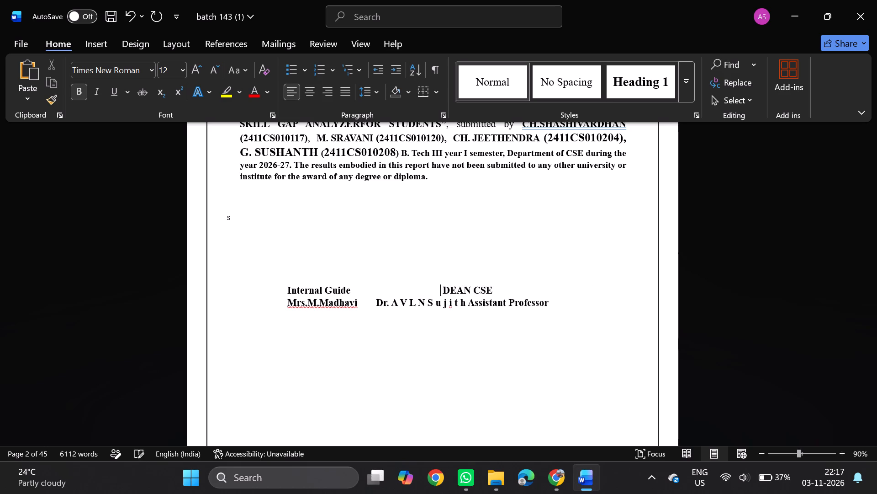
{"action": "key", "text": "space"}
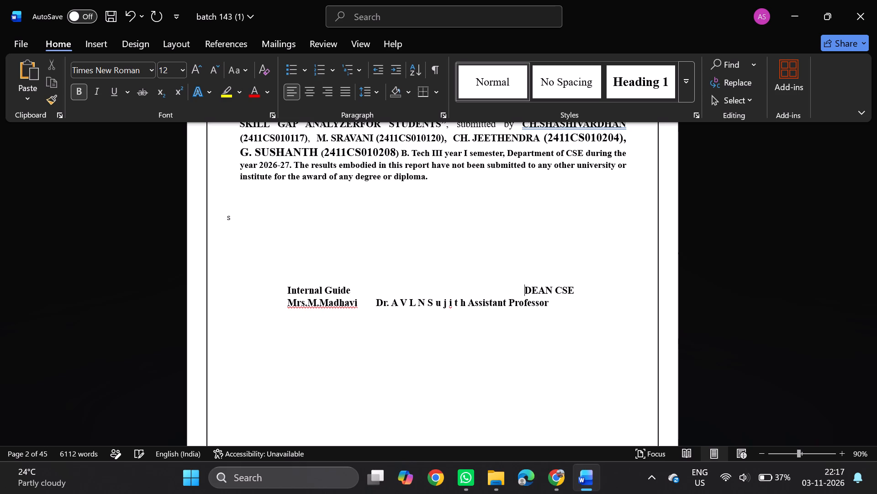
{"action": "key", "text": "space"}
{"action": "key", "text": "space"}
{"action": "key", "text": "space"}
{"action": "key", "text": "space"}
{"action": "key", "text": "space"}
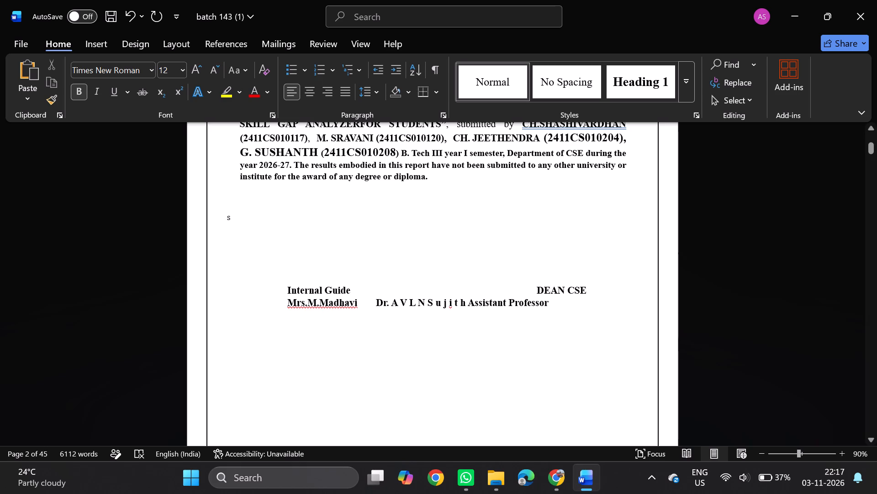
Move "Assistant Professor" onto its own line below the guide's and dean's names.
{"action": "left_click", "coordinate": [466, 305]}
{"action": "key", "text": "Return"}
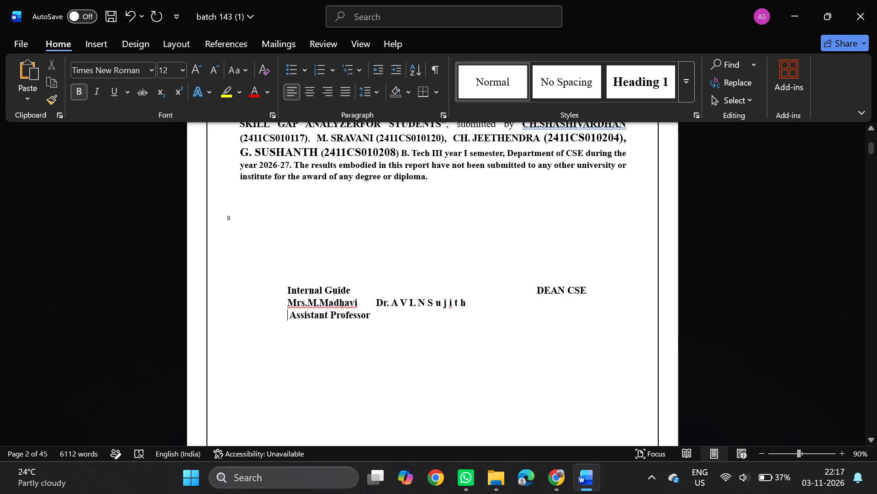
Insert a run of spaces before the dean's name to place it beneath "DEAN CSE".
{"action": "left_click", "coordinate": [375, 299]}
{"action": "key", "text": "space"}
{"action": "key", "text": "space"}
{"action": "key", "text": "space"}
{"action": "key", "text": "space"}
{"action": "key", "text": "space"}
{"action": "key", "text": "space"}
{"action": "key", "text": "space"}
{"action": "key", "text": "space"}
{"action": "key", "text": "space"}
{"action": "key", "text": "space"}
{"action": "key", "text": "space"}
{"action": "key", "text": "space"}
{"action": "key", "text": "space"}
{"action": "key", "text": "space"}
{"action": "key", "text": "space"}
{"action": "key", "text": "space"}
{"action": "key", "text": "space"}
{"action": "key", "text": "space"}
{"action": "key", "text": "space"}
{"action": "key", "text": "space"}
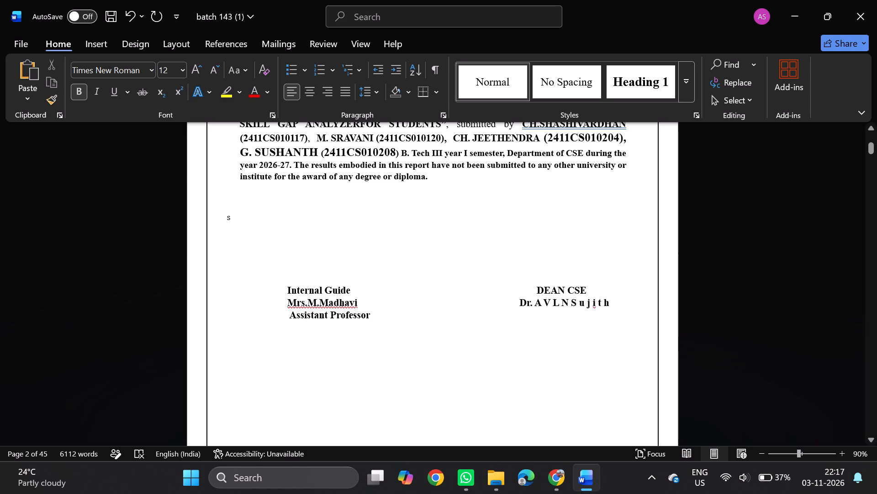
Rewrite the dean's name after "Dr." with a period and space after each initial and no gaps between the surname's letters.
{"action": "left_click", "coordinate": [620, 302]}
{"action": "key", "text": "BackSpace"}
{"action": "key", "text": "BackSpace"}
{"action": "key", "text": "BackSpace"}
{"action": "key", "text": "BackSpace"}
{"action": "key", "text": "BackSpace"}
{"action": "key", "text": "BackSpace"}
{"action": "key", "text": "BackSpace"}
{"action": "key", "text": "BackSpace"}
{"action": "key", "text": "BackSpace"}
{"action": "key", "text": "BackSpace"}
{"action": "key", "text": "BackSpace"}
{"action": "key", "text": "BackSpace"}
{"action": "key", "text": "BackSpace"}
{"action": "key", "text": "BackSpace"}
{"action": "key", "text": "BackSpace"}
{"action": "key", "text": "BackSpace"}
{"action": "key", "text": "BackSpace"}
{"action": "key", "text": "BackSpace"}
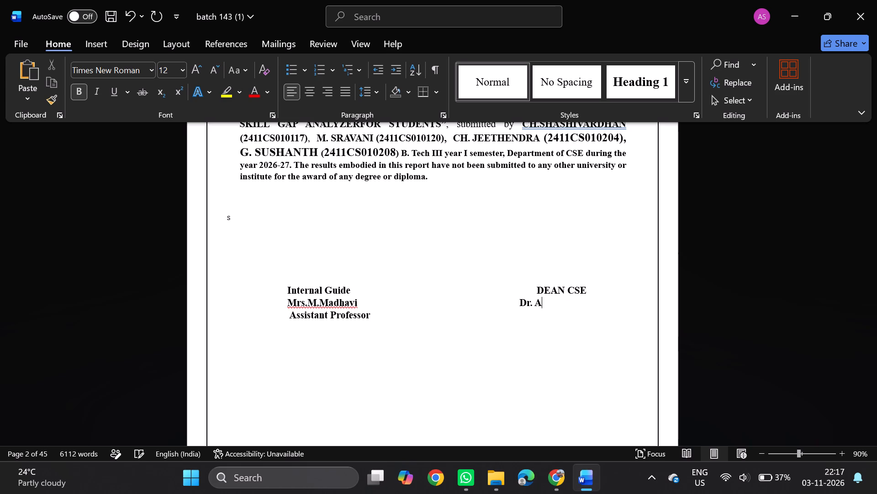
{"action": "key", "text": "BackSpace"}
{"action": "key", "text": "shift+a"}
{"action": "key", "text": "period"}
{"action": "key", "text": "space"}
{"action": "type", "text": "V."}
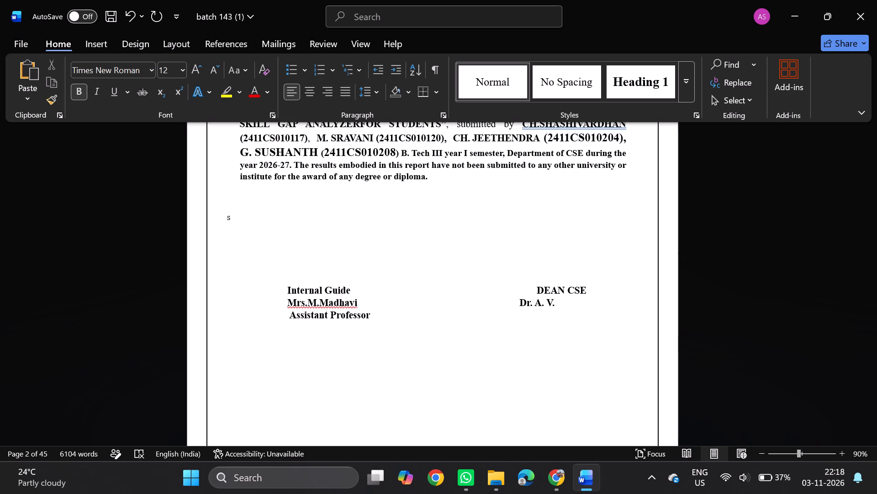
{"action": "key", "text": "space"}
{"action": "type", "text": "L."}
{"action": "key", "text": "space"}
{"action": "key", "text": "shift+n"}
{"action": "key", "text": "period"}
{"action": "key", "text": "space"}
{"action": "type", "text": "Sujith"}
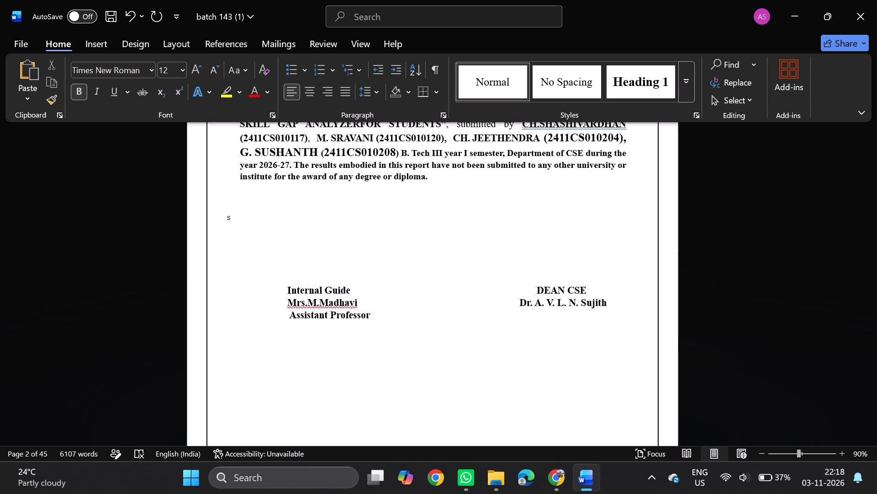
Insert one space before "Dr." to nudge the dean's name farther under "DEAN CSE".
{"action": "left_click", "coordinate": [517, 302]}
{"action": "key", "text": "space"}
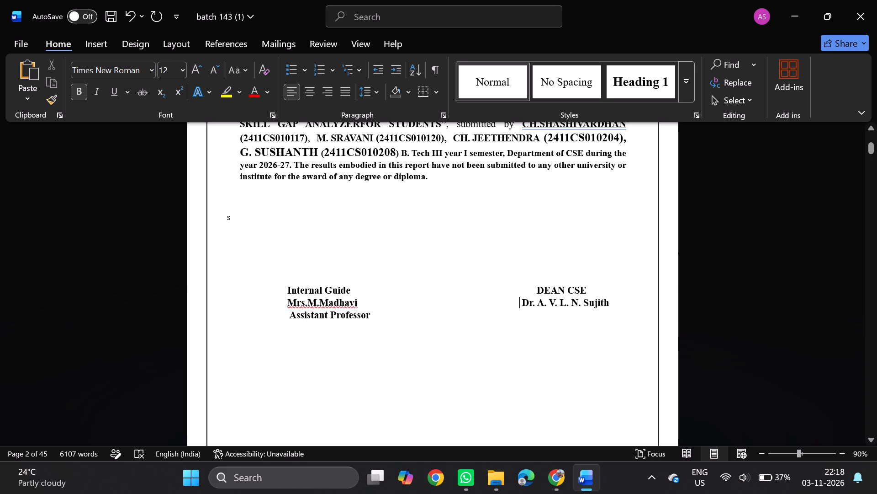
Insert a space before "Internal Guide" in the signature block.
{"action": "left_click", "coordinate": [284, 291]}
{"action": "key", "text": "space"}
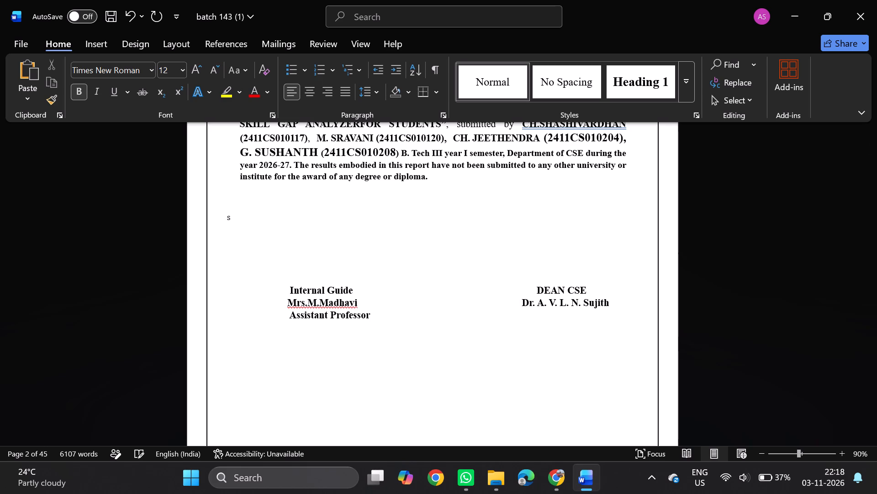
Insert a space after "Mrs." and another after the initial's period in the guide's name on the certificate page.
{"action": "left_click", "coordinate": [308, 304]}
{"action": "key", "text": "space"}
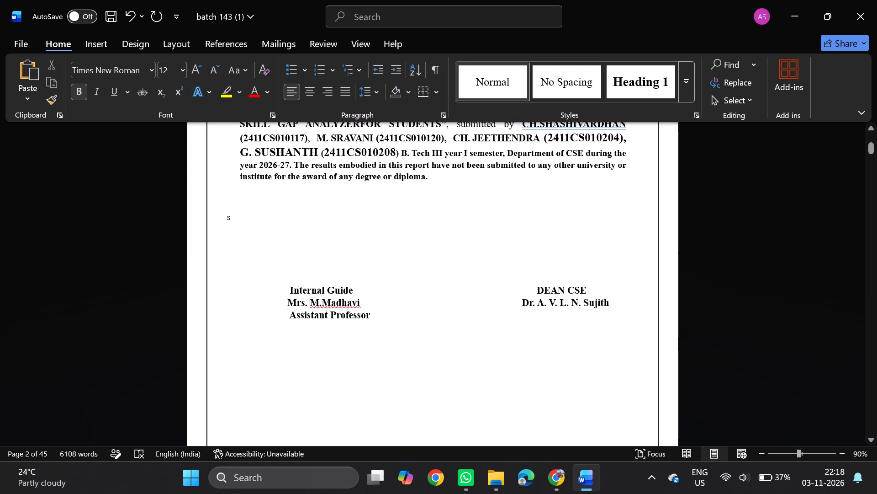
{"action": "left_click", "coordinate": [320, 303]}
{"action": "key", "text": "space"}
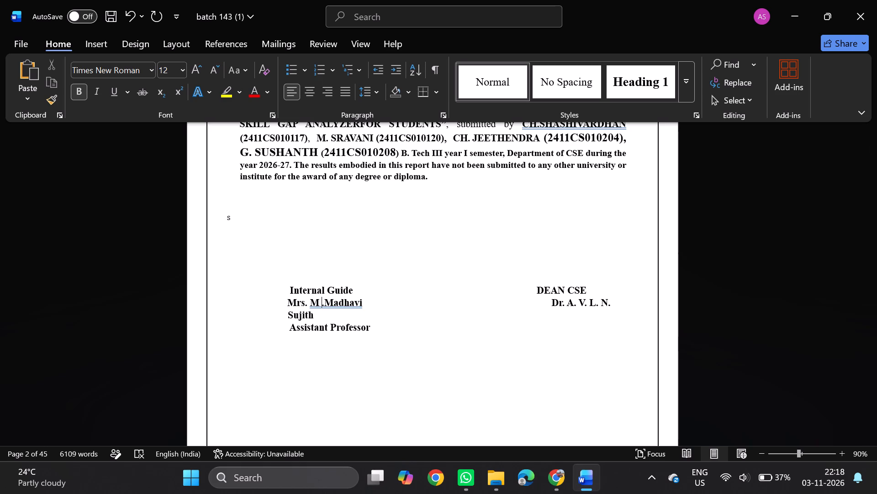
{"action": "key", "text": "BackSpace"}
{"action": "key", "text": "Right"}
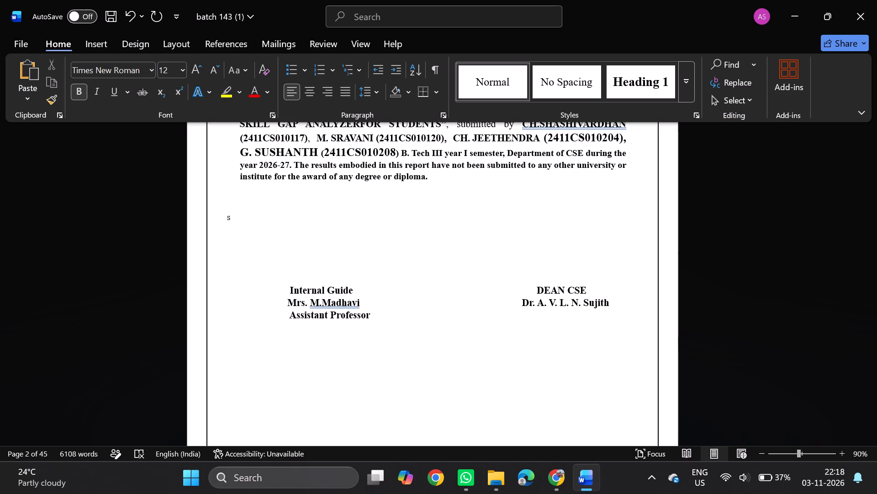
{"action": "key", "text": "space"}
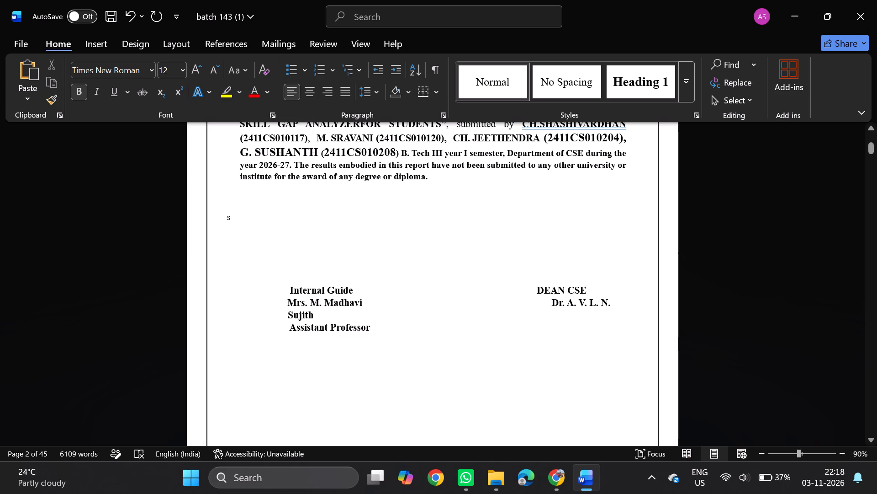
Remove the leading space and indent from the "Internal Guide" line, replacing them with three spaces and one tab.
{"action": "left_click", "coordinate": [289, 286]}
{"action": "key", "text": "BackSpace"}
{"action": "key", "text": "BackSpace"}
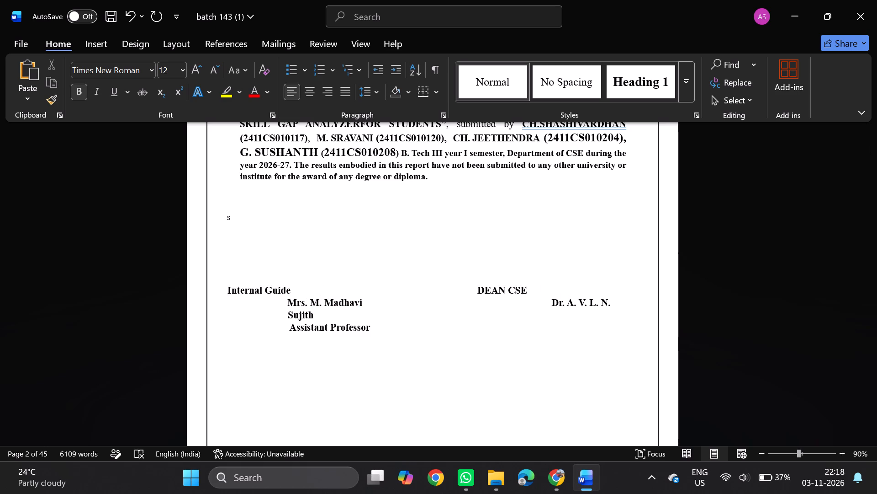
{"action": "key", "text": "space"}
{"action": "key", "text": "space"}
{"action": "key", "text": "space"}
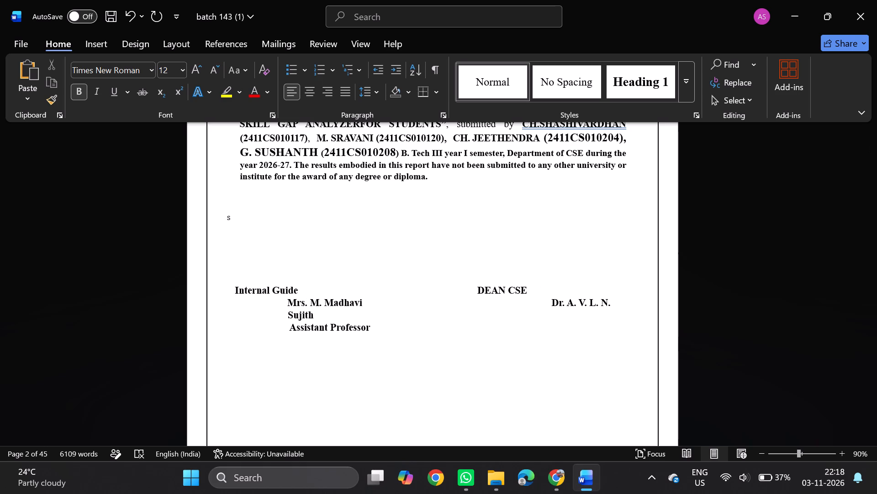
{"action": "key", "text": "Tab"}
{"action": "key", "text": "Tab"}
{"action": "key", "text": "BackSpace"}
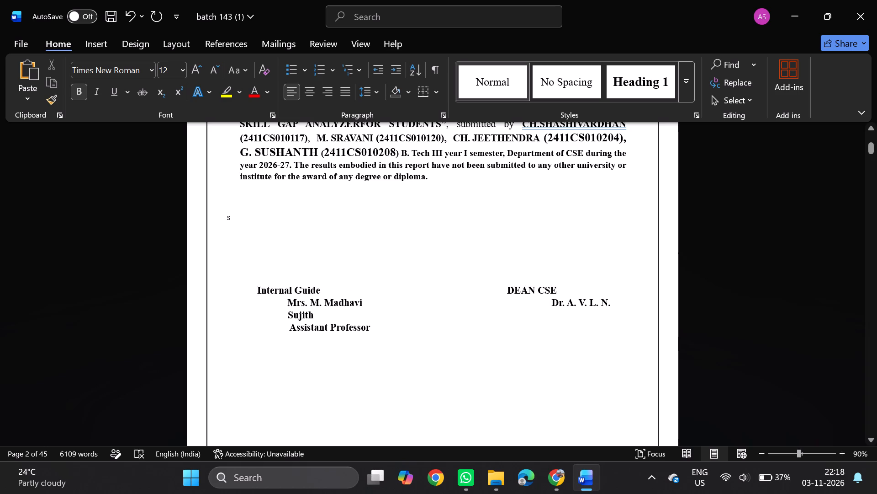
Replace the indent before the guide's name in the certificate page's signature block with ten spaces, aligning it under "Internal Guide".
{"action": "left_click", "coordinate": [286, 303]}
{"action": "key", "text": "BackSpace"}
{"action": "key", "text": "BackSpace"}
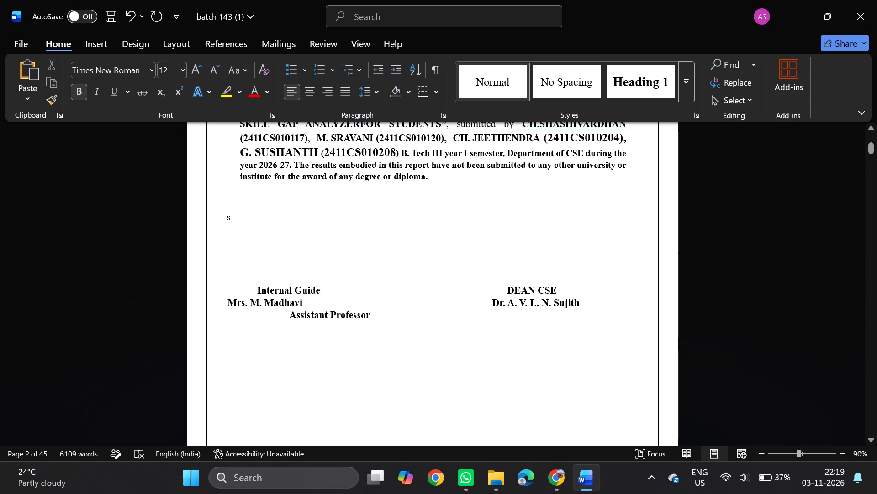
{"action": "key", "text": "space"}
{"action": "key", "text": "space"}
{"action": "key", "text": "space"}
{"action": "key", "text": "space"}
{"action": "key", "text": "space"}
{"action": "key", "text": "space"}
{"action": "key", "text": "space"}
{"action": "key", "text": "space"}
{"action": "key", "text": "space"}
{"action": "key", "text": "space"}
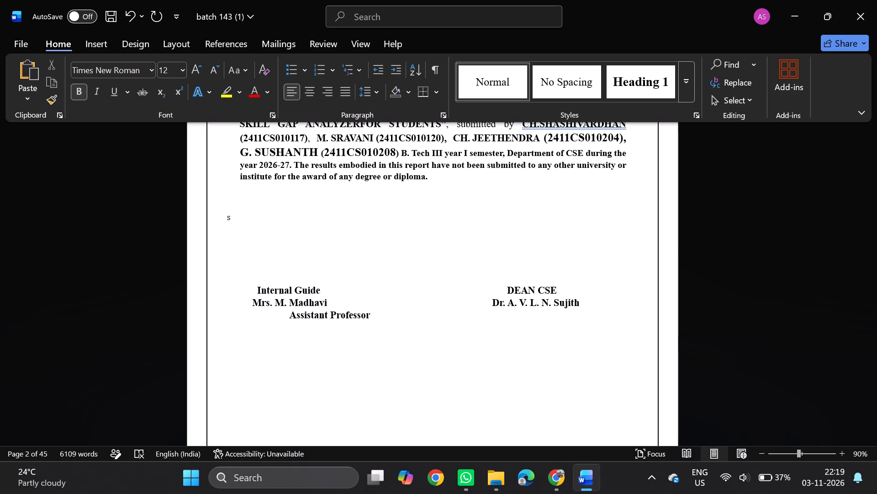
Replace the indent before "Assistant Professor" with nine spaces so it lines up under the guide's name.
{"action": "left_click", "coordinate": [291, 316]}
{"action": "key", "text": "BackSpace"}
{"action": "key", "text": "BackSpace"}
{"action": "key", "text": "BackSpace"}
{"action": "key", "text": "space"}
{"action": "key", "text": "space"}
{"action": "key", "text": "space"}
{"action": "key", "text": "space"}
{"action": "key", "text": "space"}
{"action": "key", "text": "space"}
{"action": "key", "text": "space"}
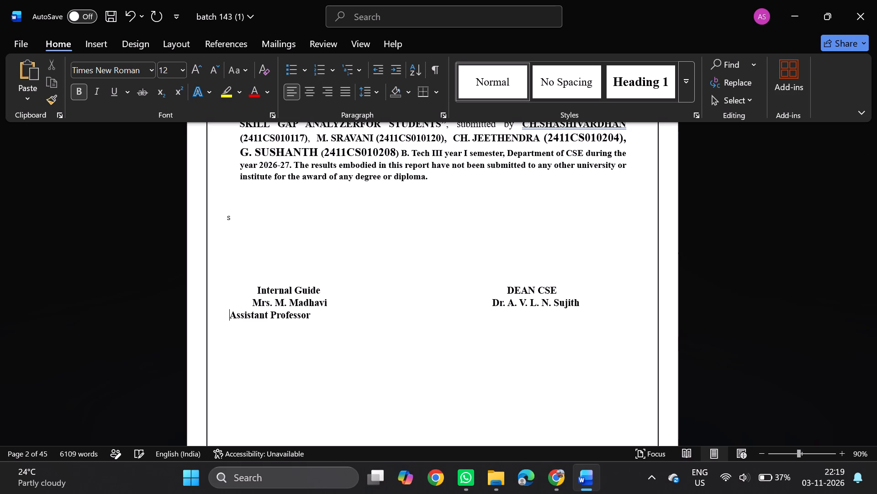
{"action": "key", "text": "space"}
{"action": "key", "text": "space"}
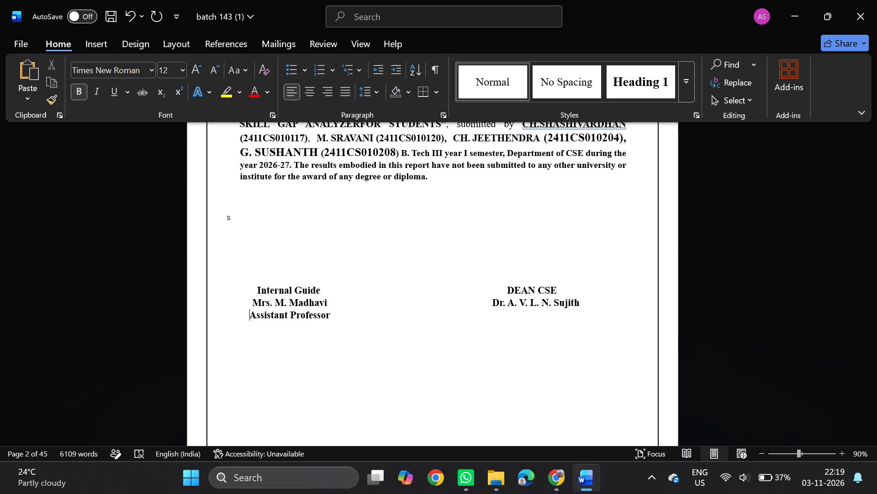
Delete the trailing space after "Assistant Professor" and enclose the title in parentheses.
{"action": "left_click", "coordinate": [343, 316]}
{"action": "key", "text": "BackSpace"}
{"action": "key", "text": "shift+parenright"}
{"action": "key", "text": "Left"}
{"action": "key", "text": "Left"}
{"action": "key", "text": "Left"}
{"action": "key", "text": "Left"}
{"action": "key", "text": "Left"}
{"action": "key", "text": "Left"}
{"action": "key", "text": "Left"}
{"action": "key", "text": "Left"}
{"action": "key", "text": "Left"}
{"action": "key", "text": "Left"}
{"action": "key", "text": "Left"}
{"action": "key", "text": "Left"}
{"action": "key", "text": "Left"}
{"action": "key", "text": "Left"}
{"action": "key", "text": "Left"}
{"action": "key", "text": "Left"}
{"action": "key", "text": "Left"}
{"action": "key", "text": "Left"}
{"action": "key", "text": "Left"}
{"action": "key", "text": "Left"}
{"action": "key", "text": "shift+parenleft"}
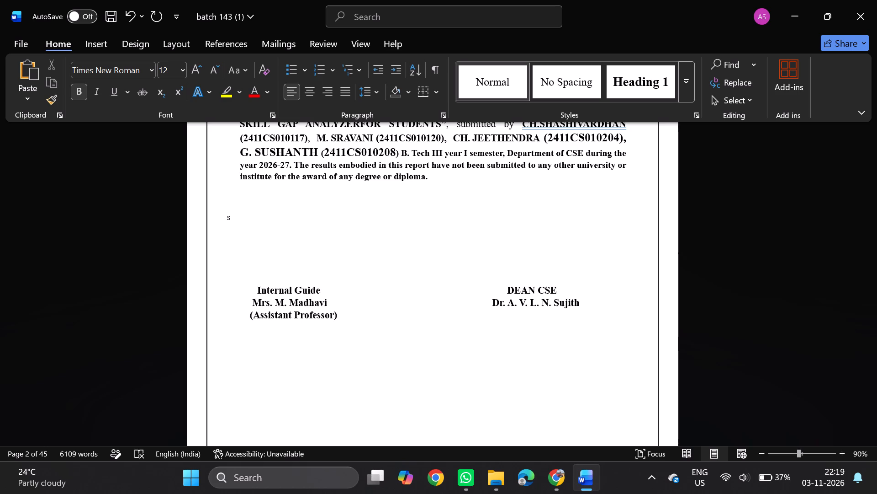
Remove one leading space before "(Assistant Professor)" to centre it under the guide's name.
{"action": "key", "text": "Left"}
{"action": "key", "text": "BackSpace"}
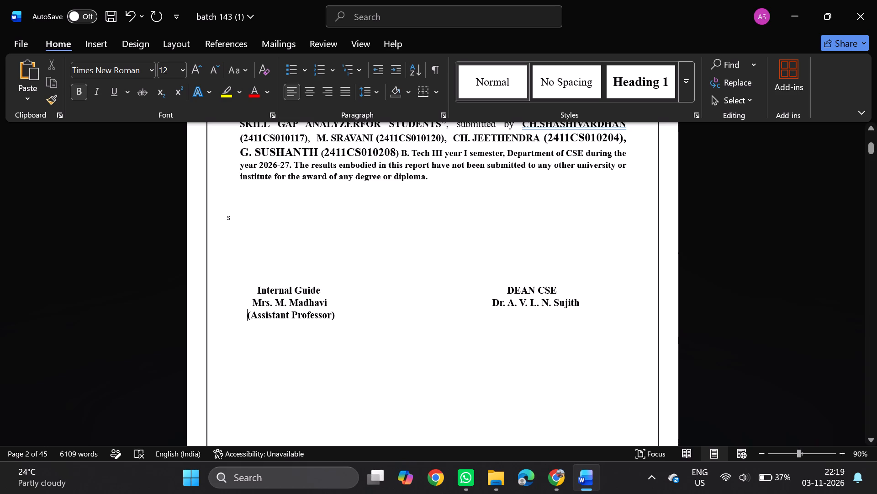
Insert three spaces before "DEAN CSE" and three before the dean's name to shift both lines farther right.
{"action": "left_click", "coordinate": [504, 290]}
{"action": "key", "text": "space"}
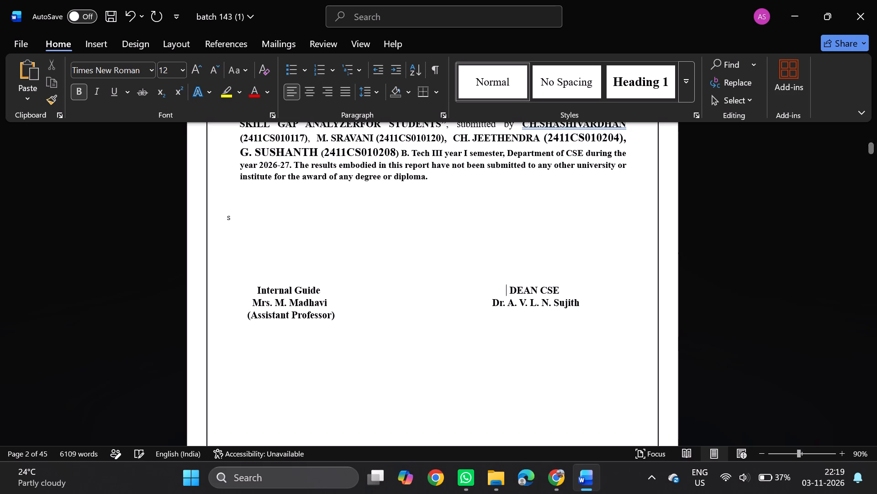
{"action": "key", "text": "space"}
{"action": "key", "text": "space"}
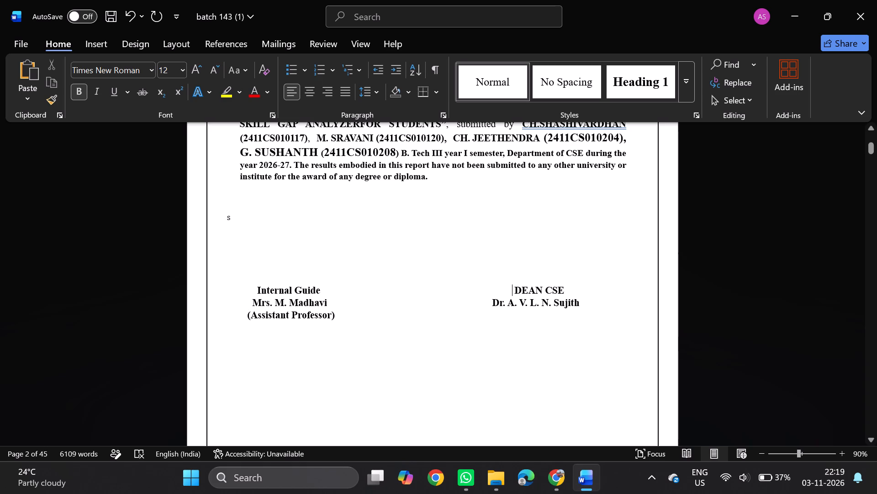
{"action": "left_click", "coordinate": [490, 300]}
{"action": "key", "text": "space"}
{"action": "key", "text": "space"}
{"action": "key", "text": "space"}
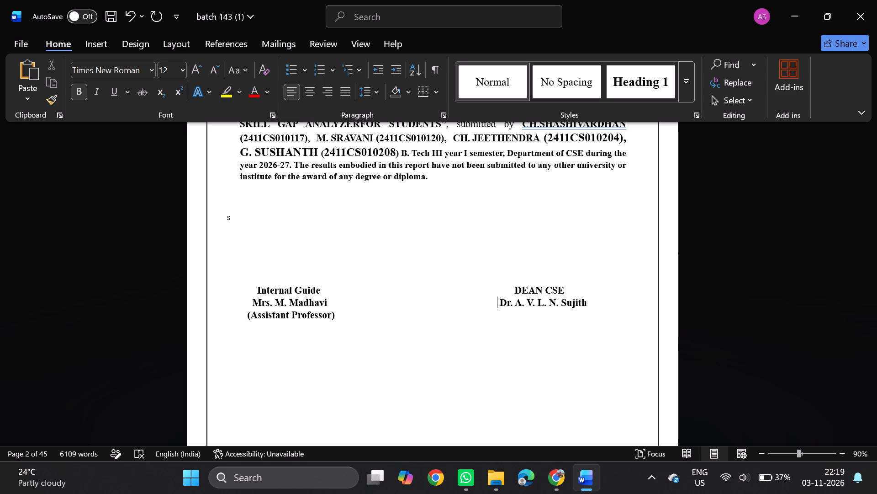
Remove one blank line above the signature block on the certificate page to move the block up.
{"action": "left_click", "coordinate": [518, 280]}
{"action": "key", "text": "Return"}
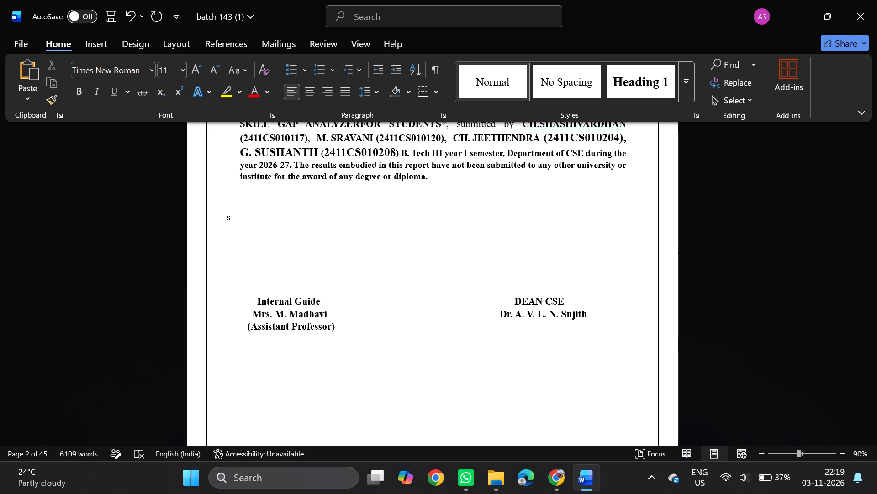
{"action": "key", "text": "BackSpace"}
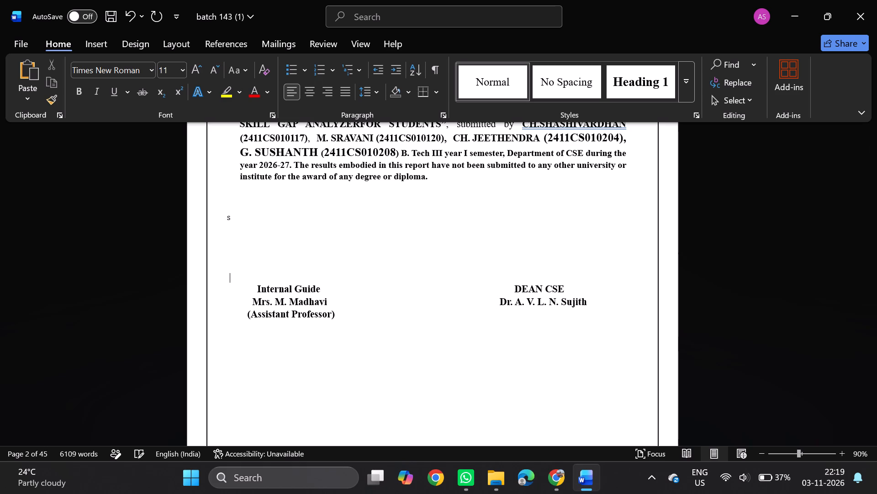
{"action": "key", "text": "BackSpace"}
{"action": "key", "text": "BackSpace"}
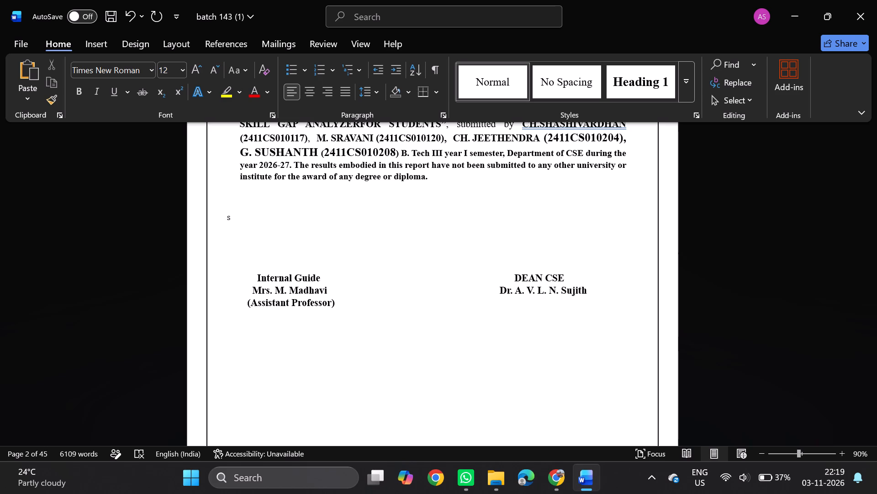
Insert eight blank lines before the "ACKNOWLEDGEMENT" heading below the declaration's name table to push it onto the following page.
{"action": "scroll", "coordinate": [523, 367], "scroll_direction": "down", "scroll_amount": 1}
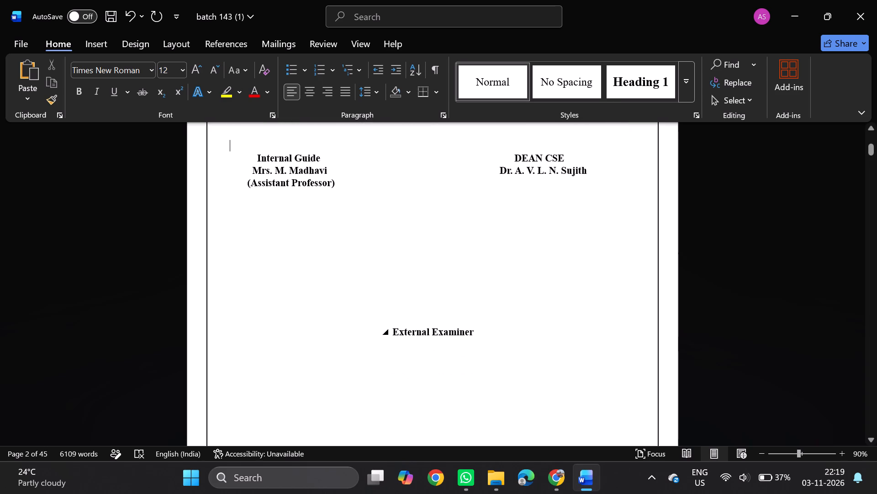
{"action": "scroll", "coordinate": [512, 351], "scroll_direction": "down", "scroll_amount": 5}
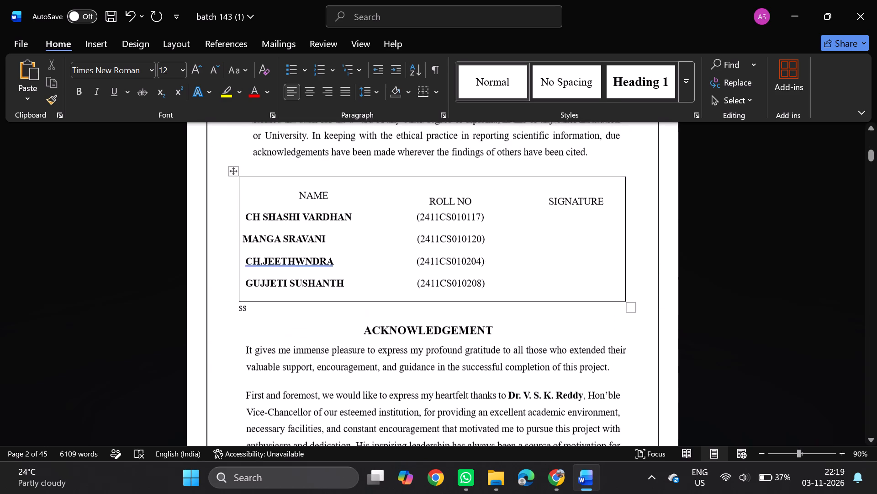
{"action": "scroll", "coordinate": [512, 351], "scroll_direction": "up", "scroll_amount": 1}
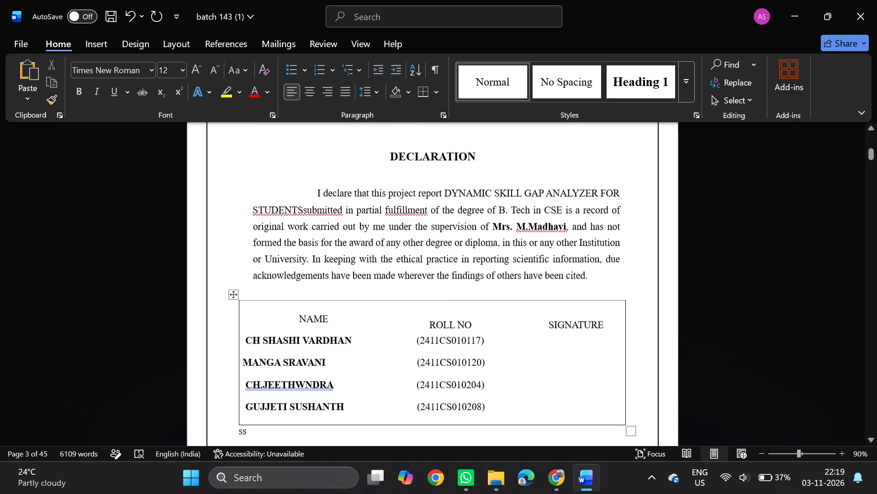
{"action": "scroll", "coordinate": [512, 351], "scroll_direction": "up", "scroll_amount": 1}
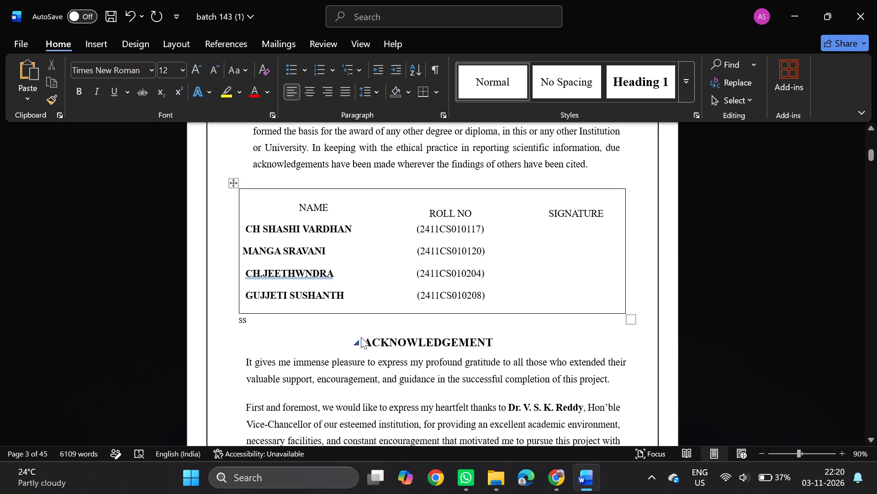
{"action": "left_click", "coordinate": [349, 339]}
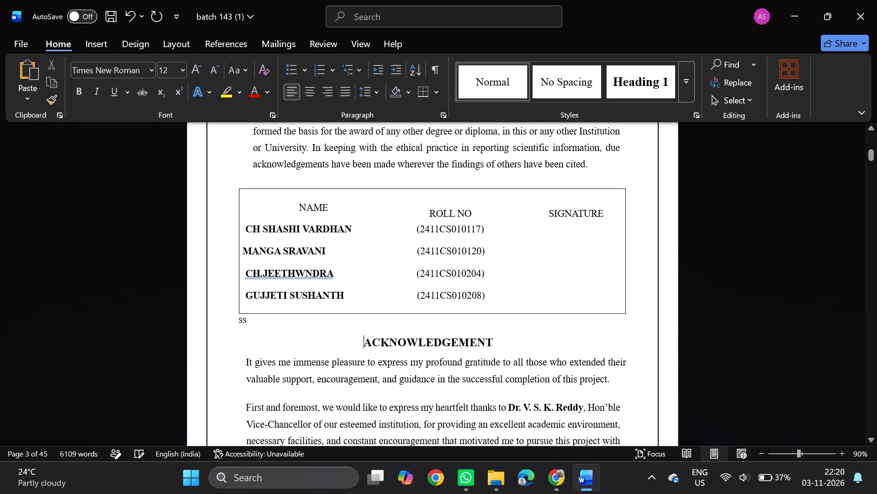
{"action": "key", "text": "Return"}
{"action": "key", "text": "Return"}
{"action": "key", "text": "Return"}
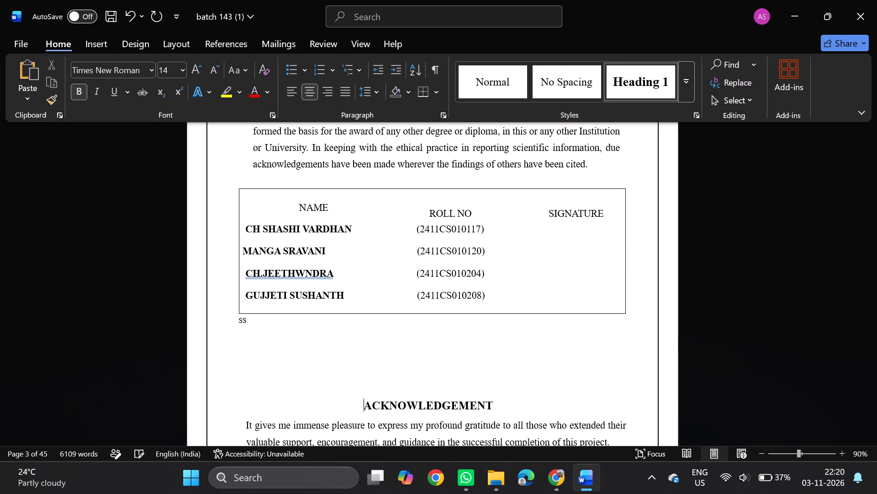
{"action": "scroll", "coordinate": [349, 339], "scroll_direction": "down", "scroll_amount": 3}
{"action": "key", "text": "Return"}
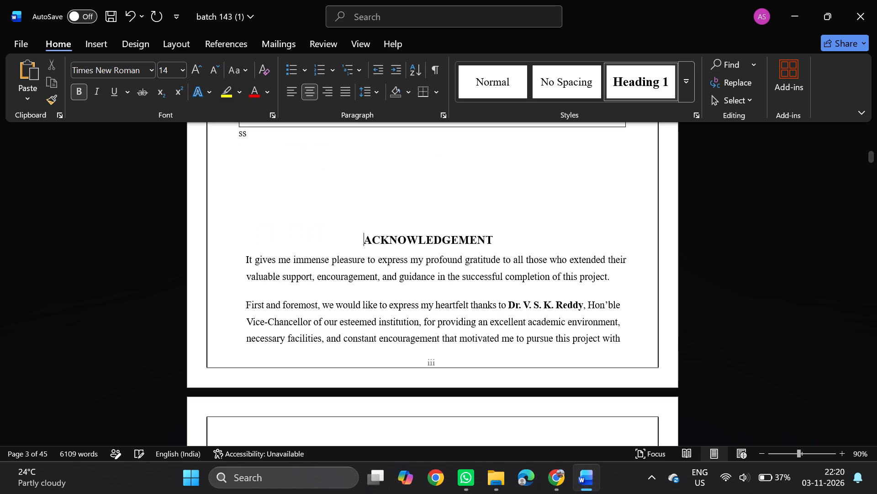
{"action": "key", "text": "Return"}
{"action": "key", "text": "Return"}
{"action": "key", "text": "Return"}
{"action": "key", "text": "Return"}
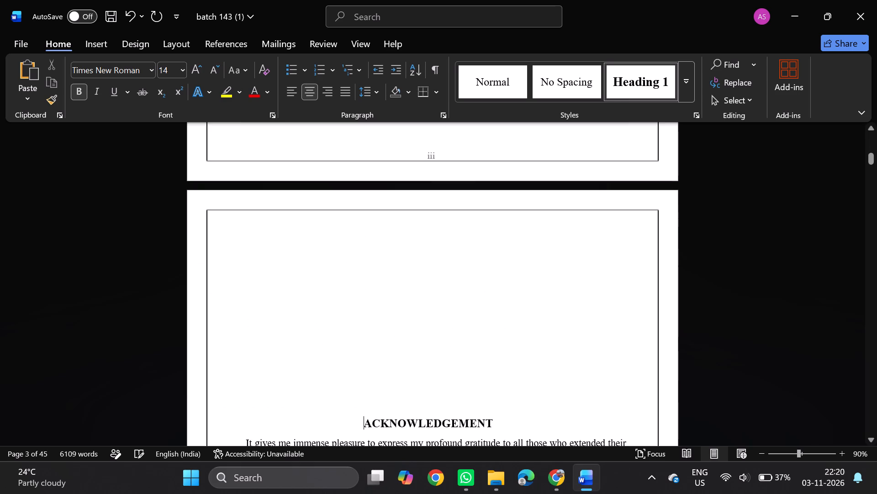
Adjust the blank lines above "ACKNOWLEDGEMENT" so the heading starts near the top of page 4.
{"action": "scroll", "coordinate": [349, 339], "scroll_direction": "up", "scroll_amount": 1}
{"action": "left_click", "coordinate": [296, 409]}
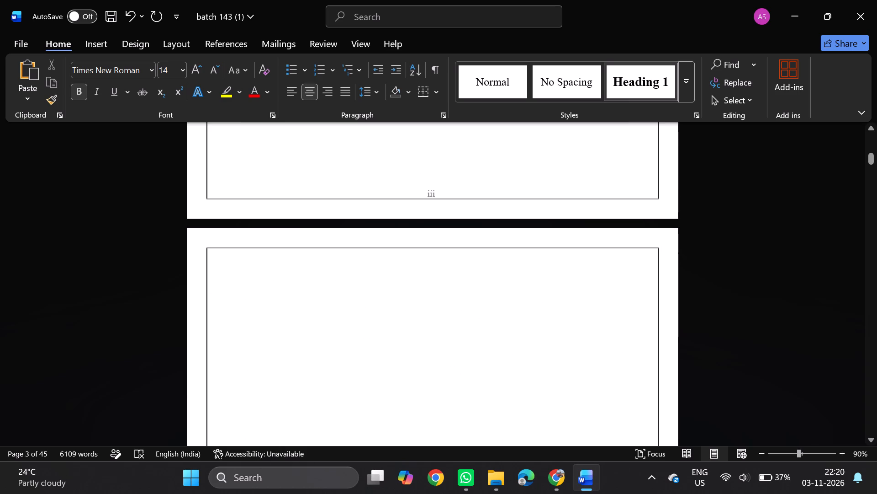
{"action": "key", "text": "BackSpace"}
{"action": "key", "text": "BackSpace"}
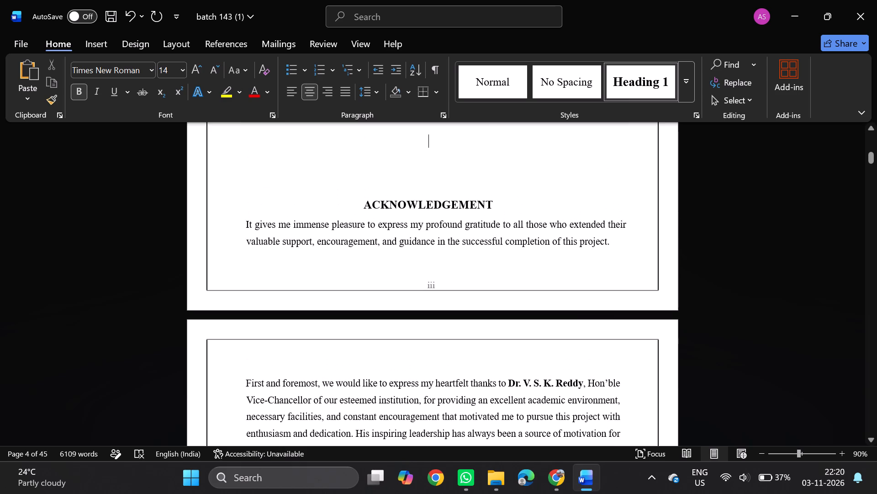
{"action": "key", "text": "Return"}
{"action": "key", "text": "Return"}
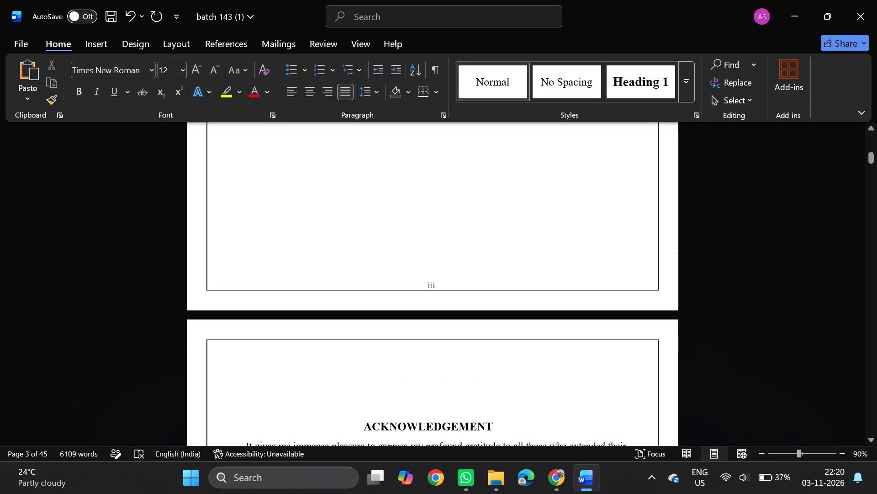
{"action": "left_click", "coordinate": [353, 400]}
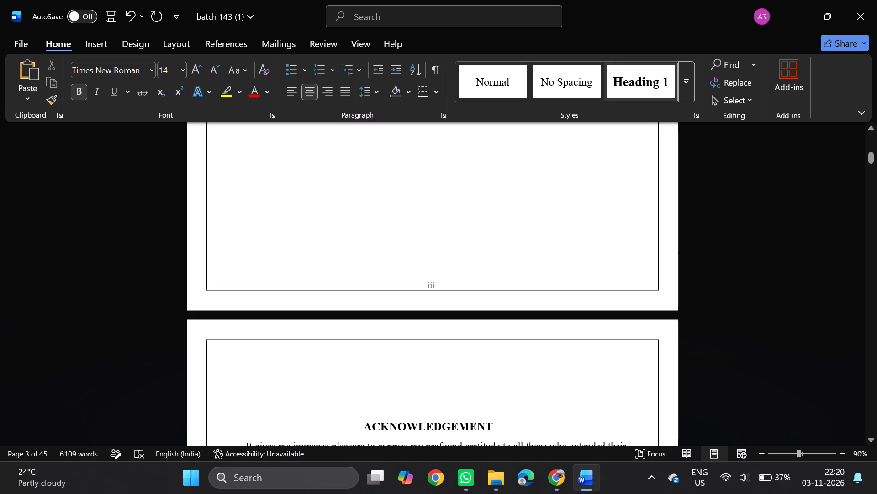
{"action": "key", "text": "BackSpace"}
{"action": "key", "text": "Return"}
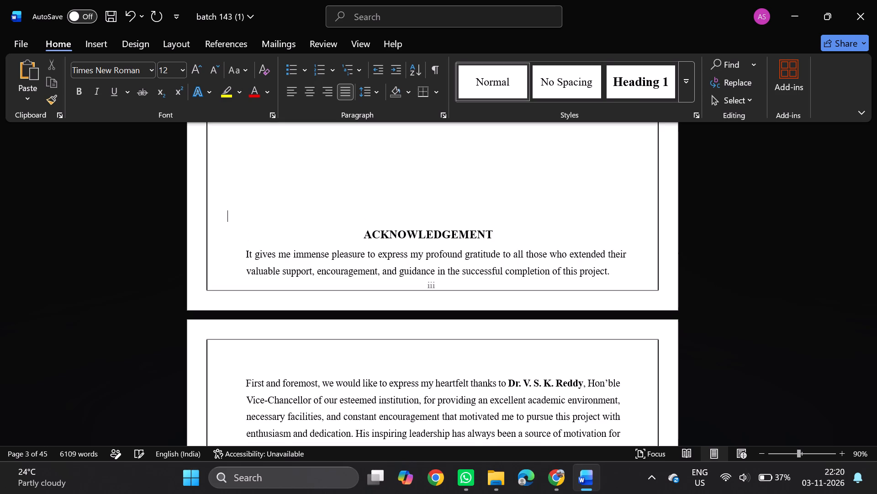
{"action": "key", "text": "Return"}
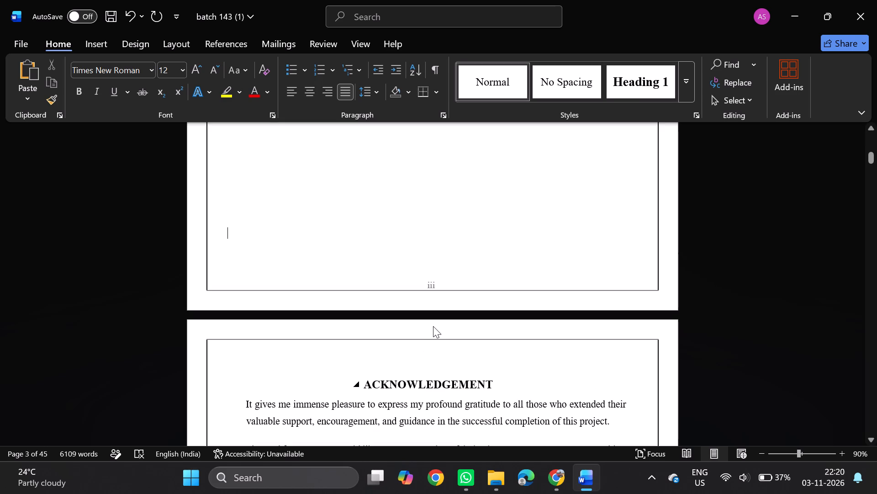
Review the layout of the Acknowledgement and Declaration pages.
{"action": "scroll", "coordinate": [433, 326], "scroll_direction": "down", "scroll_amount": 1}
{"action": "scroll", "coordinate": [433, 326], "scroll_direction": "up", "scroll_amount": 1}
{"action": "scroll", "coordinate": [433, 326], "scroll_direction": "down", "scroll_amount": 3}
{"action": "scroll", "coordinate": [433, 326], "scroll_direction": "up", "scroll_amount": 2}
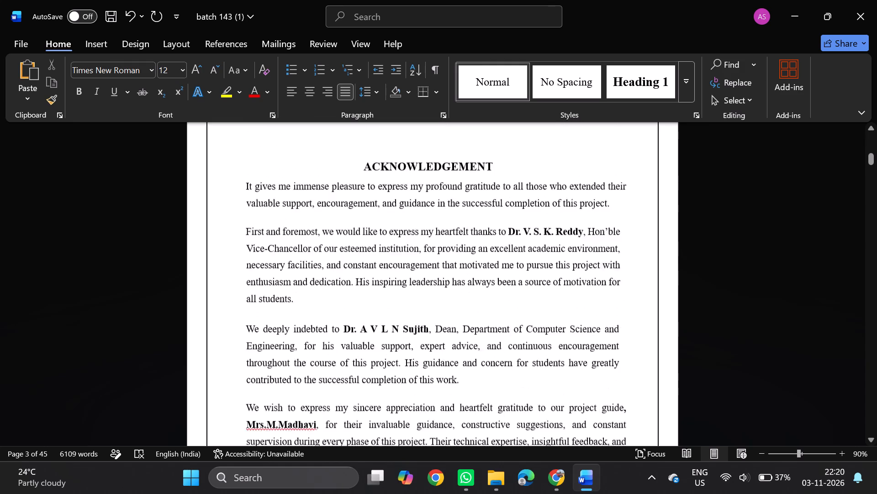
{"action": "scroll", "coordinate": [433, 326], "scroll_direction": "up", "scroll_amount": 5}
{"action": "scroll", "coordinate": [433, 326], "scroll_direction": "down", "scroll_amount": 1}
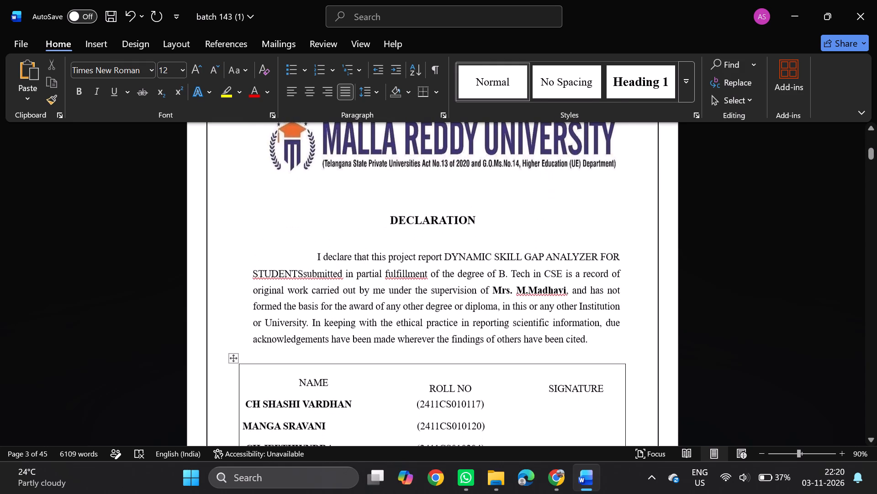
Delete the stray "ss" text below the name table on the declaration page.
{"action": "scroll", "coordinate": [433, 326], "scroll_direction": "down", "scroll_amount": 1}
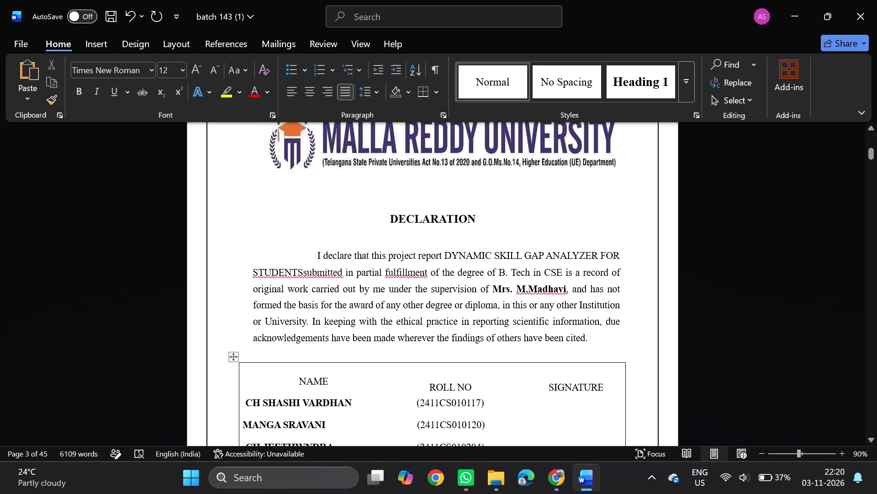
{"action": "scroll", "coordinate": [546, 371], "scroll_direction": "down", "scroll_amount": 3}
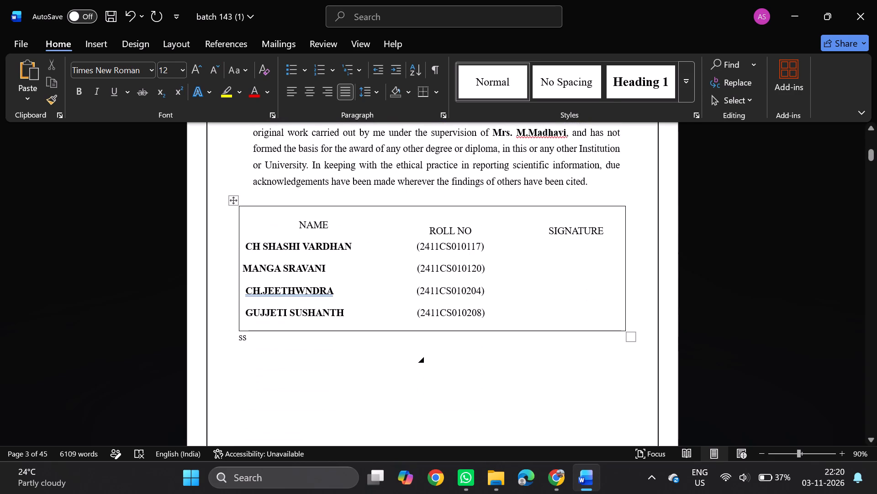
{"action": "left_click", "coordinate": [509, 333]}
{"action": "key", "text": "BackSpace"}
{"action": "key", "text": "BackSpace"}
{"action": "key", "text": "BackSpace"}
{"action": "key", "text": "BackSpace"}
{"action": "key", "text": "BackSpace"}
{"action": "key", "text": "BackSpace"}
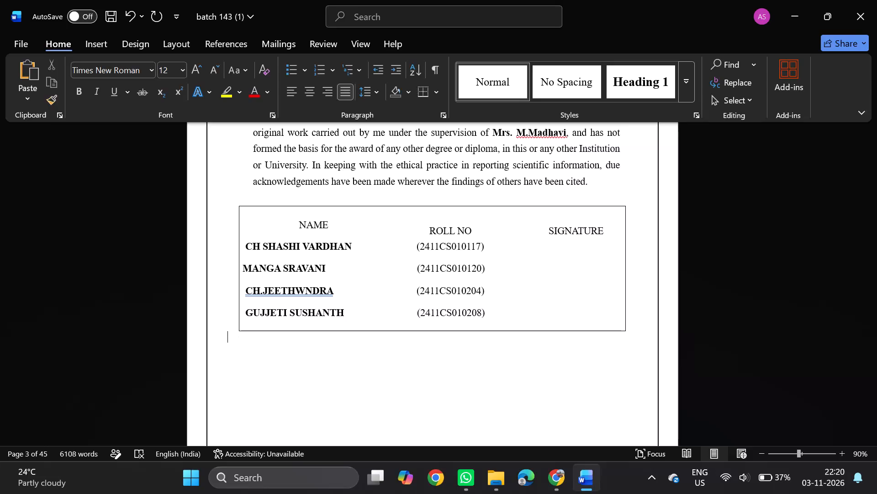
{"action": "key", "text": "BackSpace"}
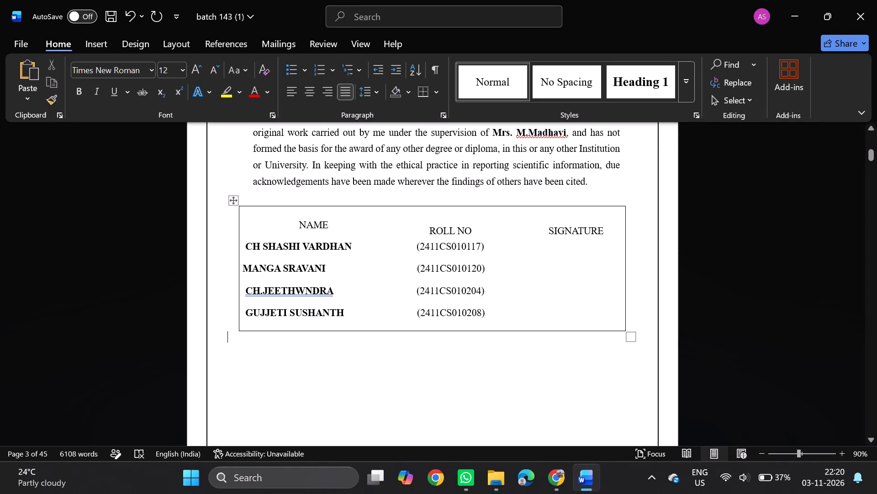
Clear all the names, roll numbers and column headings from the declaration page's table.
{"action": "left_click", "coordinate": [233, 199]}
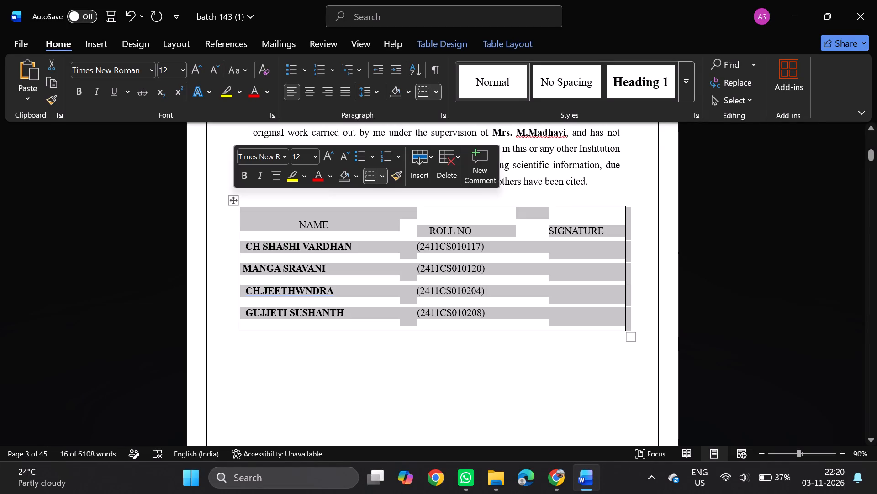
{"action": "key", "text": "Delete"}
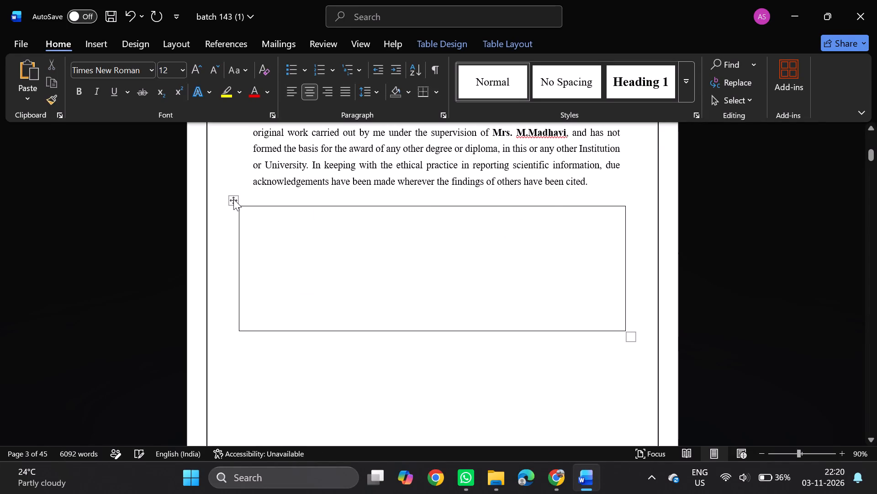
{"action": "key", "text": "Delete"}
{"action": "key", "text": "Delete"}
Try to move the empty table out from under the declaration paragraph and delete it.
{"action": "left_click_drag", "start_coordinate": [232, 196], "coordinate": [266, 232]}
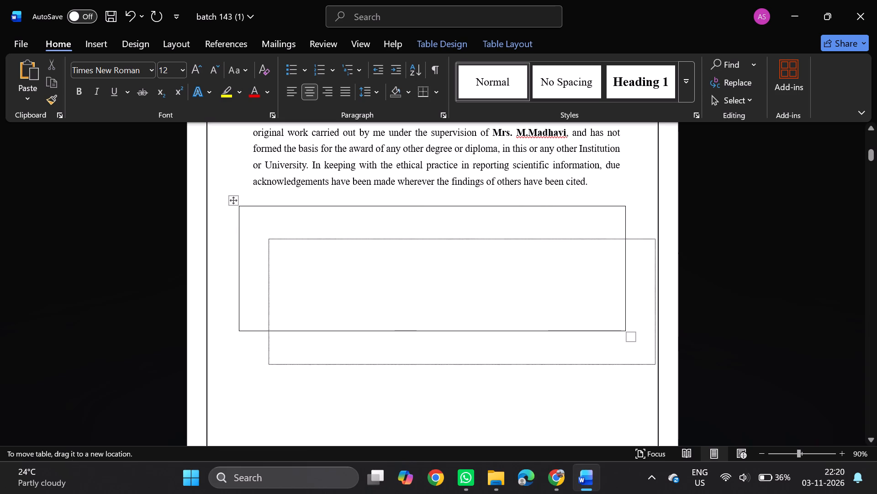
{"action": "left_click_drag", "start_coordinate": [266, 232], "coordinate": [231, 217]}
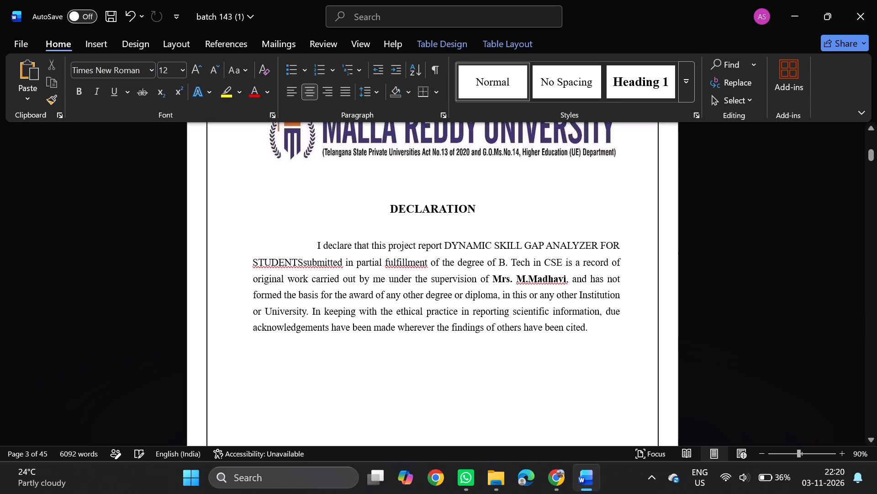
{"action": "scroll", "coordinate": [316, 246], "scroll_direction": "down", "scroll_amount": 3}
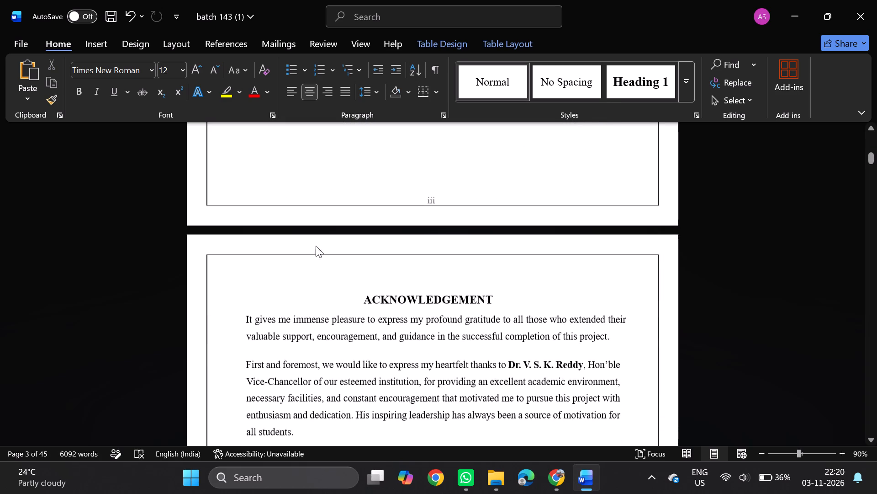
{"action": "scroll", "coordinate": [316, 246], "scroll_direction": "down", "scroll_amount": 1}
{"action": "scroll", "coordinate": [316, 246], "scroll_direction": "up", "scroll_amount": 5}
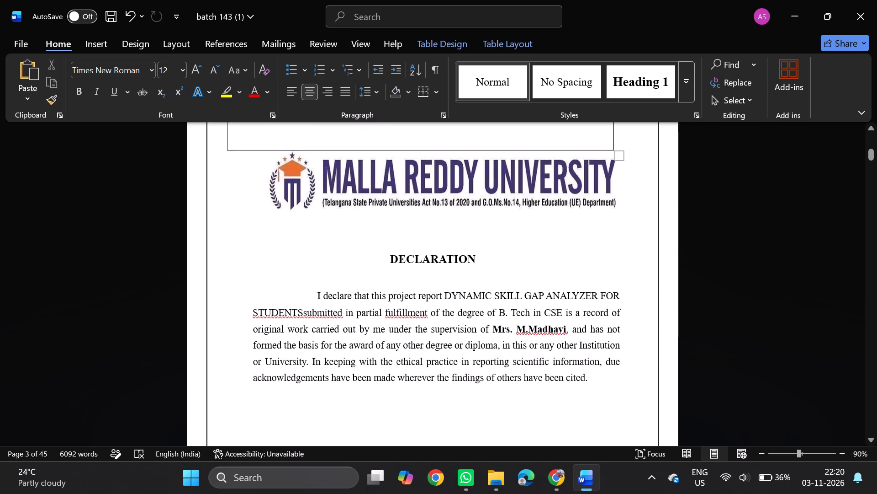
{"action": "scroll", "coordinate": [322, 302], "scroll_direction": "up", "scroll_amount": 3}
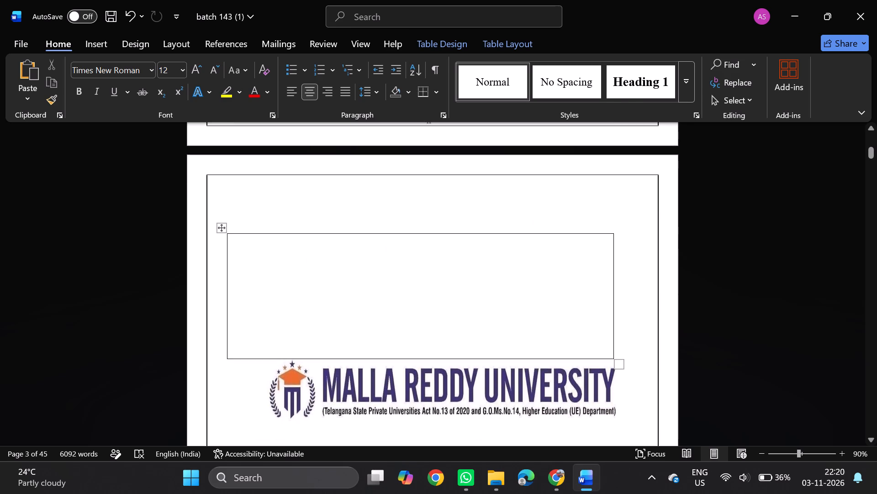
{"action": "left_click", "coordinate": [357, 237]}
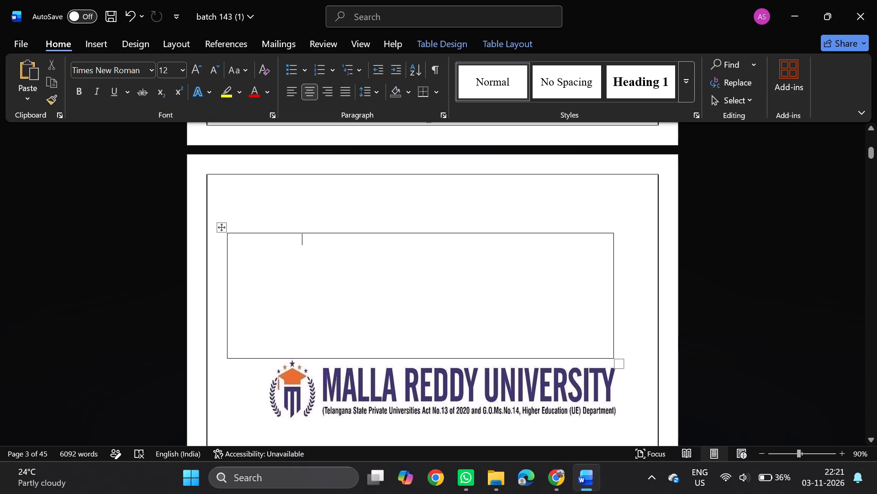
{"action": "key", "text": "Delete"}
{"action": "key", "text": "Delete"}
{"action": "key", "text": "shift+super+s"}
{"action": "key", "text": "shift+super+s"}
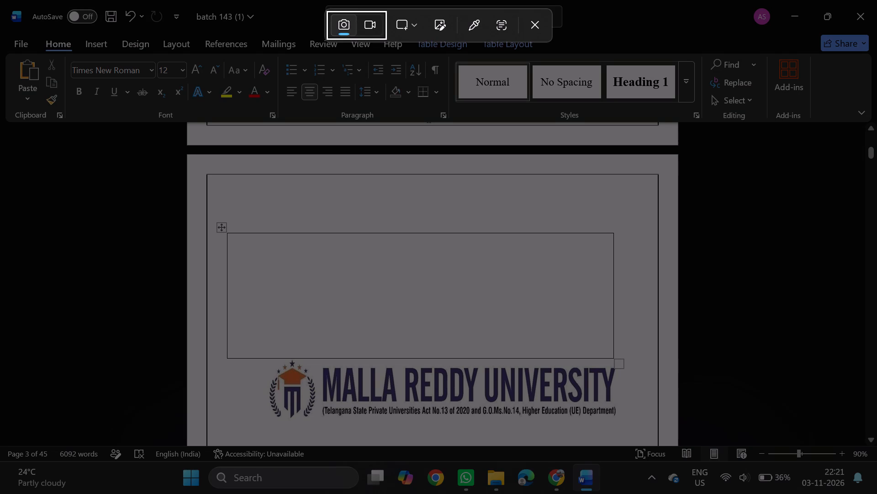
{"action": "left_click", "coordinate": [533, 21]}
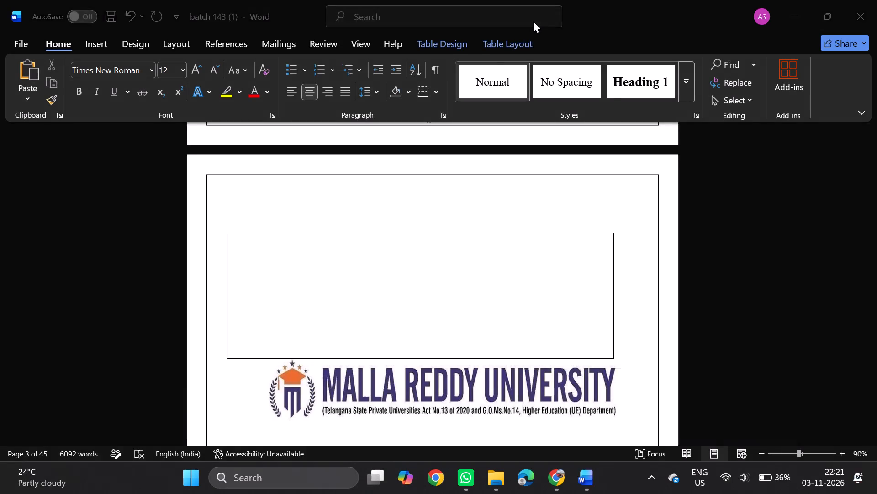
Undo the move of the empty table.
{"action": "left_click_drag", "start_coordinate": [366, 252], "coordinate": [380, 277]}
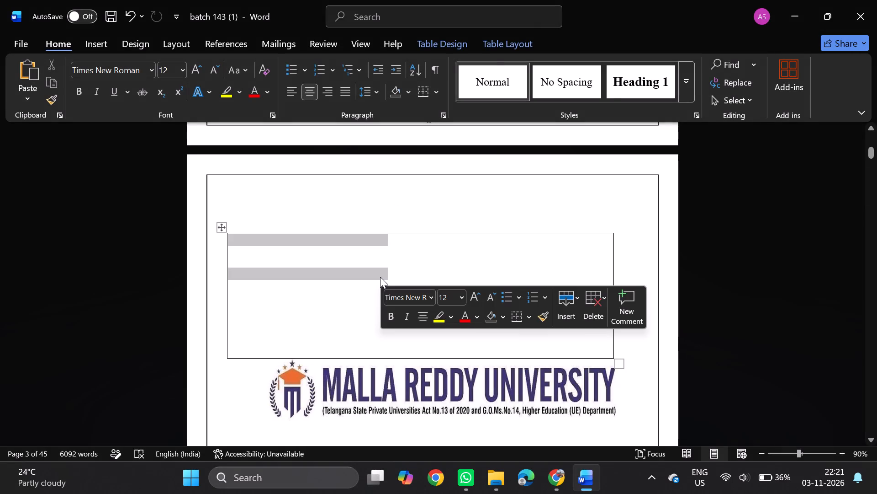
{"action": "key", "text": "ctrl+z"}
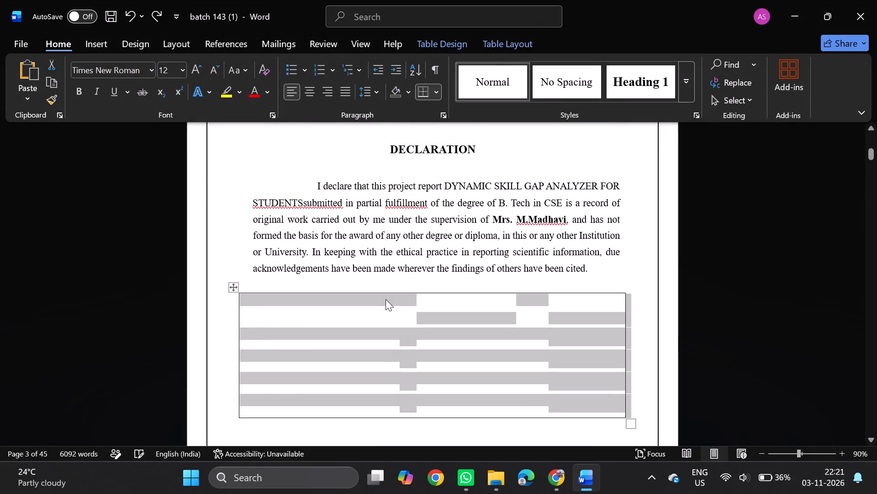
Shrink the empty table below the declaration paragraph to a narrow box at its left edge.
{"action": "left_click_drag", "start_coordinate": [632, 420], "coordinate": [529, 368]}
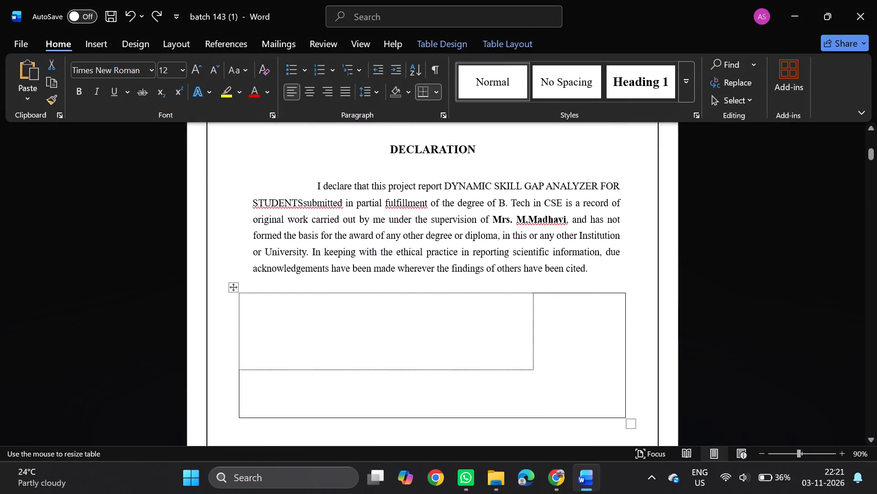
{"action": "left_click_drag", "start_coordinate": [529, 368], "coordinate": [230, 306]}
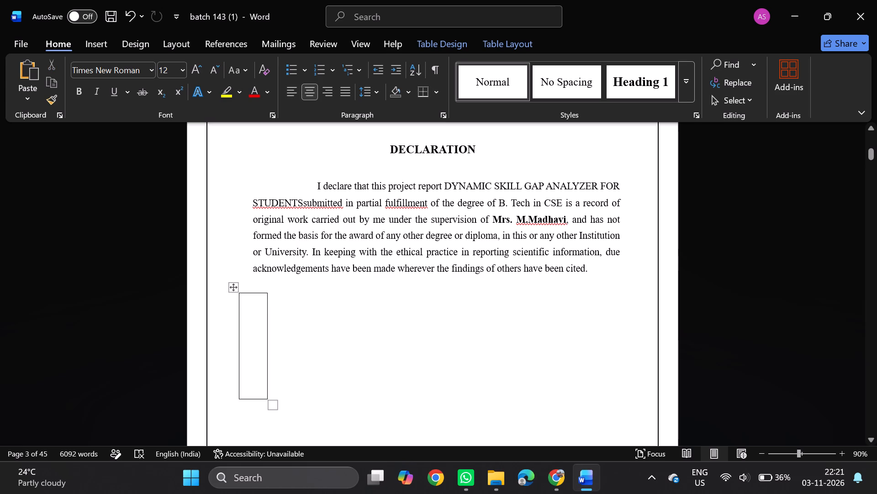
Move the narrow empty table off the declaration page to the left of the name list ending the acknowledgement.
{"action": "left_click_drag", "start_coordinate": [234, 290], "coordinate": [329, 397]}
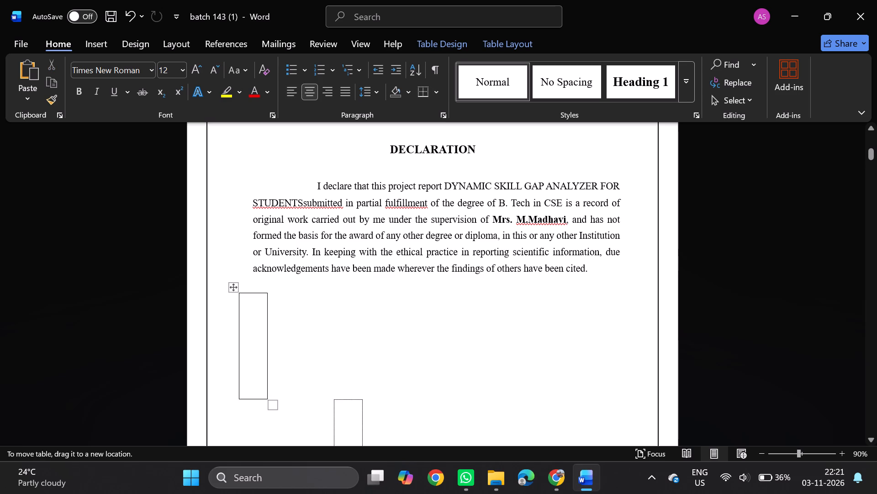
{"action": "left_click_drag", "start_coordinate": [329, 397], "coordinate": [444, 493]}
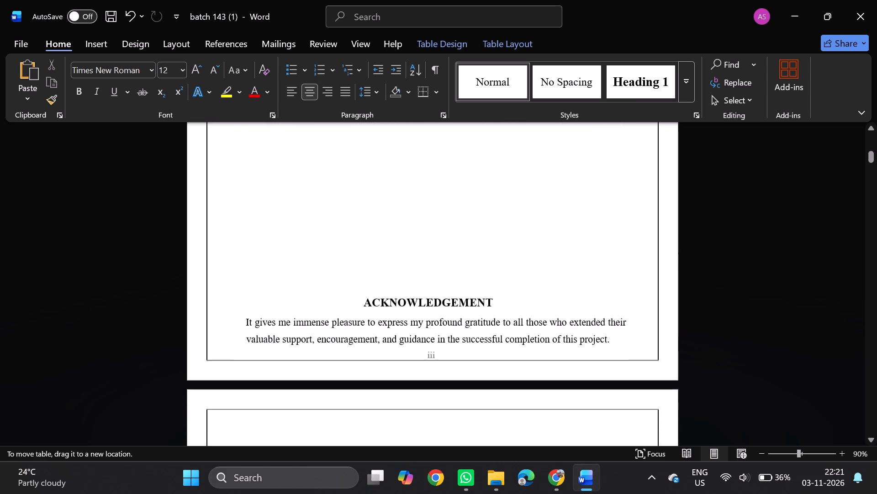
{"action": "left_click_drag", "start_coordinate": [444, 493], "coordinate": [449, 493]}
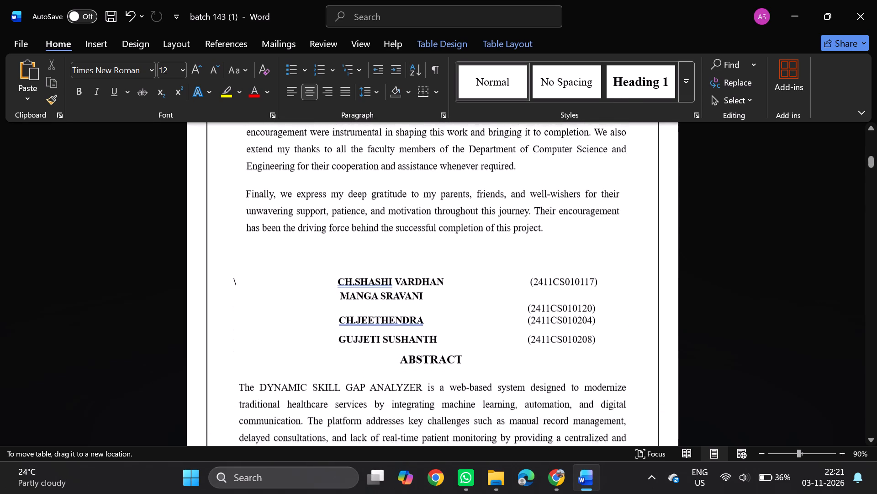
{"action": "left_click_drag", "start_coordinate": [449, 493], "coordinate": [239, 185]}
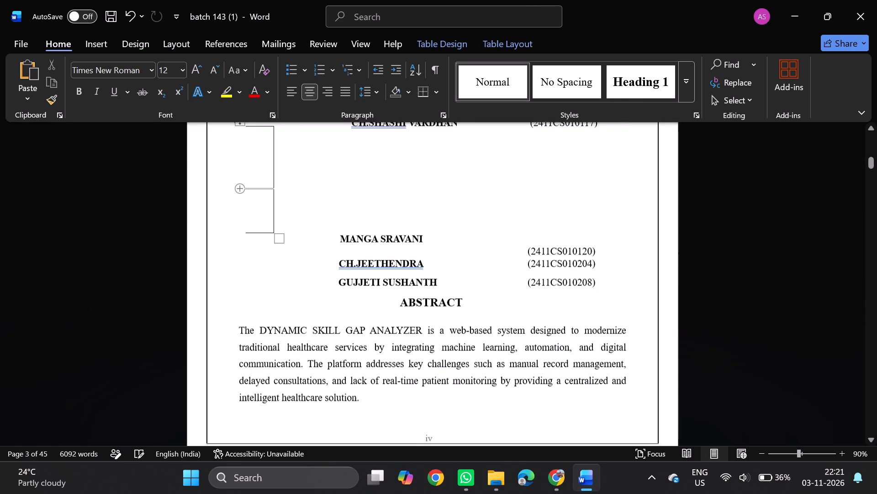
Insert seven blank lines above the "ACKNOWLEDGEMENT" heading to push it off the declaration page.
{"action": "scroll", "coordinate": [239, 185], "scroll_direction": "up", "scroll_amount": 11}
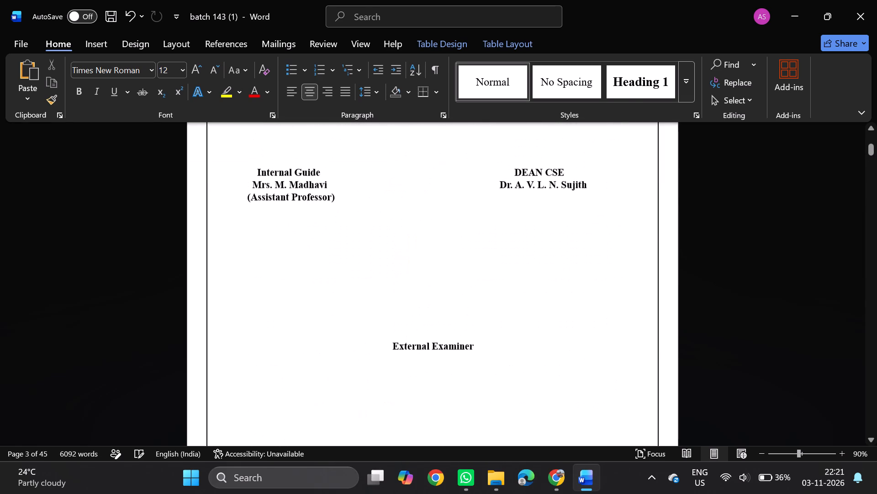
{"action": "scroll", "coordinate": [239, 185], "scroll_direction": "down", "scroll_amount": 8}
{"action": "left_click", "coordinate": [309, 336]}
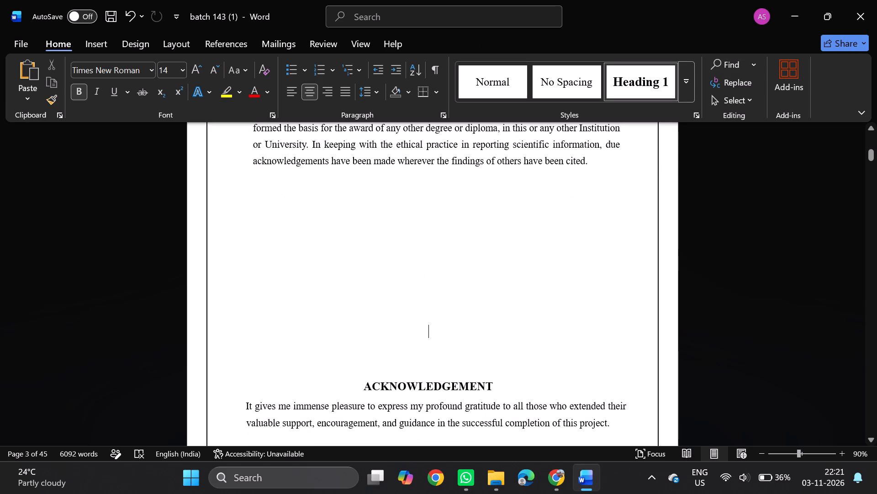
{"action": "key", "text": "Return"}
{"action": "key", "text": "Return"}
{"action": "key", "text": "Return"}
{"action": "key", "text": "Return"}
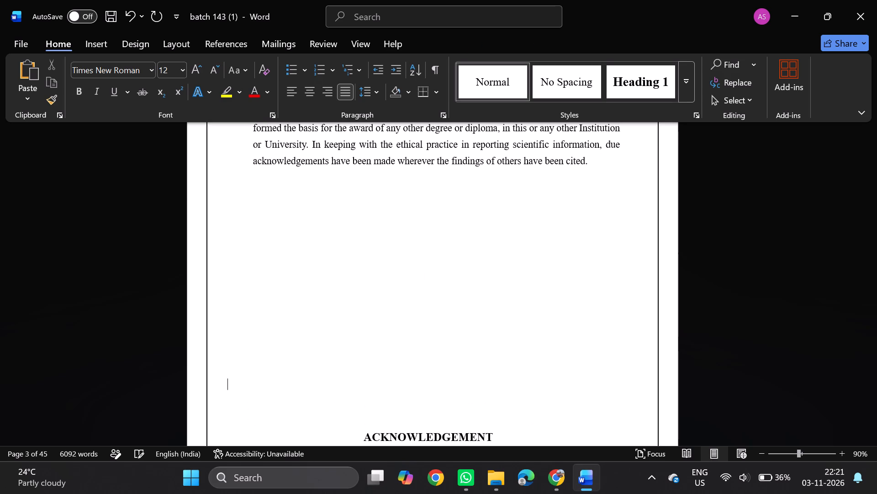
{"action": "scroll", "coordinate": [309, 336], "scroll_direction": "down", "scroll_amount": 1}
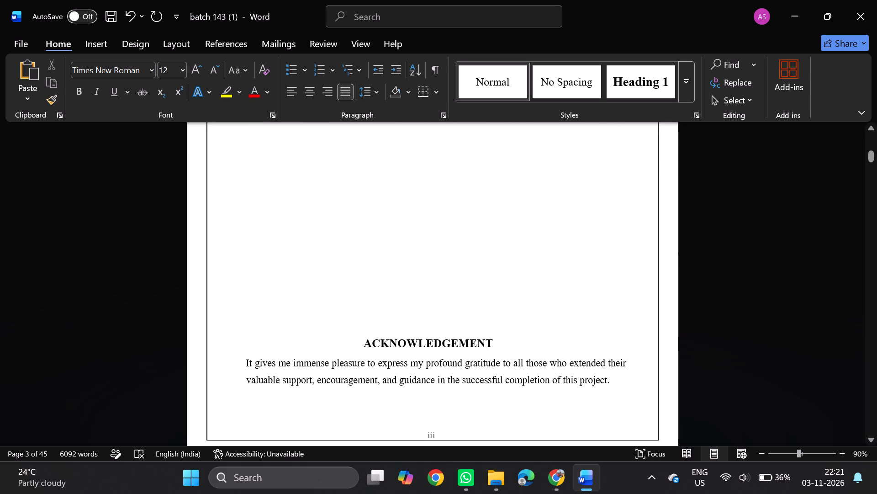
{"action": "key", "text": "Return"}
{"action": "key", "text": "Return"}
{"action": "key", "text": "Return"}
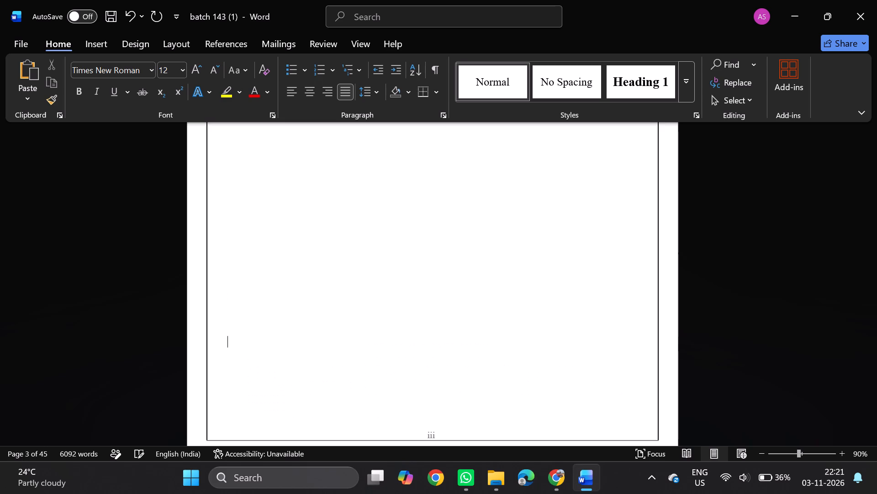
Indent a blank line well below the declaration paragraph with spaces, to just past the middle of the page.
{"action": "scroll", "coordinate": [394, 305], "scroll_direction": "up", "scroll_amount": 4}
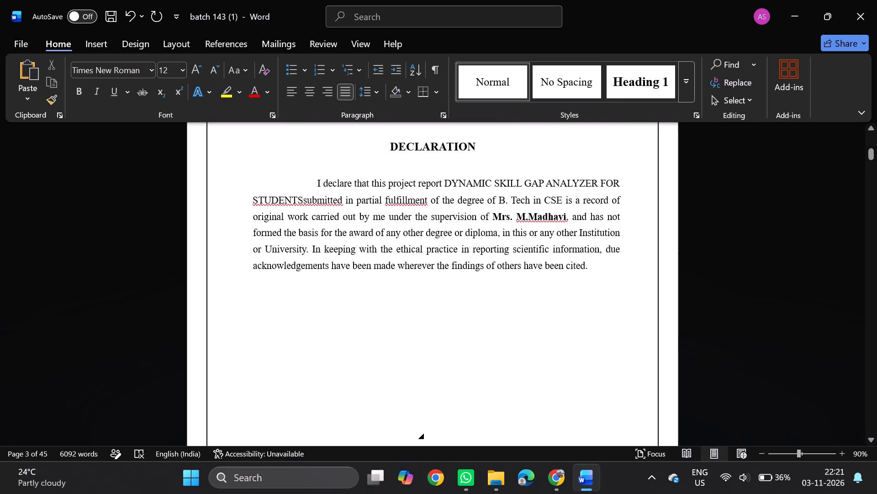
{"action": "left_click_drag", "start_coordinate": [566, 448], "coordinate": [547, 400]}
{"action": "left_click", "coordinate": [547, 400]}
{"action": "scroll", "coordinate": [546, 370], "scroll_direction": "down", "scroll_amount": 1}
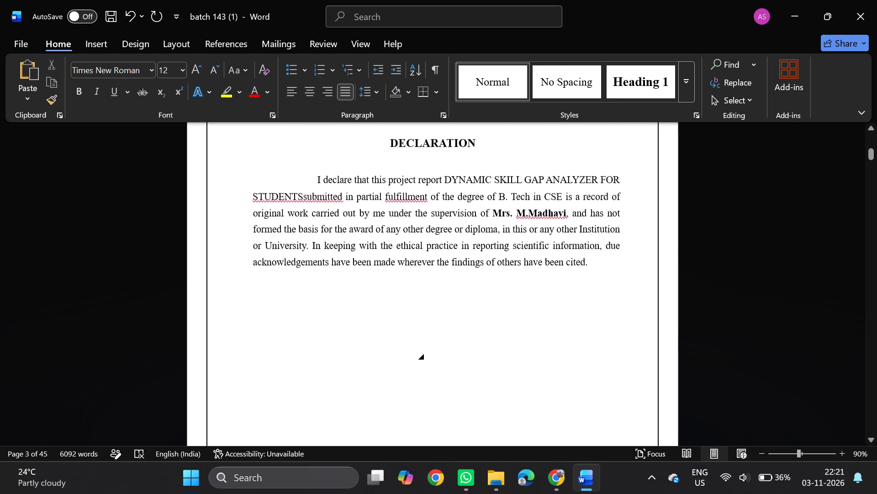
{"action": "scroll", "coordinate": [543, 357], "scroll_direction": "down", "scroll_amount": 1}
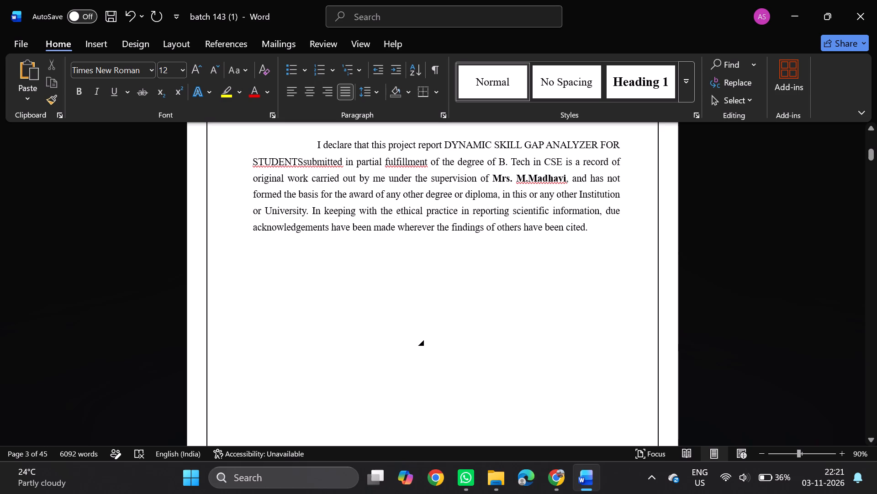
{"action": "left_click", "coordinate": [515, 374]}
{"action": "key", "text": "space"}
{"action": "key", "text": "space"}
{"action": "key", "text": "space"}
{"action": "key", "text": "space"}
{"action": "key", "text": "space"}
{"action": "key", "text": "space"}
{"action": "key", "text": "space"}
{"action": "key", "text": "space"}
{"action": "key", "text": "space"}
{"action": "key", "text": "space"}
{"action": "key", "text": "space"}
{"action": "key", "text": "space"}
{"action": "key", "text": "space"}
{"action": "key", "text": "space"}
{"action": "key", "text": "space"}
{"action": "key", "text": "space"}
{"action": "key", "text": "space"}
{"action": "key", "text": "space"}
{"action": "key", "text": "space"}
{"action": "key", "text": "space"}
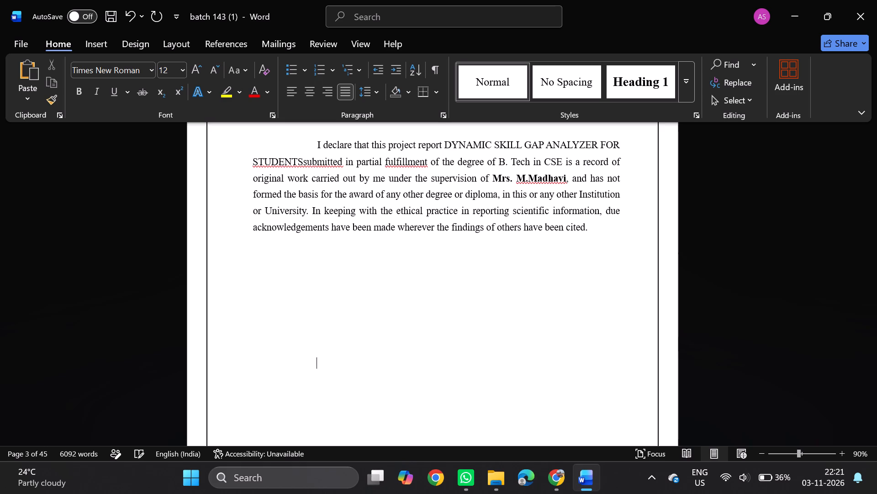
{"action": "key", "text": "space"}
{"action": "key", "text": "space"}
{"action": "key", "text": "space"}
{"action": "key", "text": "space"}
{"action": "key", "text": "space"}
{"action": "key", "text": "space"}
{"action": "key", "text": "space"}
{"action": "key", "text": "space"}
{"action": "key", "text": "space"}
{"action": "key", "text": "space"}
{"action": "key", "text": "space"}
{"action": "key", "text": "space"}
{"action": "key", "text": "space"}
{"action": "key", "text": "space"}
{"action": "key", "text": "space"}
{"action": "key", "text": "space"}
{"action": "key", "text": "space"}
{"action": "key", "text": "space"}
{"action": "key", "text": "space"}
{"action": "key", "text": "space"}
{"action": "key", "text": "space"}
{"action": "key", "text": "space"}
{"action": "key", "text": "BackSpace"}
{"action": "key", "text": "BackSpace"}
{"action": "key", "text": "BackSpace"}
{"action": "key", "text": "BackSpace"}
{"action": "key", "text": "BackSpace"}
{"action": "key", "text": "BackSpace"}
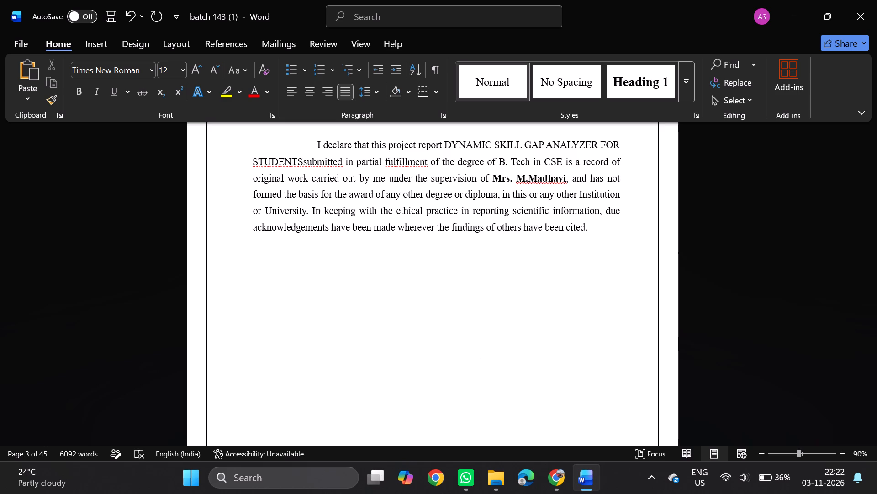
Enter the student's name in capitals at the indented position on the declaration page.
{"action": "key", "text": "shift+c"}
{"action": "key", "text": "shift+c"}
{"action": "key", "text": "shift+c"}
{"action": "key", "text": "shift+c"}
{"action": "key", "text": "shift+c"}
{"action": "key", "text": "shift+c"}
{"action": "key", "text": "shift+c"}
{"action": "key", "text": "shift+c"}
{"action": "key", "text": "BackSpace"}
{"action": "key", "text": "BackSpace"}
{"action": "key", "text": "BackSpace"}
{"action": "key", "text": "BackSpace"}
{"action": "key", "text": "BackSpace"}
{"action": "key", "text": "BackSpace"}
{"action": "key", "text": "BackSpace"}
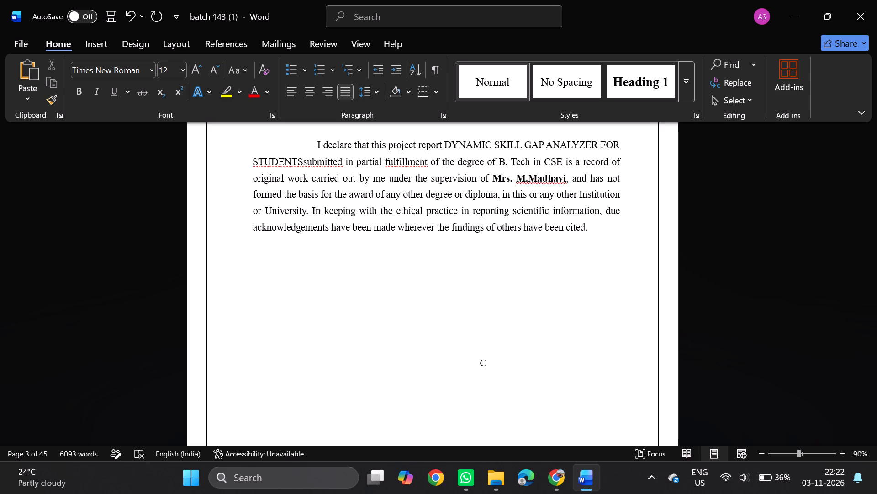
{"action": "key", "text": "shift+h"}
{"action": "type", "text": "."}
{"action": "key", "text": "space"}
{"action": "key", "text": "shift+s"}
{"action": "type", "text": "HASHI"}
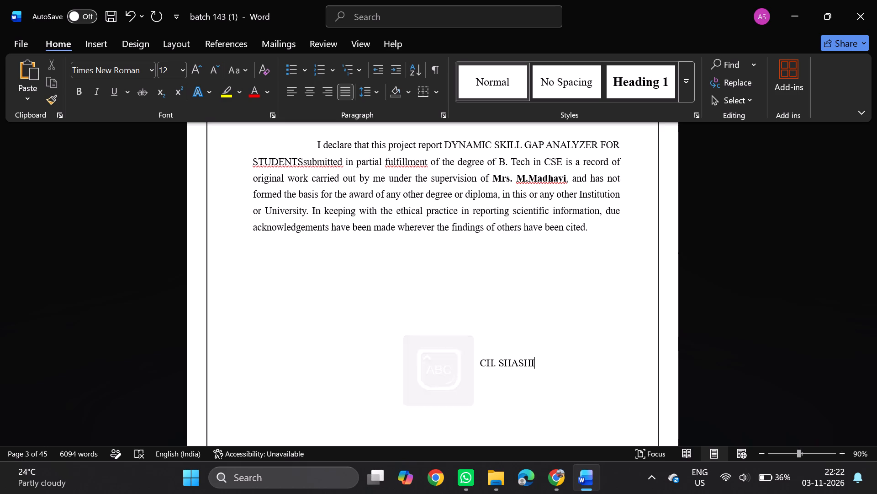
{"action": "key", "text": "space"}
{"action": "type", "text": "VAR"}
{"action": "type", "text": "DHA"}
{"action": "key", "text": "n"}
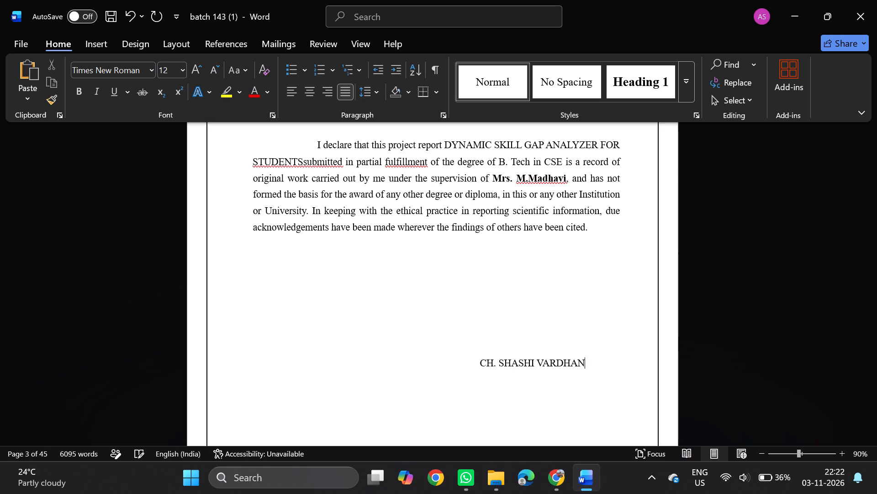
Delete six of the spaces before the student's name to shift it slightly left.
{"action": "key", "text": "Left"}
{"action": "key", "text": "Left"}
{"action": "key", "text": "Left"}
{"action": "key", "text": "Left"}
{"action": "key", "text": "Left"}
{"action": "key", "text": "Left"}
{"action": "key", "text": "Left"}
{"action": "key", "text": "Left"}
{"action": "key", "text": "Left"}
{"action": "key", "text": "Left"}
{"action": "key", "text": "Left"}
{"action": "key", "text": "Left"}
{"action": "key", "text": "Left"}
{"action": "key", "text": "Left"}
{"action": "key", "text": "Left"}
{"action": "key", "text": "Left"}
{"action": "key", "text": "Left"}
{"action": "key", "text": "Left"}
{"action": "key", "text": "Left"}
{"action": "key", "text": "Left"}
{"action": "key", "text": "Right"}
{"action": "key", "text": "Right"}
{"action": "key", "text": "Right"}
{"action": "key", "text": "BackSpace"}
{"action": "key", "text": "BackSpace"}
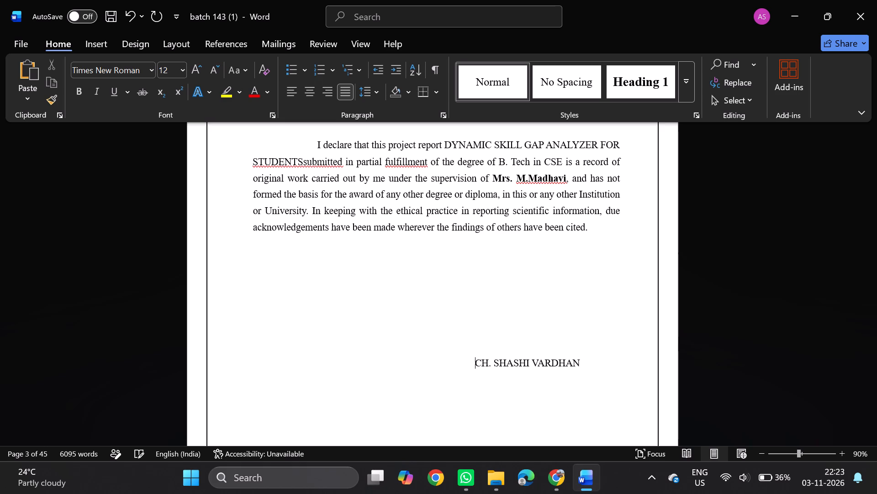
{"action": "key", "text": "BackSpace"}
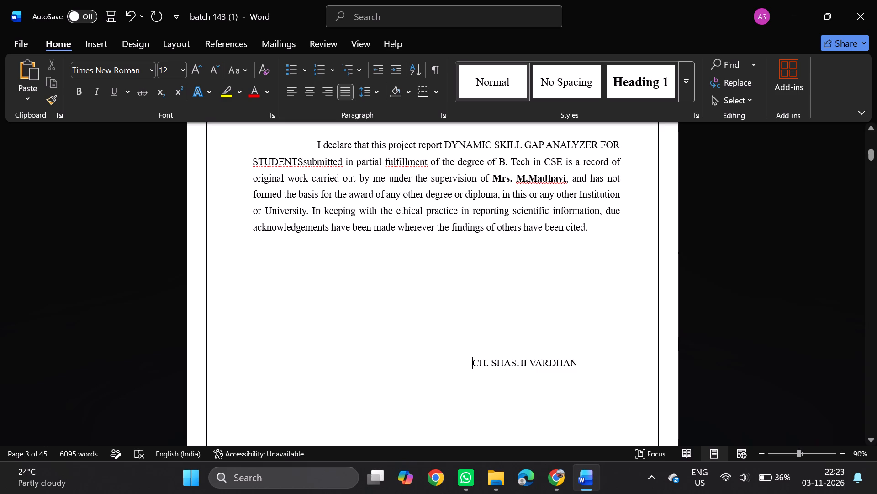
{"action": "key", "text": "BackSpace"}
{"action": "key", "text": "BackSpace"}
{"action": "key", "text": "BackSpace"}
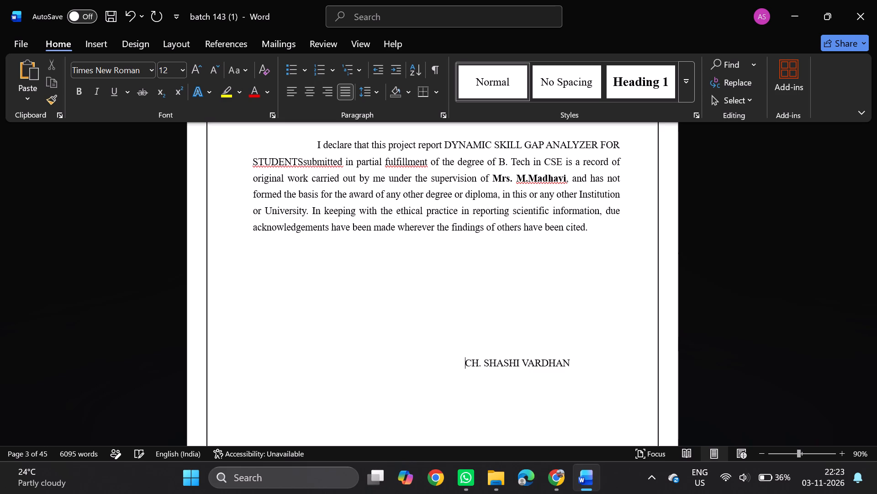
Add the student's roll number in parentheses after the name, separated from it by five spaces.
{"action": "left_click", "coordinate": [584, 363]}
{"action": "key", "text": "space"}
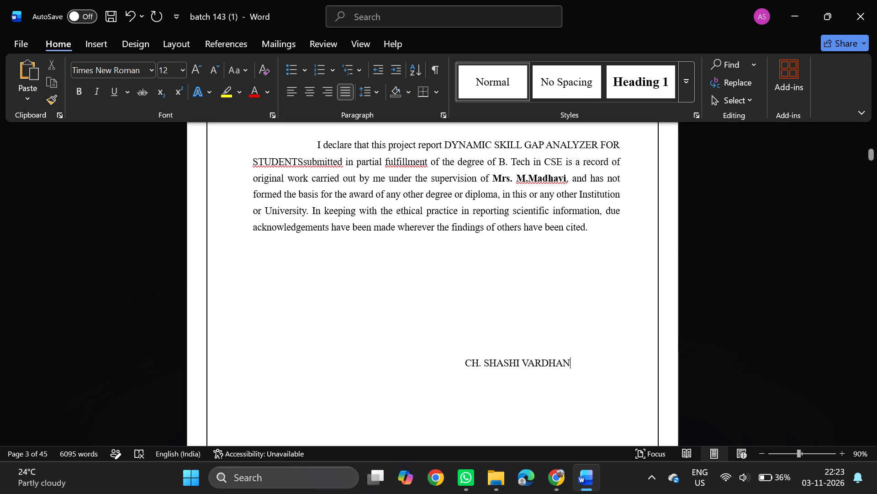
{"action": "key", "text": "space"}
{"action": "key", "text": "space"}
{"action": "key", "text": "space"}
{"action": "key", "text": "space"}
{"action": "key", "text": "shift+parenleft"}
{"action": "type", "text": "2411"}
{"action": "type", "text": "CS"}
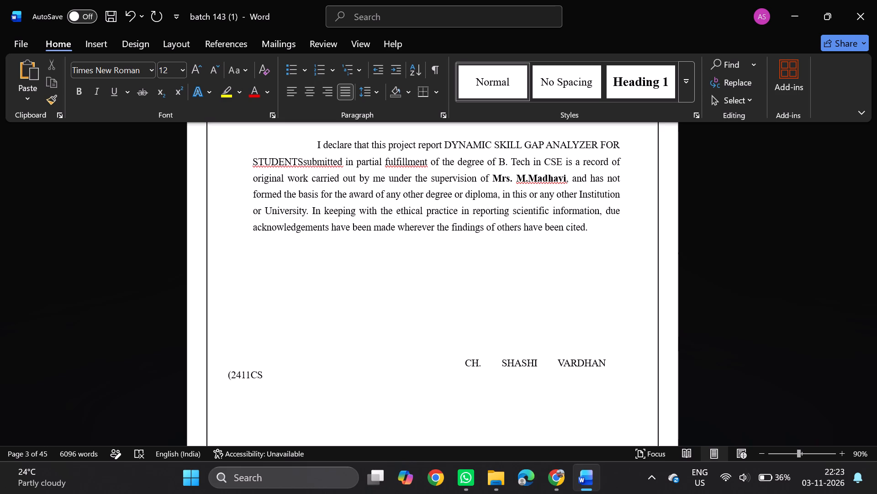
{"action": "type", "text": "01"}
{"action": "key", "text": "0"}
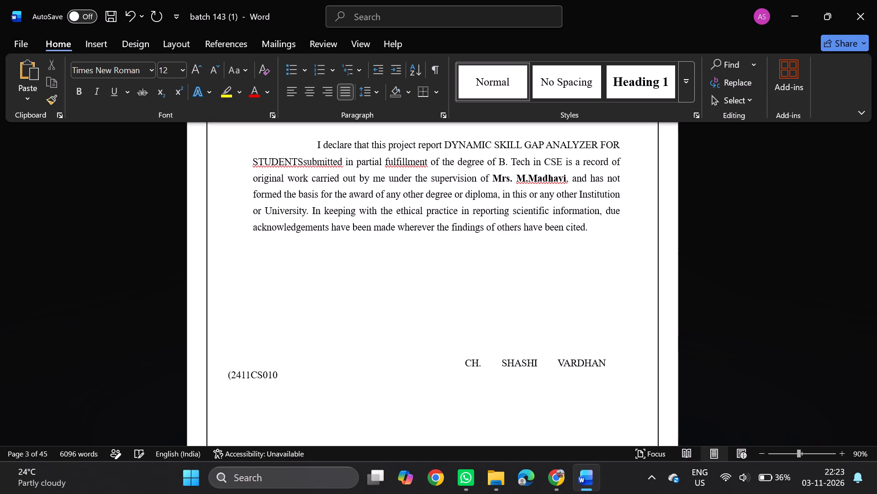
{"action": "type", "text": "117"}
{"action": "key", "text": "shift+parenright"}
Delete the stretched spaces between the three parts of the student's name on the declaration page.
{"action": "left_click", "coordinate": [559, 363]}
{"action": "key", "text": "BackSpace"}
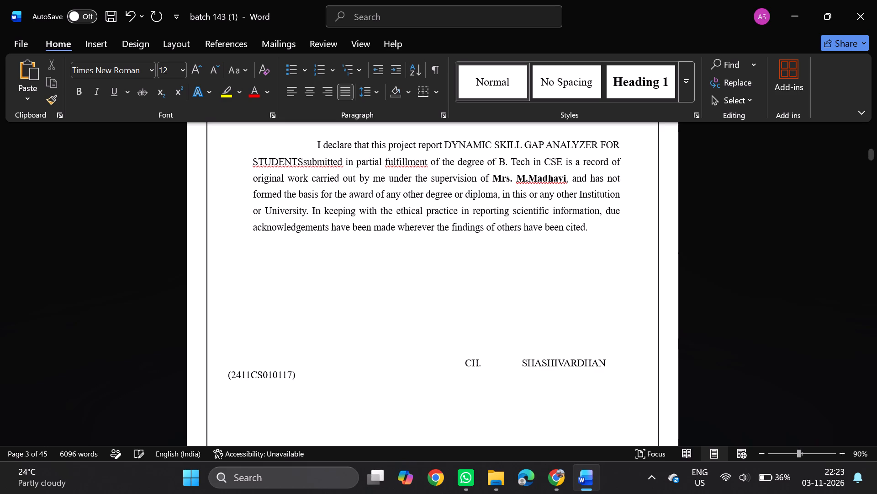
{"action": "left_click", "coordinate": [524, 362]}
{"action": "key", "text": "BackSpace"}
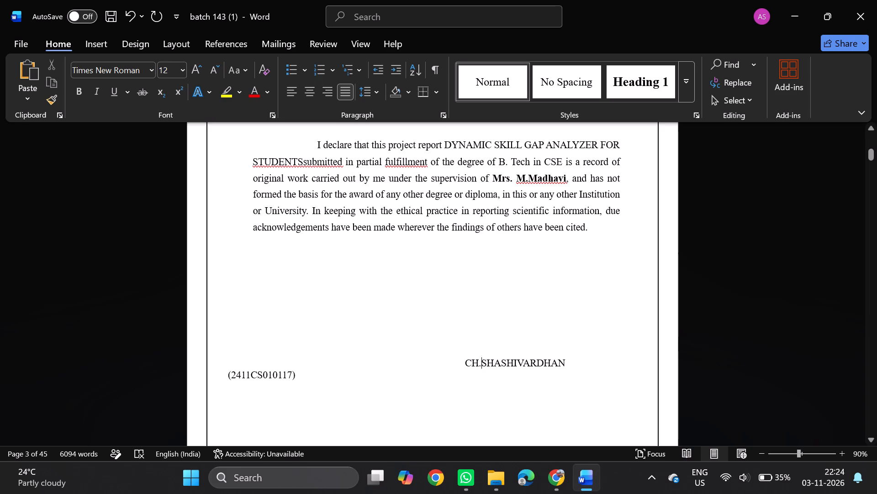
Delete the spaces before the parenthesised roll number so it directly follows the student's name on one line.
{"action": "left_click", "coordinate": [228, 376]}
{"action": "key", "text": "BackSpace"}
{"action": "key", "text": "BackSpace"}
{"action": "key", "text": "BackSpace"}
{"action": "key", "text": "BackSpace"}
{"action": "key", "text": "BackSpace"}
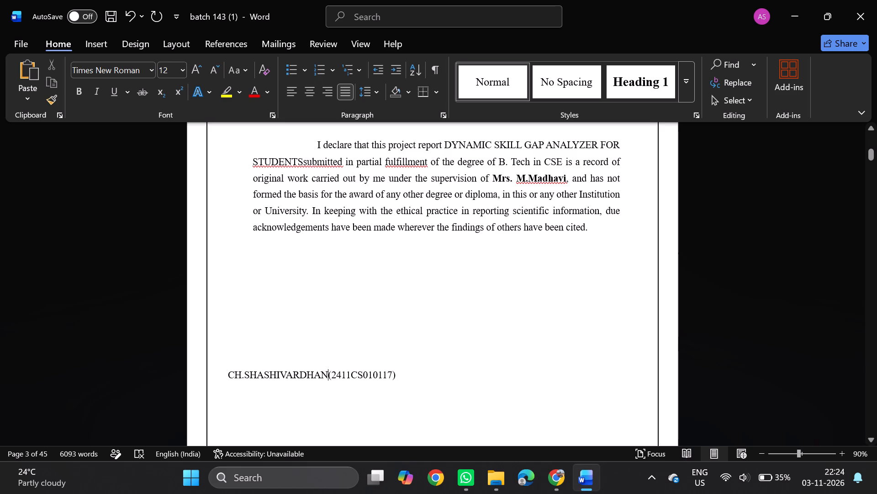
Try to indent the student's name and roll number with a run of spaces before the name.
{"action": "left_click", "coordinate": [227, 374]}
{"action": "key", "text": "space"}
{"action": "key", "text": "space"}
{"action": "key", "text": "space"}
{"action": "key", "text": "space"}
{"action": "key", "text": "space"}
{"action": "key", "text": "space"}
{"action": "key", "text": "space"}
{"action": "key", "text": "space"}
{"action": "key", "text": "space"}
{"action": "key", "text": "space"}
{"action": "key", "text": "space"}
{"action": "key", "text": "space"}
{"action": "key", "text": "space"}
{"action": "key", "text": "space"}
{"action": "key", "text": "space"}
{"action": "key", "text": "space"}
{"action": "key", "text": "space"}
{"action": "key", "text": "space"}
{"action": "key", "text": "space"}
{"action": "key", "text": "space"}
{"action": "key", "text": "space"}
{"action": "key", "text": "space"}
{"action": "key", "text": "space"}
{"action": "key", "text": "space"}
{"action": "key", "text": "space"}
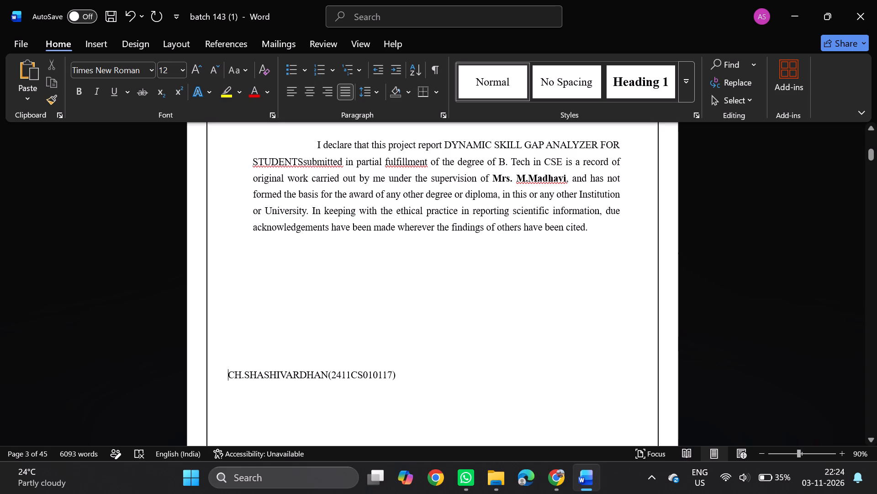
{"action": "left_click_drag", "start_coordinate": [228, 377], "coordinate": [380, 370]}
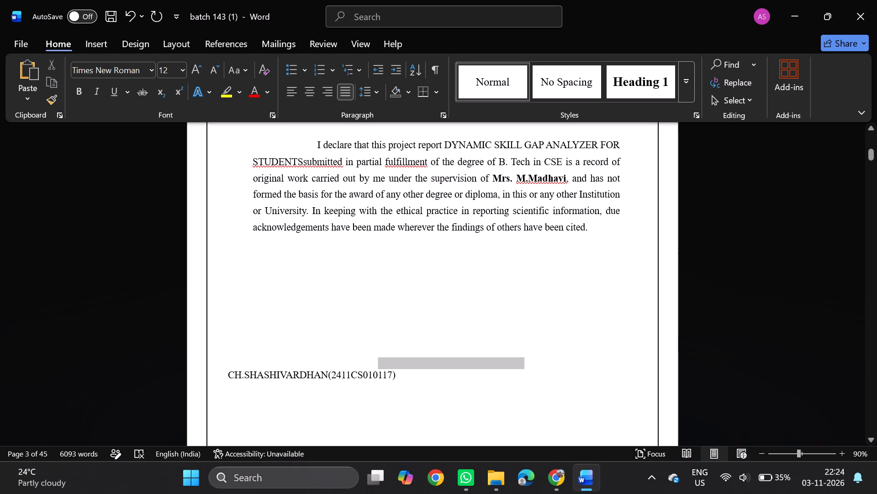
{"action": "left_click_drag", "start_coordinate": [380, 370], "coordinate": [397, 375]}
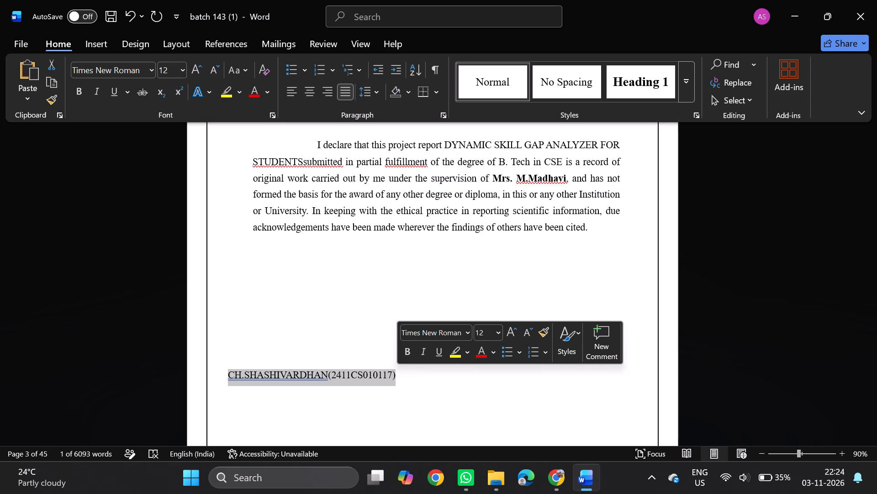
Insert a wide gap of spaces between the student's name and the parenthesised roll number.
{"action": "left_click", "coordinate": [327, 372]}
{"action": "left_click", "coordinate": [327, 372]}
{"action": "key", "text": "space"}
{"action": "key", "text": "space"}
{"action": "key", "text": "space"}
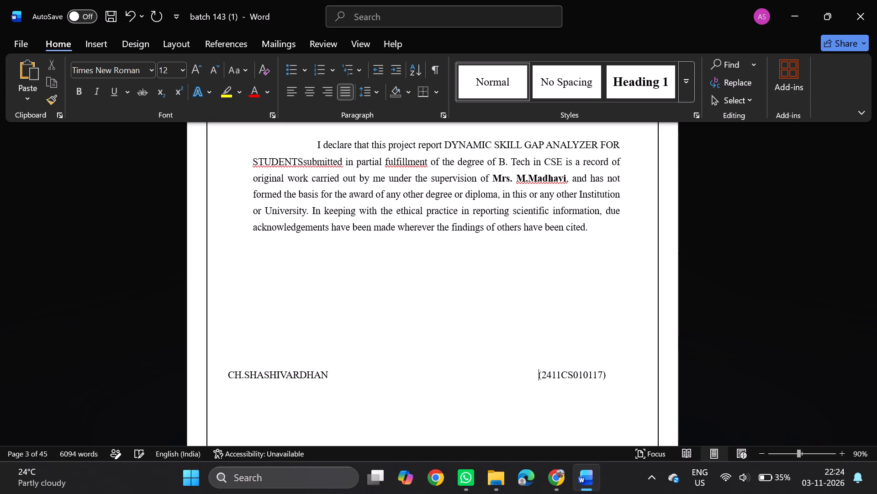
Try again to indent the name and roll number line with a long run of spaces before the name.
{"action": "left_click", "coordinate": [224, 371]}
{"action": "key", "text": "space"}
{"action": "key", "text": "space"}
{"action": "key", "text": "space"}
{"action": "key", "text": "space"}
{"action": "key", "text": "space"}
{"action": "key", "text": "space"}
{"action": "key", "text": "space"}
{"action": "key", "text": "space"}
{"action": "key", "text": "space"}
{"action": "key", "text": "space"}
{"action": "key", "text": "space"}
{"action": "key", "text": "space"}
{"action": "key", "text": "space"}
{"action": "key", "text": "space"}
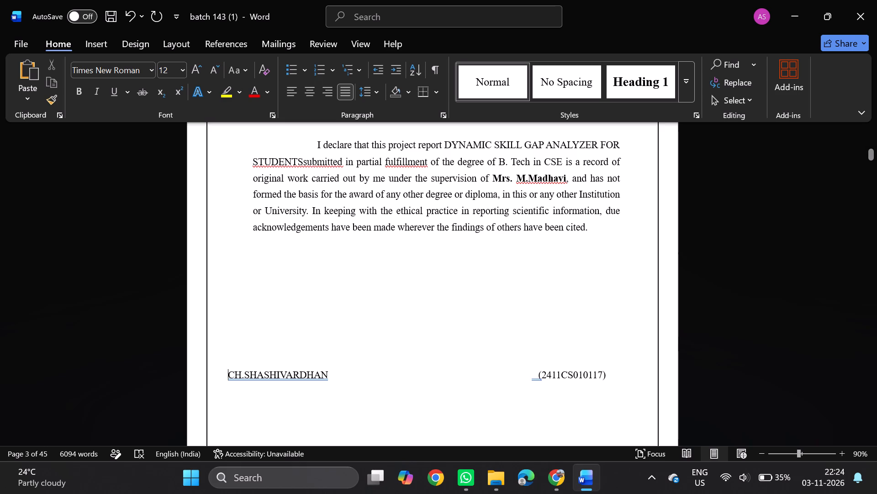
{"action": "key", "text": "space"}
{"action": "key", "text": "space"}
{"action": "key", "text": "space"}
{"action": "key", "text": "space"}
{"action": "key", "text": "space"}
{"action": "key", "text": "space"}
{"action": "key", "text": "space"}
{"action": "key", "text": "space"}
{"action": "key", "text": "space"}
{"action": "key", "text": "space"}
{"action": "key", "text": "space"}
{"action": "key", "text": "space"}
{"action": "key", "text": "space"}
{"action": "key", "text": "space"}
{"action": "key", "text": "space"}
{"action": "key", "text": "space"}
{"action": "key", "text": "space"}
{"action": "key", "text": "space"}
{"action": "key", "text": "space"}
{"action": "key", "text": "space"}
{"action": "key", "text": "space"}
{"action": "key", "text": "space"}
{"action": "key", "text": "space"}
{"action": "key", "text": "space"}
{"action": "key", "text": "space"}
Indent the student's name line by six tab stops, so the name starts near the middle of the page.
{"action": "key", "text": "Tab"}
{"action": "key", "text": "Tab"}
{"action": "key", "text": "Tab"}
{"action": "key", "text": "Tab"}
{"action": "key", "text": "Tab"}
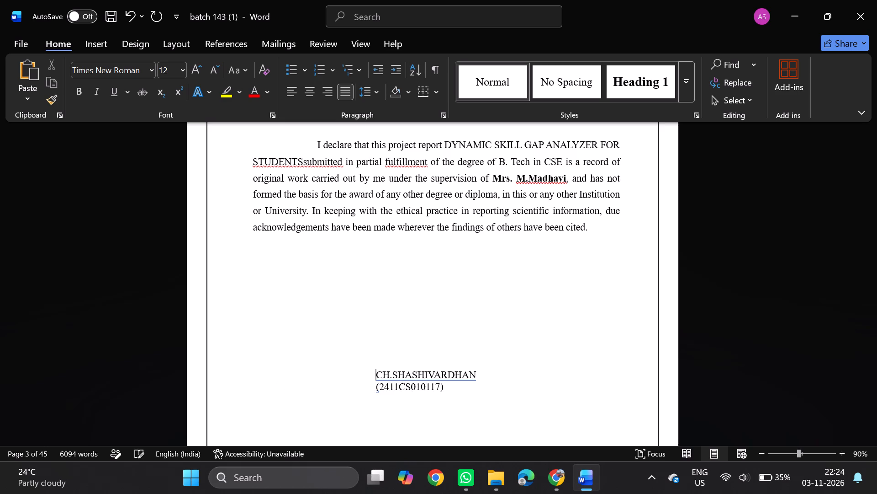
{"action": "key", "text": "Tab"}
{"action": "key", "text": "Tab"}
{"action": "key", "text": "Tab"}
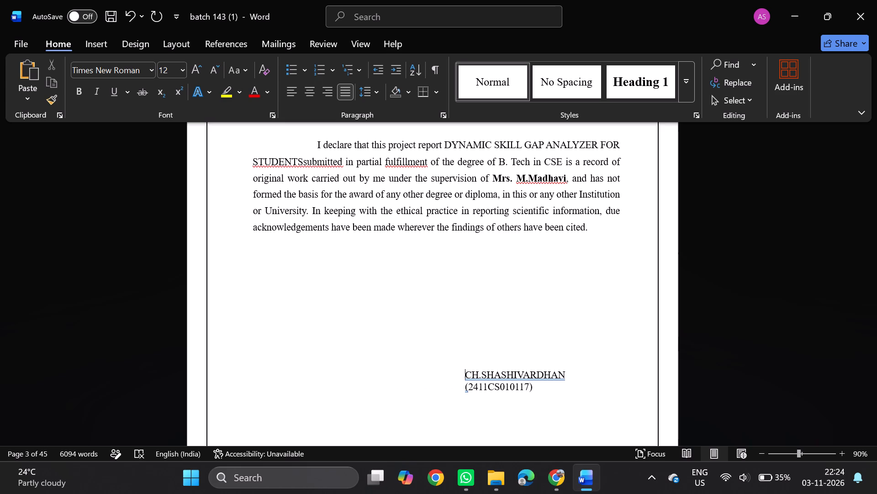
{"action": "key", "text": "BackSpace"}
{"action": "key", "text": "BackSpace"}
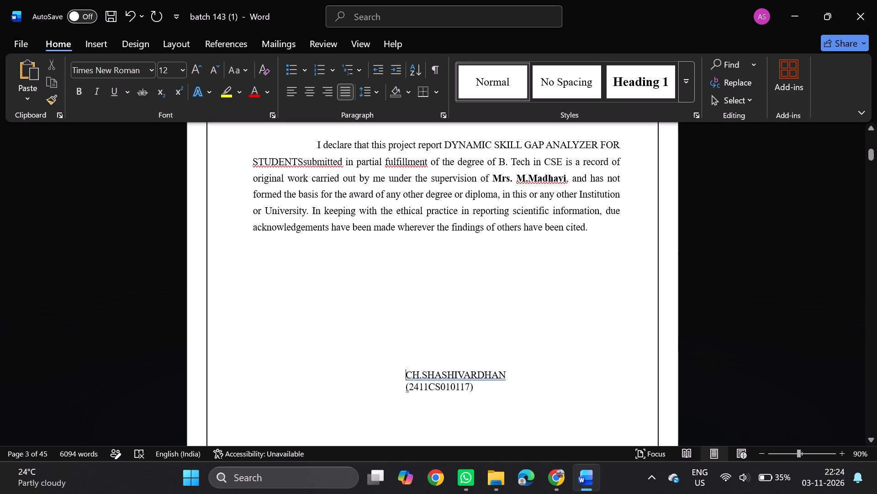
Delete surplus spaces before the roll number until it sits on the name's line, a short gap after the name.
{"action": "left_click", "coordinate": [407, 390]}
{"action": "key", "text": "BackSpace"}
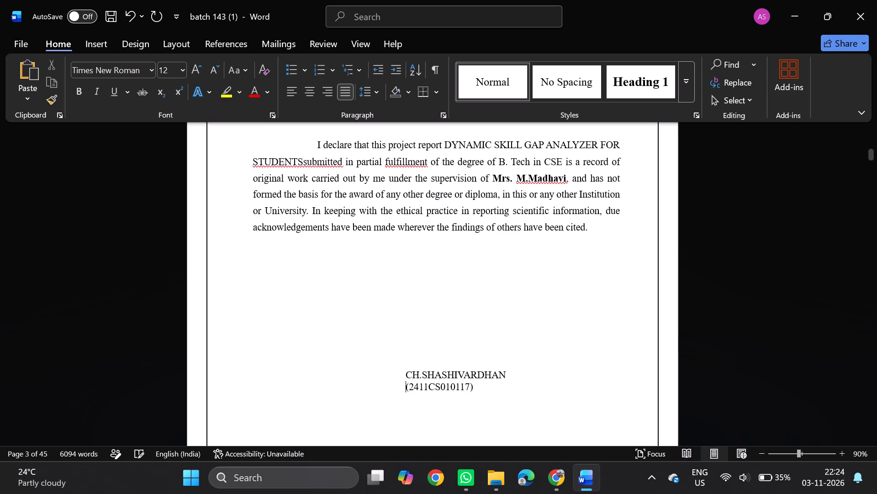
{"action": "key", "text": "BackSpace"}
{"action": "key", "text": "BackSpace"}
{"action": "key", "text": "BackSpace"}
{"action": "key", "text": "BackSpace"}
{"action": "key", "text": "BackSpace"}
{"action": "key", "text": "BackSpace"}
{"action": "key", "text": "BackSpace"}
{"action": "key", "text": "BackSpace"}
{"action": "key", "text": "BackSpace"}
{"action": "key", "text": "BackSpace"}
{"action": "key", "text": "BackSpace"}
{"action": "key", "text": "BackSpace"}
{"action": "key", "text": "BackSpace"}
{"action": "key", "text": "BackSpace"}
{"action": "key", "text": "BackSpace"}
{"action": "key", "text": "BackSpace"}
{"action": "key", "text": "BackSpace"}
{"action": "key", "text": "BackSpace"}
{"action": "key", "text": "BackSpace"}
{"action": "key", "text": "BackSpace"}
{"action": "key", "text": "BackSpace"}
{"action": "key", "text": "BackSpace"}
{"action": "key", "text": "BackSpace"}
{"action": "key", "text": "BackSpace"}
{"action": "key", "text": "BackSpace"}
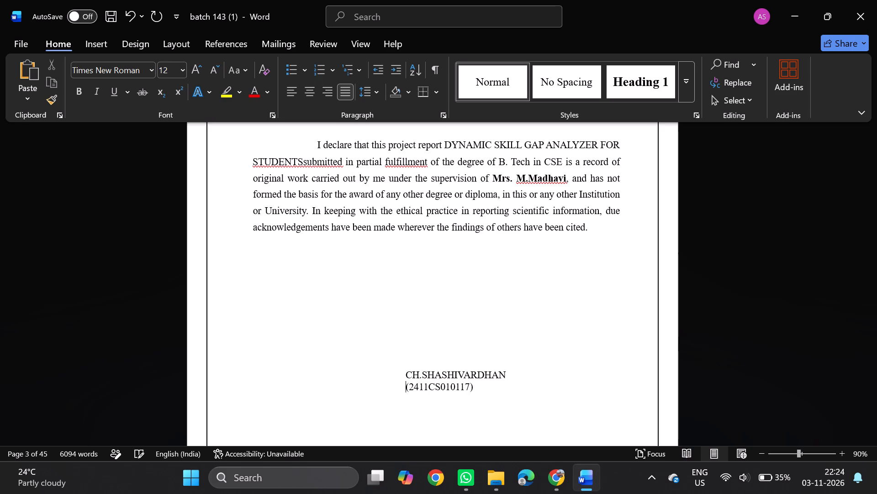
{"action": "key", "text": "BackSpace"}
{"action": "key", "text": "BackSpace"}
{"action": "key", "text": "BackSpace"}
{"action": "key", "text": "BackSpace"}
{"action": "key", "text": "BackSpace"}
{"action": "key", "text": "BackSpace"}
{"action": "key", "text": "BackSpace"}
{"action": "key", "text": "BackSpace"}
{"action": "key", "text": "BackSpace"}
{"action": "key", "text": "BackSpace"}
{"action": "key", "text": "BackSpace"}
{"action": "key", "text": "BackSpace"}
{"action": "key", "text": "BackSpace"}
{"action": "key", "text": "BackSpace"}
{"action": "key", "text": "BackSpace"}
{"action": "key", "text": "BackSpace"}
{"action": "key", "text": "BackSpace"}
{"action": "key", "text": "BackSpace"}
{"action": "key", "text": "BackSpace"}
{"action": "key", "text": "BackSpace"}
{"action": "key", "text": "BackSpace"}
{"action": "key", "text": "BackSpace"}
{"action": "key", "text": "BackSpace"}
{"action": "key", "text": "BackSpace"}
{"action": "key", "text": "BackSpace"}
{"action": "key", "text": "BackSpace"}
{"action": "key", "text": "BackSpace"}
{"action": "key", "text": "BackSpace"}
{"action": "key", "text": "BackSpace"}
{"action": "key", "text": "BackSpace"}
{"action": "key", "text": "BackSpace"}
{"action": "key", "text": "BackSpace"}
{"action": "key", "text": "BackSpace"}
{"action": "key", "text": "BackSpace"}
{"action": "key", "text": "BackSpace"}
{"action": "key", "text": "BackSpace"}
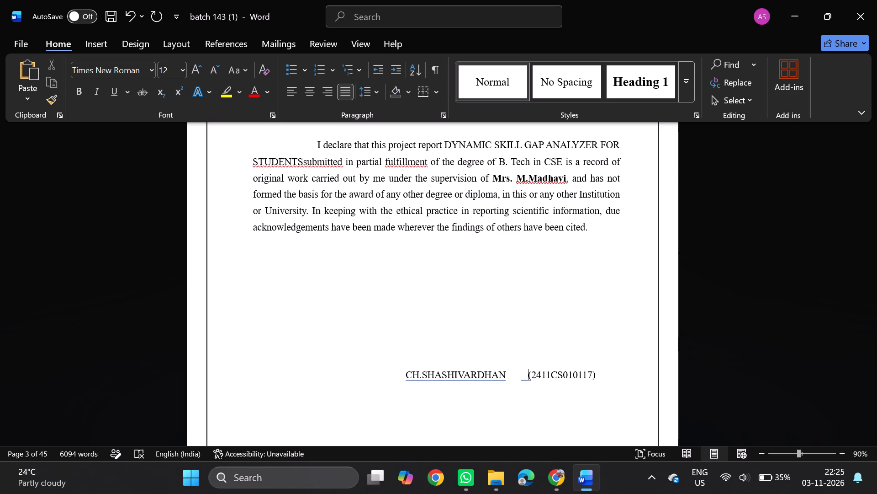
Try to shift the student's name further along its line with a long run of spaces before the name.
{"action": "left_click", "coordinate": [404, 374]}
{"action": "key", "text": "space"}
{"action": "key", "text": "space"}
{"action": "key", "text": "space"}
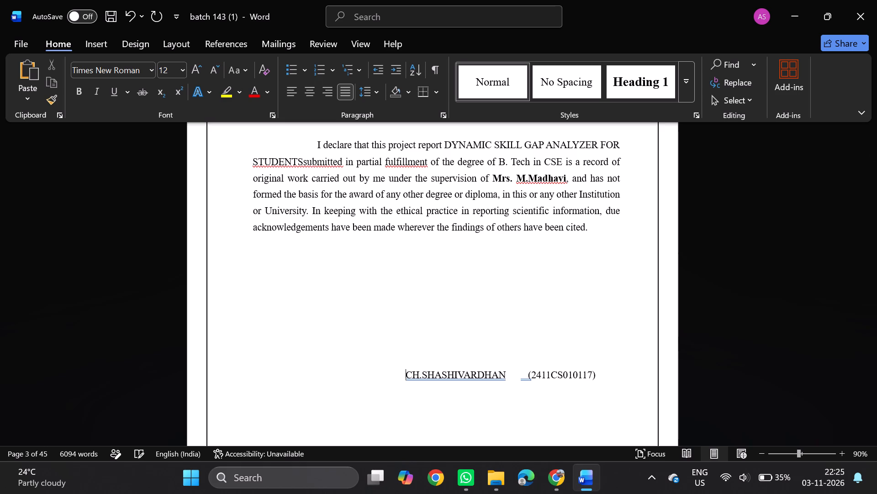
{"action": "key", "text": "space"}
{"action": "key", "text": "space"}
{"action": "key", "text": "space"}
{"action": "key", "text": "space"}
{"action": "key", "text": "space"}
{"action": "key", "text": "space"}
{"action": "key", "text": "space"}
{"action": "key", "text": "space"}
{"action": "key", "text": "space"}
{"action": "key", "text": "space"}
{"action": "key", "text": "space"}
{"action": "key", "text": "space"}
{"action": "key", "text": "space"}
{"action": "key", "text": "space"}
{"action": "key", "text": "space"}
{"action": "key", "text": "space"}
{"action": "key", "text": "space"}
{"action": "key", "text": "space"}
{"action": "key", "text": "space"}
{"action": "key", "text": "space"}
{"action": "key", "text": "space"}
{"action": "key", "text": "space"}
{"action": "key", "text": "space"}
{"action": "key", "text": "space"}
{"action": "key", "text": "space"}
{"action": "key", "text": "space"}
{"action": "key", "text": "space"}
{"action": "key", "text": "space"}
Widen the gap between the student's name and the parenthesised roll number by four spaces.
{"action": "left_click", "coordinate": [526, 373]}
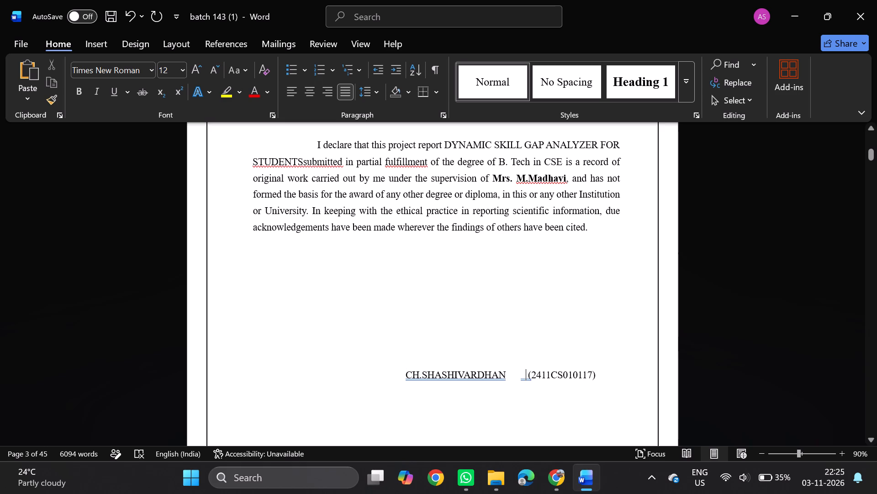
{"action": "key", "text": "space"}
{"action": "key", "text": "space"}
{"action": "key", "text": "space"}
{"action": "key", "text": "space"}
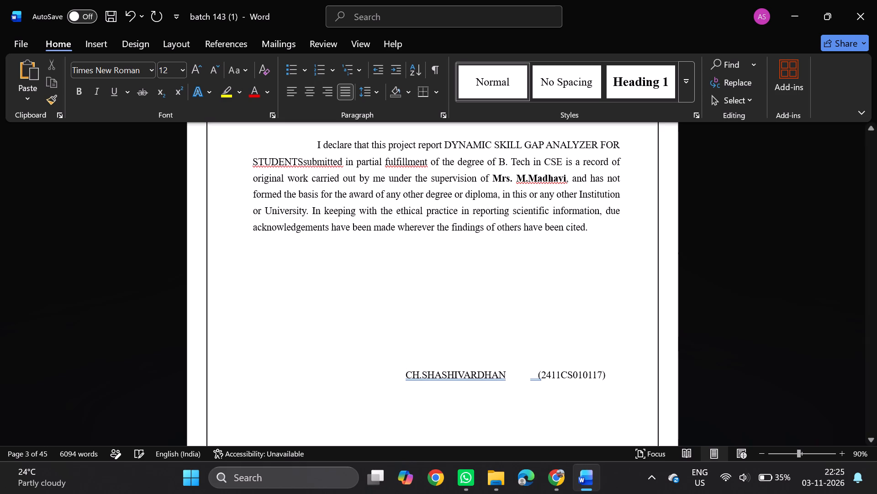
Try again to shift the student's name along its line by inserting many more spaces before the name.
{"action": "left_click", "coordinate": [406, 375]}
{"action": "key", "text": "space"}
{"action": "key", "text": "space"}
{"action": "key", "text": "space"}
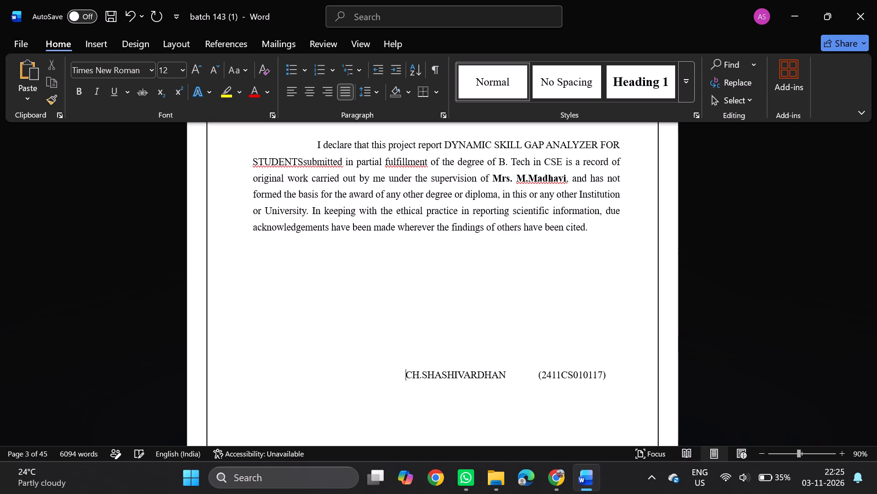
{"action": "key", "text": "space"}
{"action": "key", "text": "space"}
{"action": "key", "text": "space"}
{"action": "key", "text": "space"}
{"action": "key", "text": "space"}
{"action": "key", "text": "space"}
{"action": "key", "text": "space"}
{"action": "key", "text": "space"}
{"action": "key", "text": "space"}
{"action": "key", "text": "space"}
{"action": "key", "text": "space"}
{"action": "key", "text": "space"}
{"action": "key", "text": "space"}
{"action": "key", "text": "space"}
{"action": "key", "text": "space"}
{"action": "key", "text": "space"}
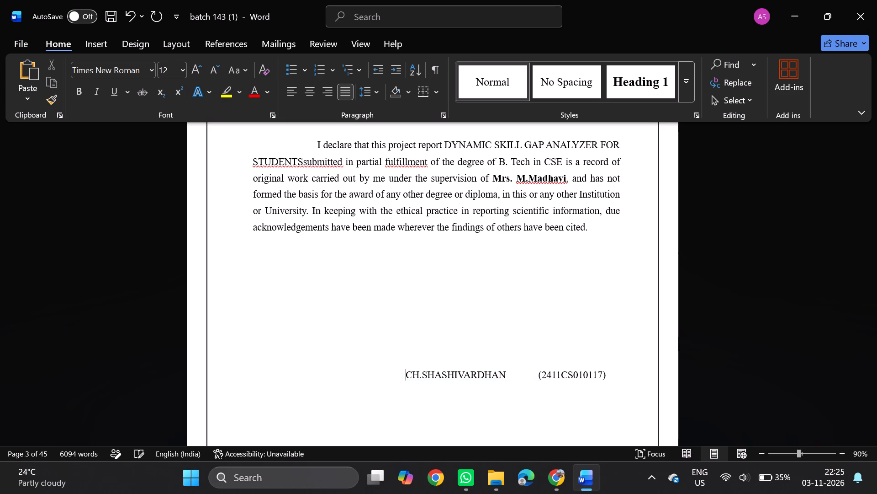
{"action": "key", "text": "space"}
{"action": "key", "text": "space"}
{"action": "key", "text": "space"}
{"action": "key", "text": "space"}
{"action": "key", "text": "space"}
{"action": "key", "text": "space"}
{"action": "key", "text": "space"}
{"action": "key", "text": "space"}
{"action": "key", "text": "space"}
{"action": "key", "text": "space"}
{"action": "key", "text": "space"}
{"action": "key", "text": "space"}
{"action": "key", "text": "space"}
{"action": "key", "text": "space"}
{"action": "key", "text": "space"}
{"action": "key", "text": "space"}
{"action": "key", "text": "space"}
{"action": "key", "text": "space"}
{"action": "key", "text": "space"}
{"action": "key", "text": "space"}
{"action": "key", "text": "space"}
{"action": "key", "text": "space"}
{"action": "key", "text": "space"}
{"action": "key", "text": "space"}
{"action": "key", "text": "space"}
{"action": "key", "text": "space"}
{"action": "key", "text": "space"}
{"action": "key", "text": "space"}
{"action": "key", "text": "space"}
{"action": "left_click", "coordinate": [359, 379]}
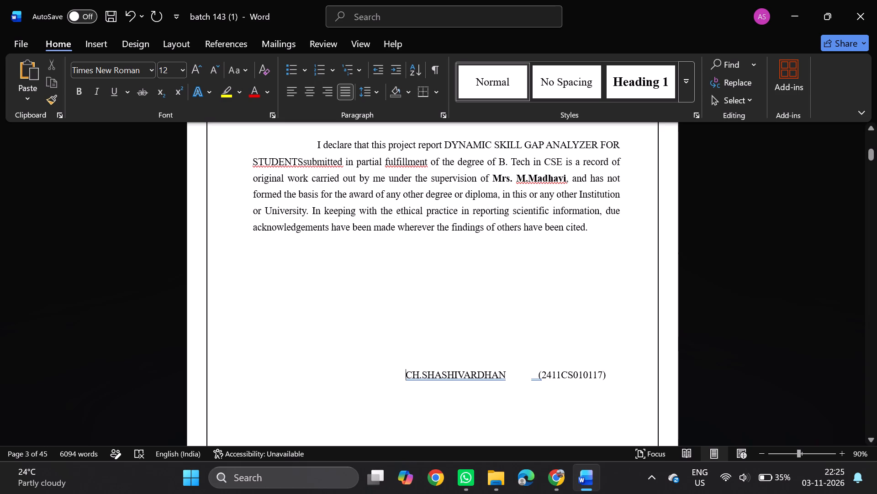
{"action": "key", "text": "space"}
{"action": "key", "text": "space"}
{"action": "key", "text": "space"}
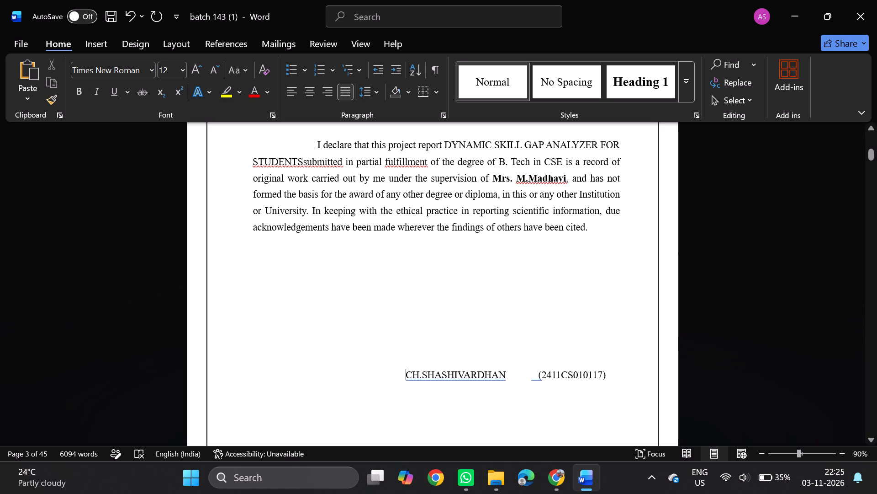
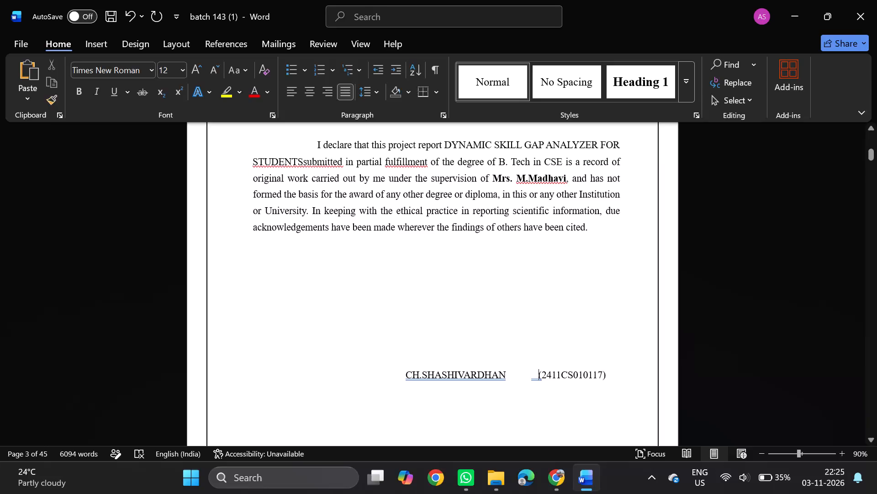
Adjust the spaces before the parenthesised roll number so it stays on the student's name line, slightly closer to the name.
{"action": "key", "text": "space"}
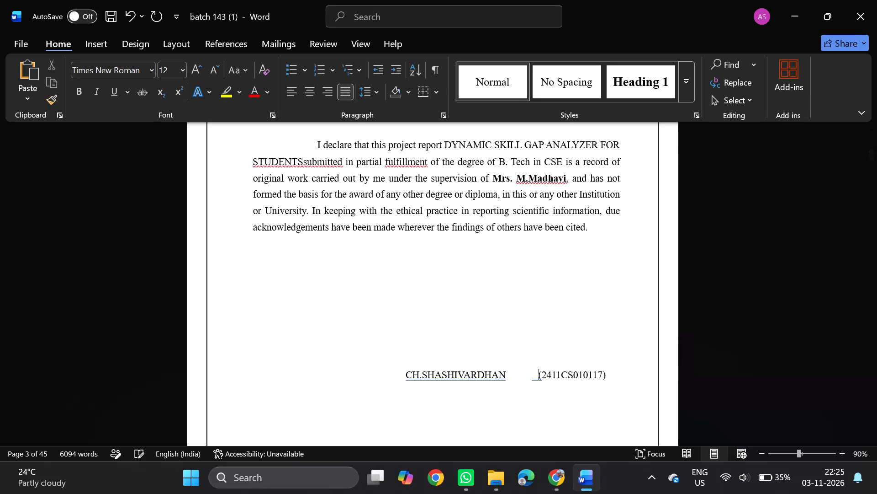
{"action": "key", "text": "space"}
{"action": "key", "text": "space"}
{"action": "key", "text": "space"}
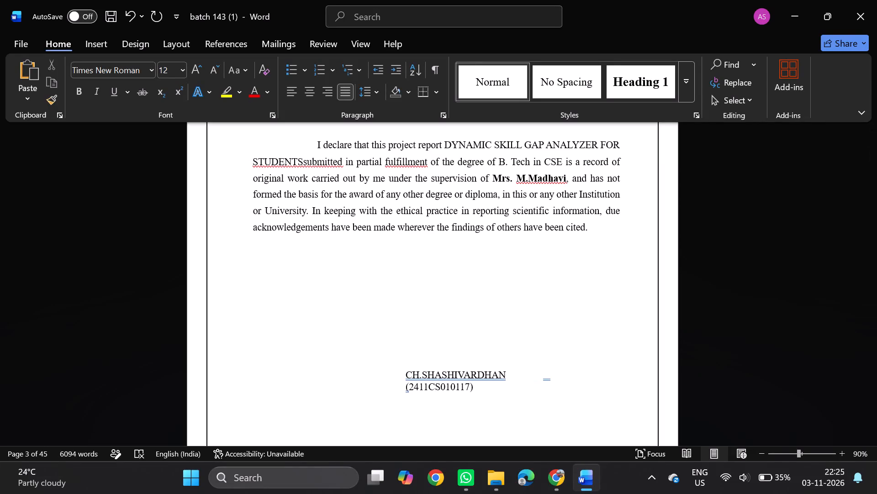
{"action": "key", "text": "BackSpace"}
{"action": "key", "text": "BackSpace"}
{"action": "key", "text": "BackSpace"}
{"action": "key", "text": "BackSpace"}
{"action": "key", "text": "BackSpace"}
{"action": "key", "text": "BackSpace"}
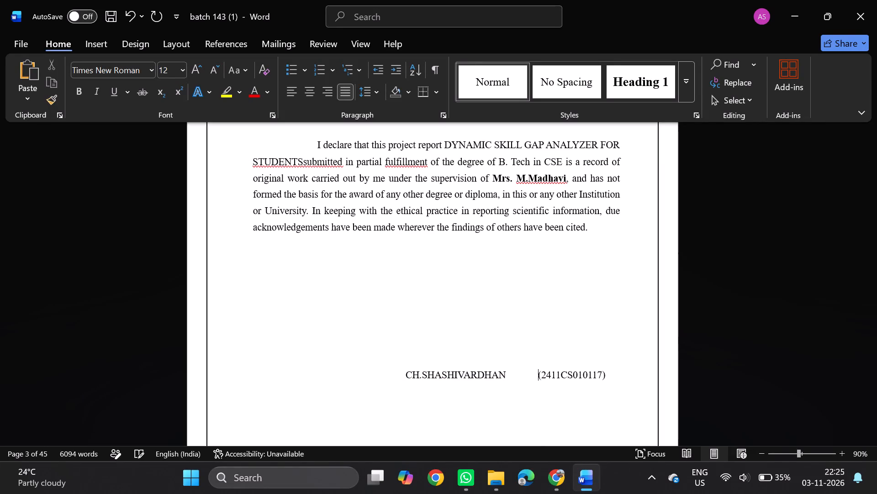
{"action": "key", "text": "BackSpace"}
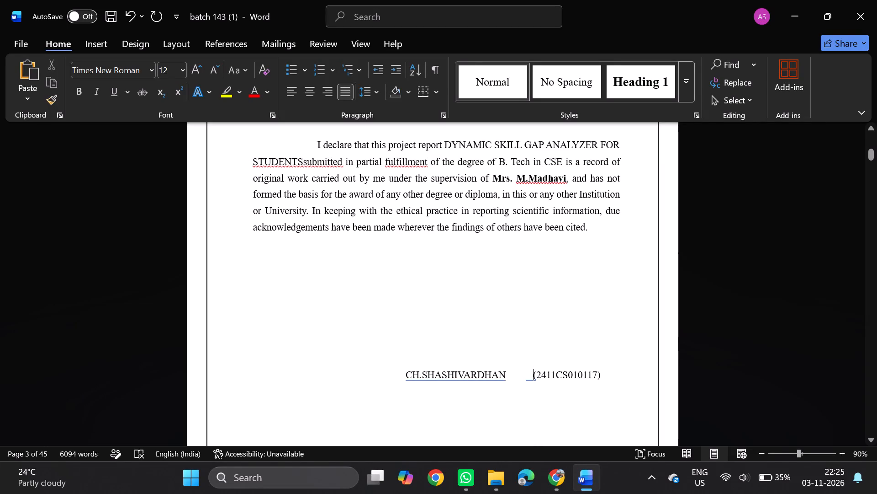
Insert a space after the initials and another between the two parts of the student's given name.
{"action": "left_click", "coordinate": [401, 375]}
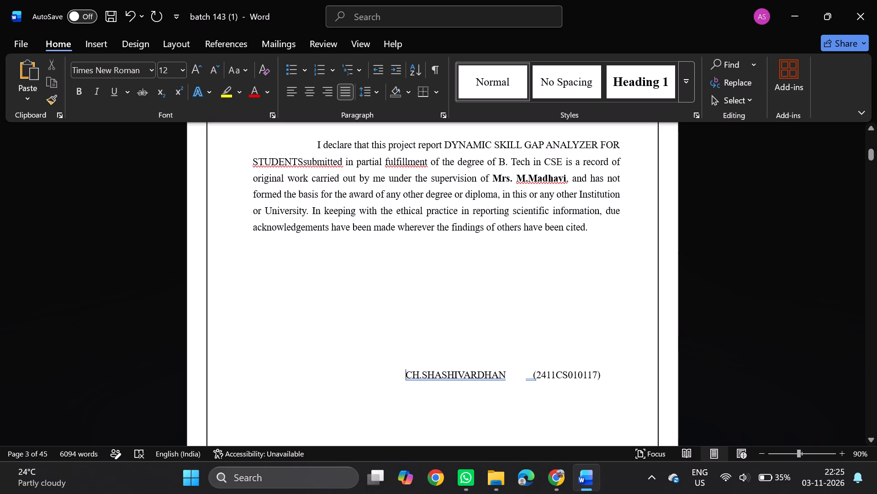
{"action": "left_click", "coordinate": [460, 375]}
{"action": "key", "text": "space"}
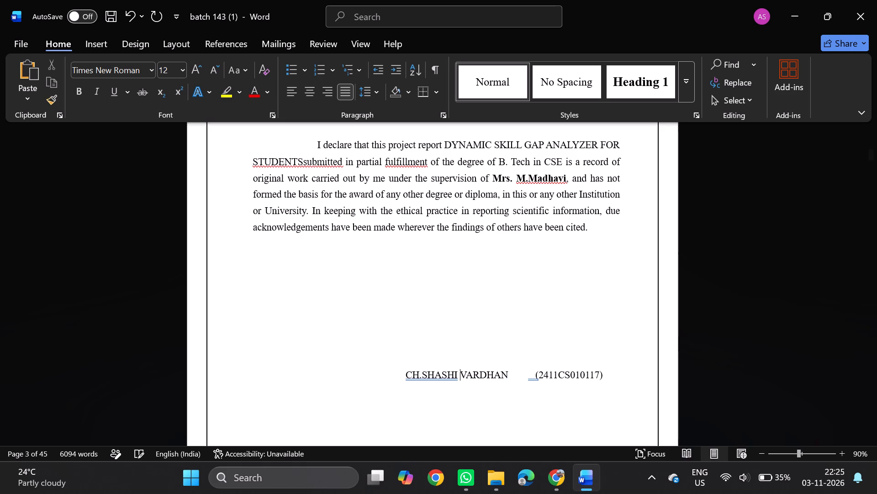
{"action": "left_click", "coordinate": [422, 375]}
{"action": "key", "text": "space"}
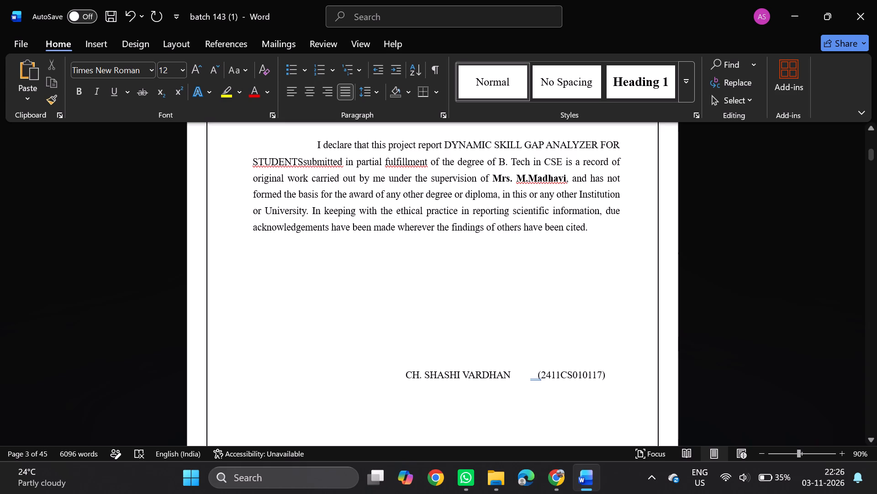
Make the whole line with the student's name and parenthesised roll number bold.
{"action": "left_click_drag", "start_coordinate": [404, 373], "coordinate": [594, 382]}
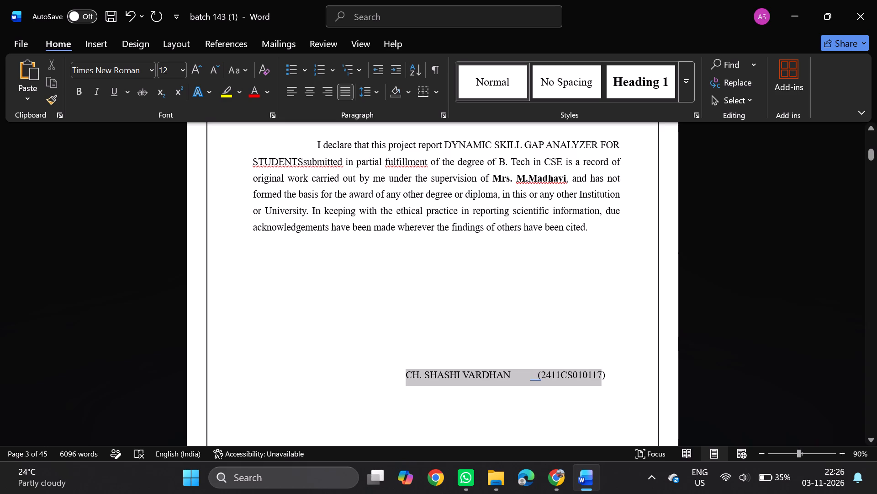
{"action": "left_click_drag", "start_coordinate": [594, 382], "coordinate": [611, 382]}
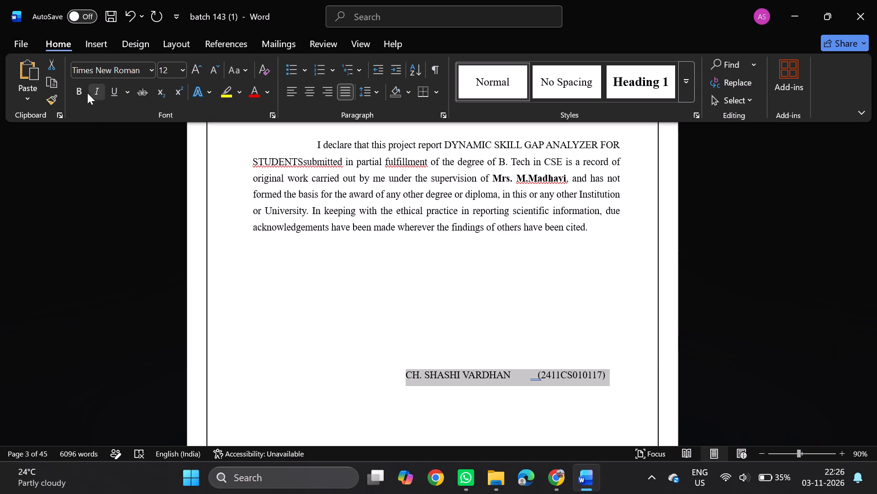
{"action": "left_click", "coordinate": [81, 91]}
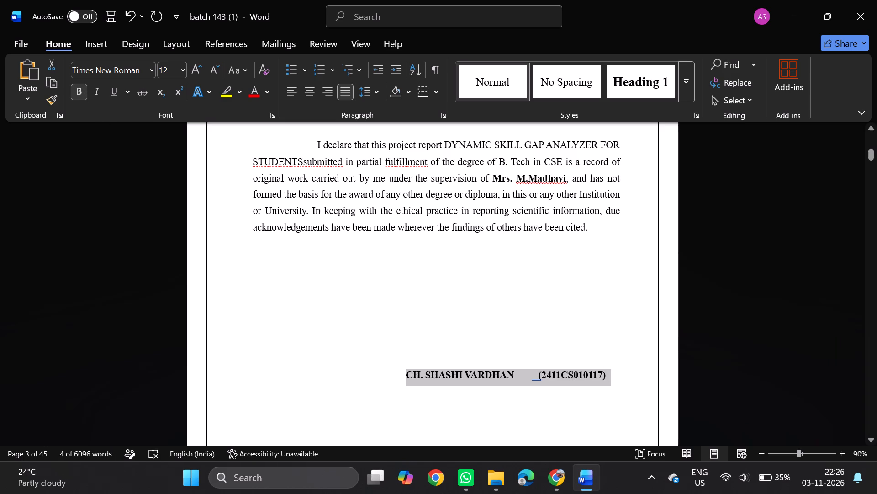
{"action": "left_click", "coordinate": [392, 386]}
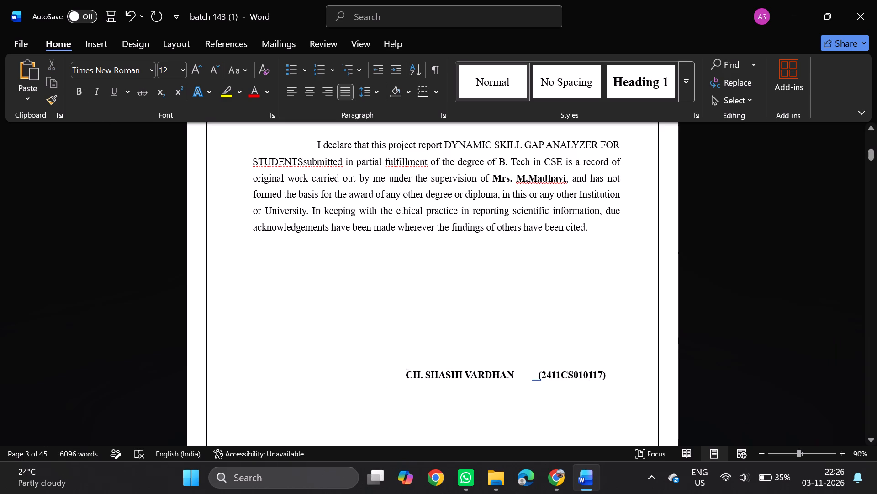
Start a new line below the first student and enter the second student's name in capitals, followed by a gap.
{"action": "left_click", "coordinate": [618, 373]}
{"action": "key", "text": "Return"}
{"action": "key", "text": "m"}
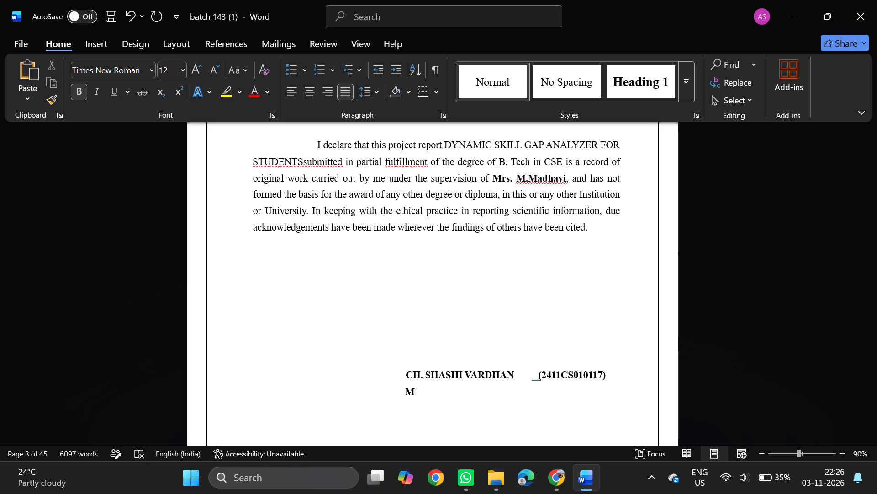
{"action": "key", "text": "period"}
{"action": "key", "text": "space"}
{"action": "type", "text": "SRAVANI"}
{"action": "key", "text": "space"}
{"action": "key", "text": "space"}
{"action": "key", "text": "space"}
Enter the second student's roll number in parentheses, removing surplus spacing so it lines up under the first roll number.
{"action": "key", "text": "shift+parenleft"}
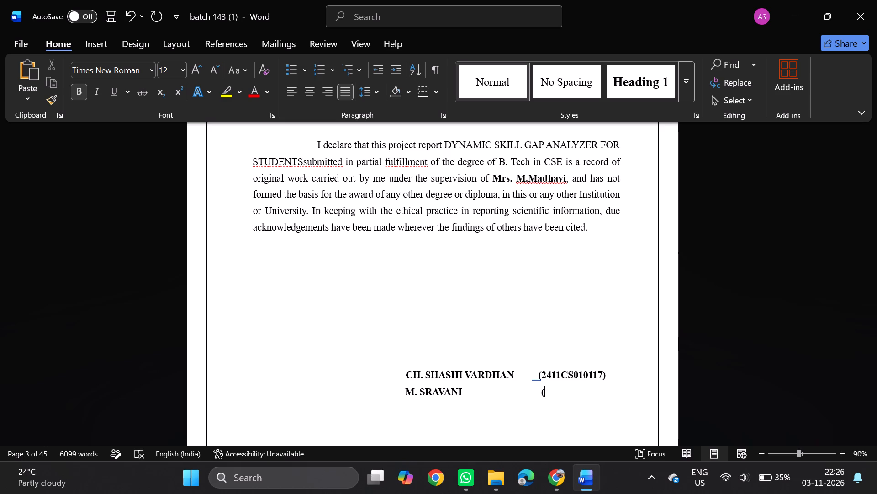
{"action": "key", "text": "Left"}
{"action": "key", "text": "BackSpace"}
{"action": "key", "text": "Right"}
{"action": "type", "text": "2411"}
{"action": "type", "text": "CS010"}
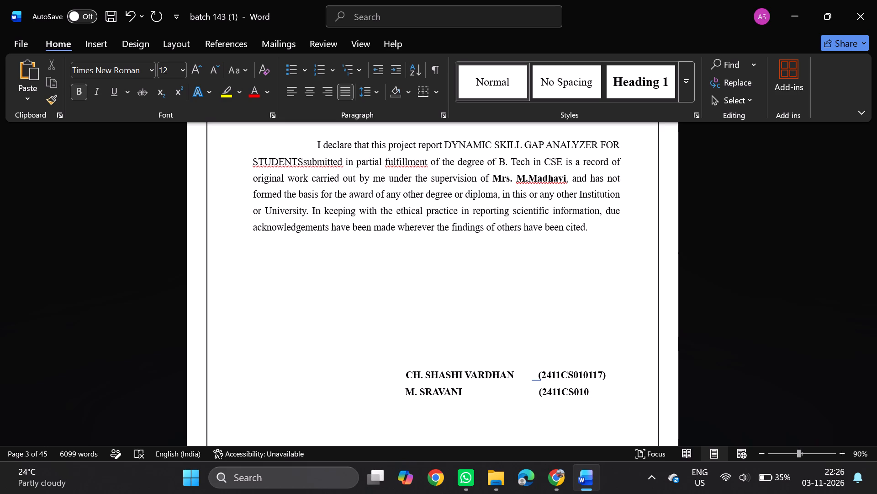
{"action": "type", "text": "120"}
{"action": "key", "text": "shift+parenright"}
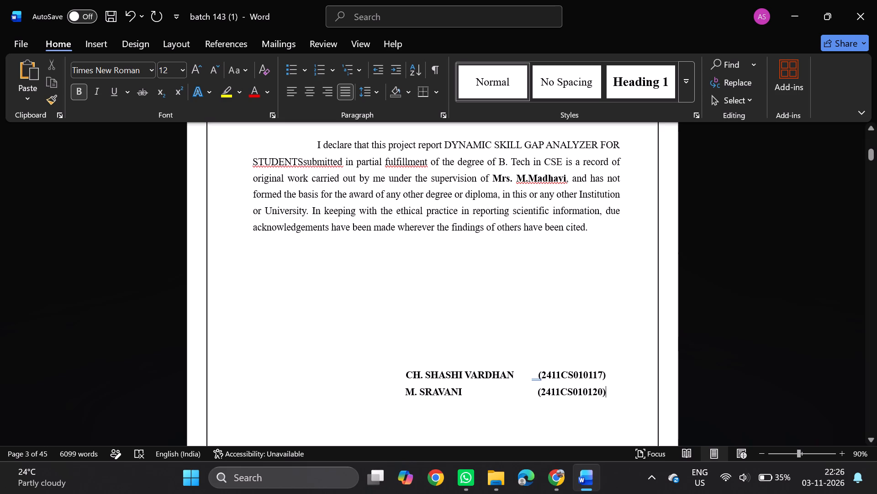
Start a third line below the second student and enter the third student's initials and name in capitals.
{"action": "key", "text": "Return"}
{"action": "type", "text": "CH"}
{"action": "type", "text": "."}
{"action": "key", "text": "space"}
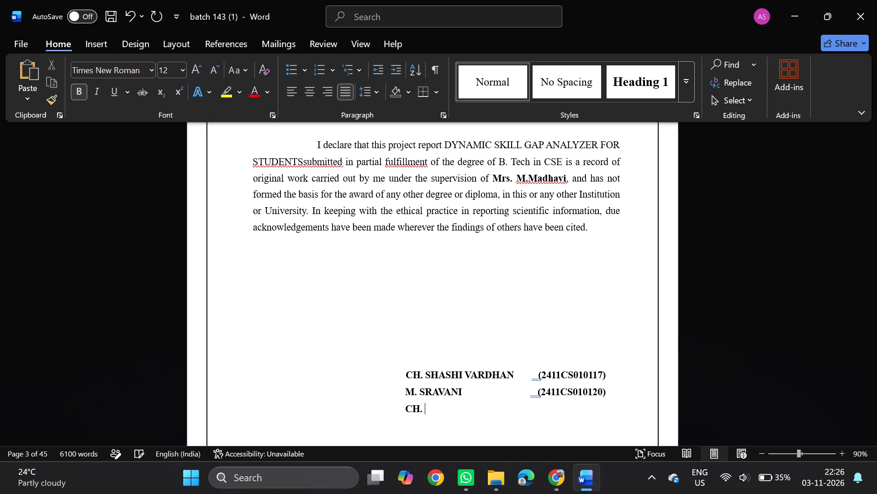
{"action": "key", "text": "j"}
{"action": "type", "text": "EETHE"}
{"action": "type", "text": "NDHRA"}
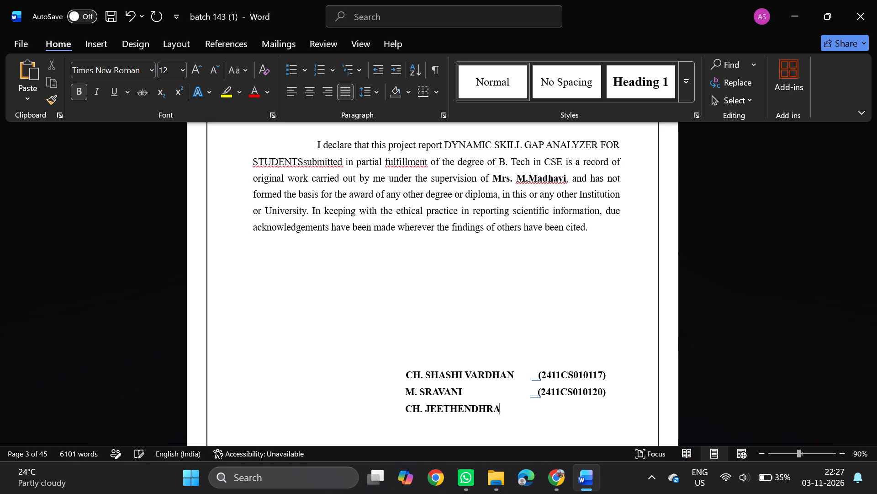
Remove the empty lines below the third student's name and add a gap of spaces after the name.
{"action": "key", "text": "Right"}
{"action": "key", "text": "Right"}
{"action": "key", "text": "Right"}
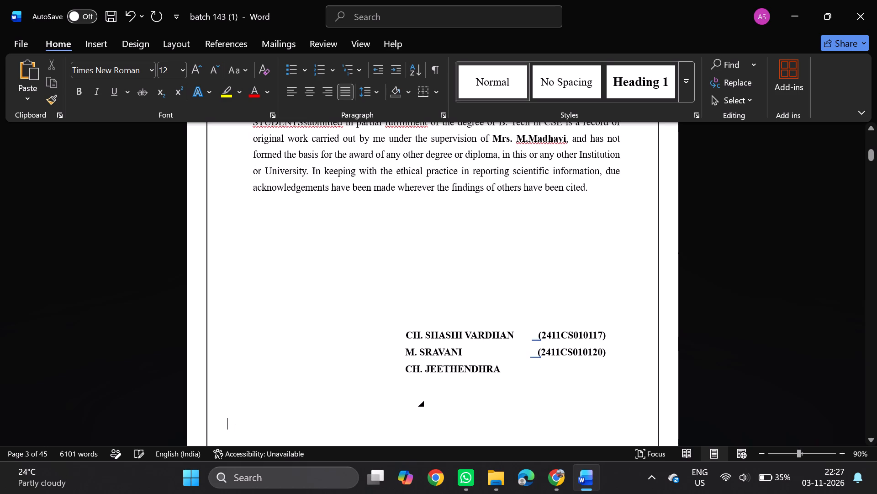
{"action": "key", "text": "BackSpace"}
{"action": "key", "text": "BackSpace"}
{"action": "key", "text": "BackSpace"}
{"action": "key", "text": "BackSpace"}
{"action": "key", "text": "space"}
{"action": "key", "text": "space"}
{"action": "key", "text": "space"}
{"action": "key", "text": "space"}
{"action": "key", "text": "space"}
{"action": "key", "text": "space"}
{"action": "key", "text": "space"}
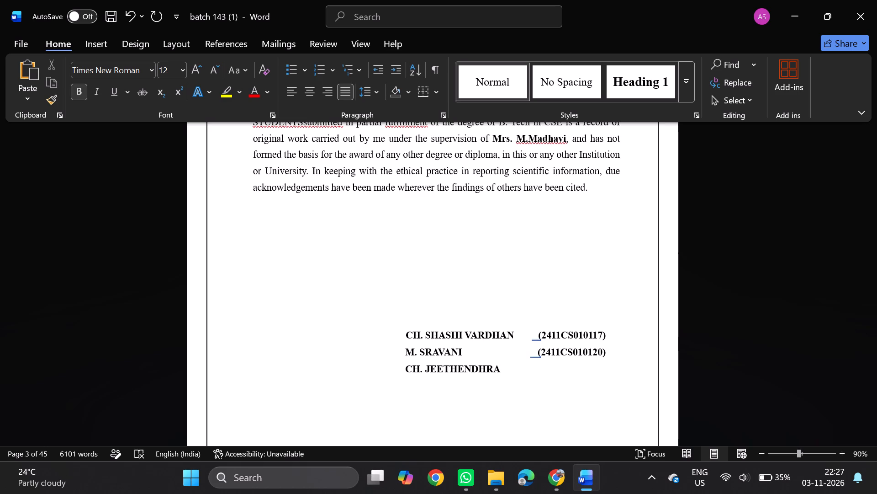
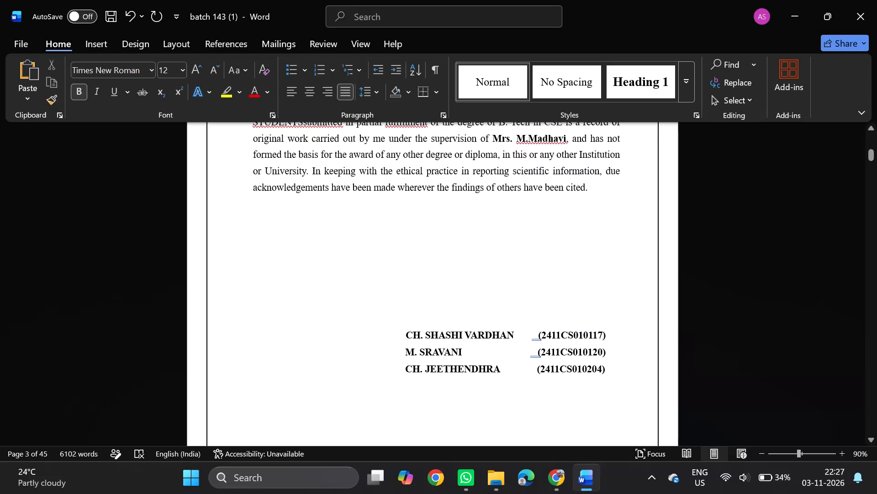
Start a fourth line below the third student and enter the fourth student's initial and name in capitals.
{"action": "key", "text": "Return"}
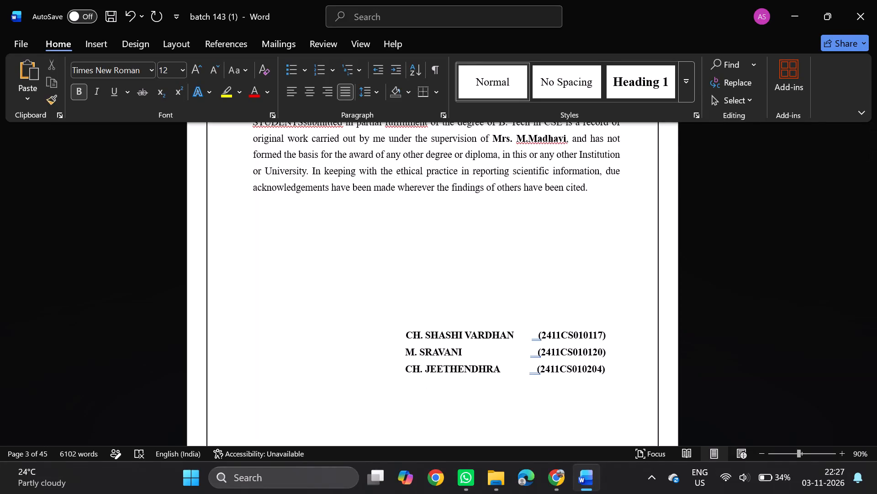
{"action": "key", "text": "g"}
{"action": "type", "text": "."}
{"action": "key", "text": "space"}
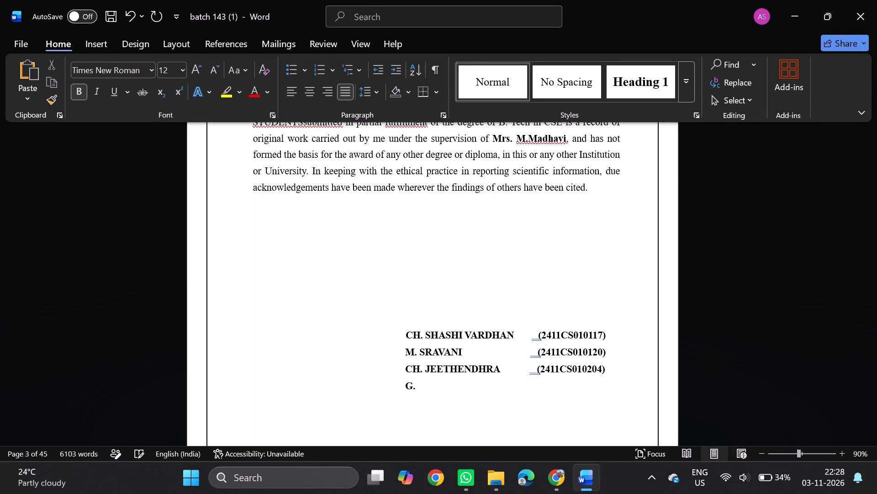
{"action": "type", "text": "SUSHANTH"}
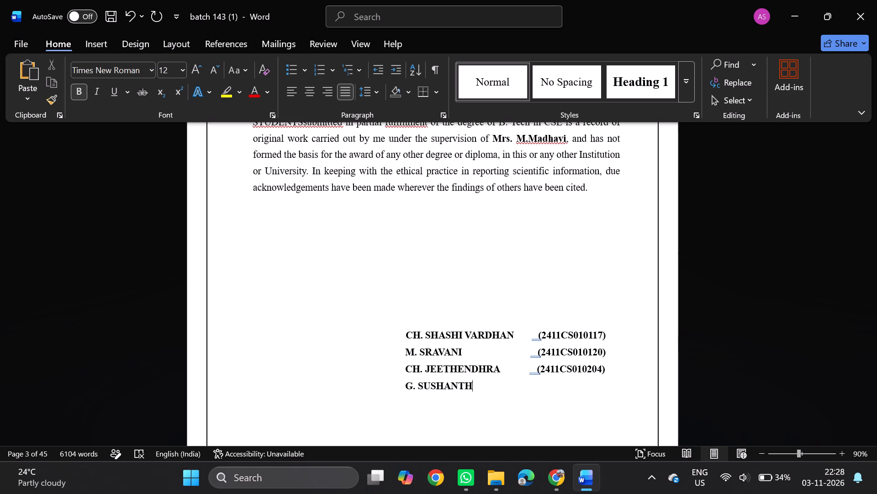
Add a gap after the fourth student's name and place an opening parenthesis aligned under those of the roll numbers above.
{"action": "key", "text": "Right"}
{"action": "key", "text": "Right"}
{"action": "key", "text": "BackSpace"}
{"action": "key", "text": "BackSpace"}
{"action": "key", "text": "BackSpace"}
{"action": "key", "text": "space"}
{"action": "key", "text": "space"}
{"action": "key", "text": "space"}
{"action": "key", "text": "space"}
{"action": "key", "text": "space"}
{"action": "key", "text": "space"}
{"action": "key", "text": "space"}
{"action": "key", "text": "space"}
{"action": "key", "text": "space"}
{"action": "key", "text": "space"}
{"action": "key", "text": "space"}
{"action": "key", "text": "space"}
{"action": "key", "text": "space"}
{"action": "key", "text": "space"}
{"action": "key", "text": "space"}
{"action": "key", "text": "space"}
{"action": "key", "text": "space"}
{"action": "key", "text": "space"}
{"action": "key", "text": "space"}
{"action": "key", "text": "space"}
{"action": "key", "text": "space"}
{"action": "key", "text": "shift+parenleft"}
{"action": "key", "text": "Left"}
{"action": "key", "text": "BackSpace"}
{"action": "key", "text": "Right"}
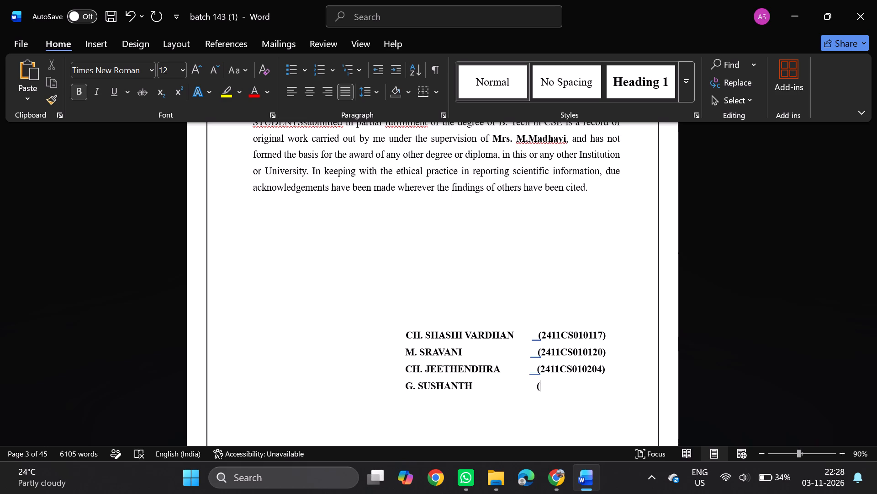
Enter the fourth student's roll number after the opening parenthesis and close the parenthesis.
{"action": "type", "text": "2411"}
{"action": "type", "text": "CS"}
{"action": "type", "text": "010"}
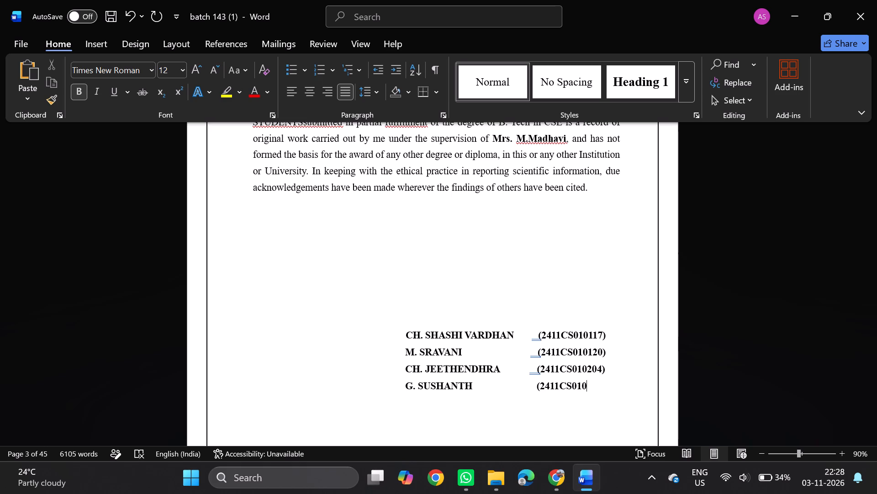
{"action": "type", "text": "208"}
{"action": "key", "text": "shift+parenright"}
Insert two blank lines above the ACKNOWLEDGEMENT heading to push it further down from the student names.
{"action": "scroll", "coordinate": [631, 368], "scroll_direction": "down", "scroll_amount": 2}
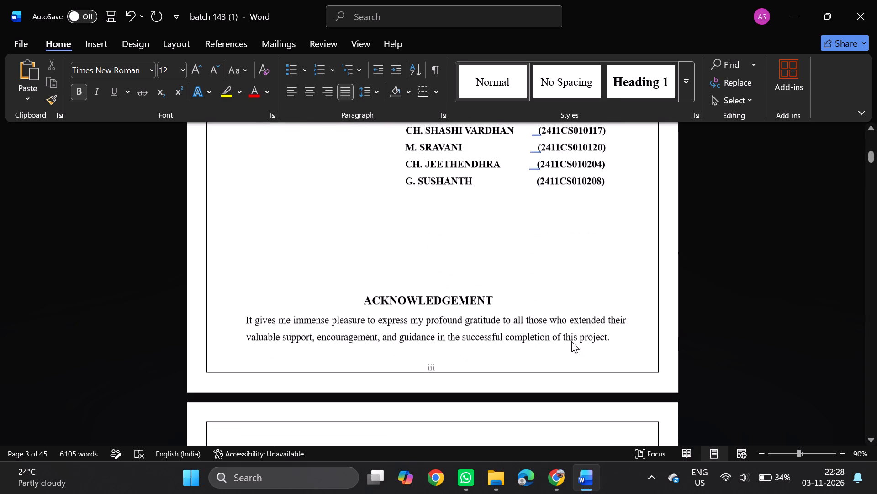
{"action": "left_click", "coordinate": [374, 285]}
{"action": "key", "text": "Return"}
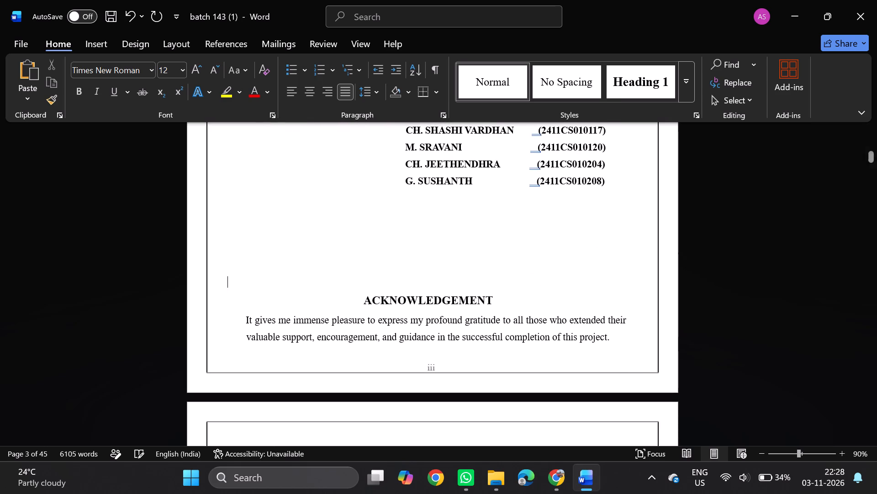
{"action": "key", "text": "Return"}
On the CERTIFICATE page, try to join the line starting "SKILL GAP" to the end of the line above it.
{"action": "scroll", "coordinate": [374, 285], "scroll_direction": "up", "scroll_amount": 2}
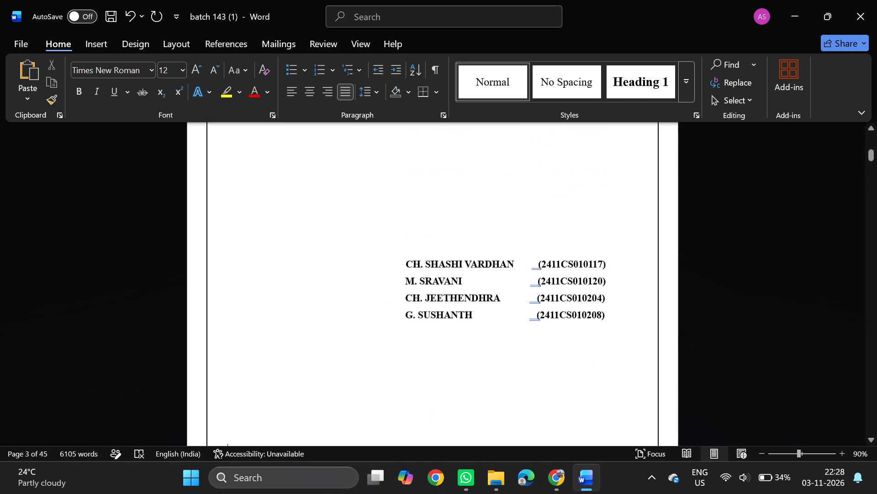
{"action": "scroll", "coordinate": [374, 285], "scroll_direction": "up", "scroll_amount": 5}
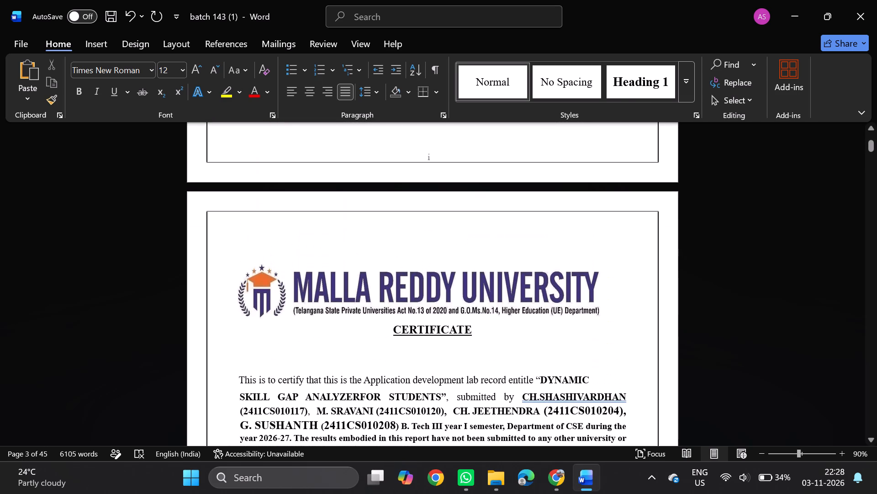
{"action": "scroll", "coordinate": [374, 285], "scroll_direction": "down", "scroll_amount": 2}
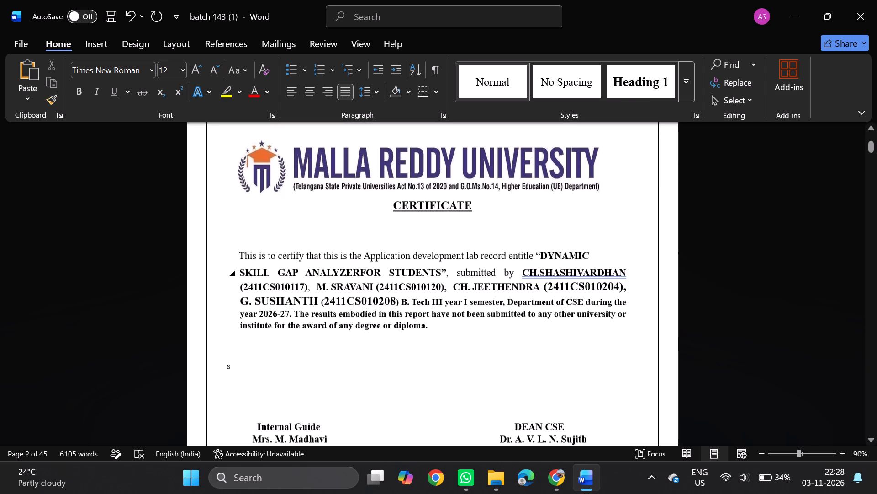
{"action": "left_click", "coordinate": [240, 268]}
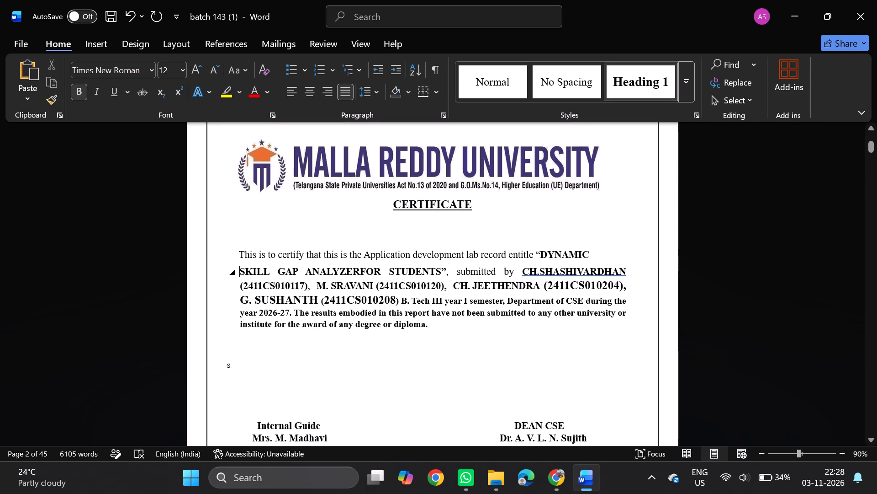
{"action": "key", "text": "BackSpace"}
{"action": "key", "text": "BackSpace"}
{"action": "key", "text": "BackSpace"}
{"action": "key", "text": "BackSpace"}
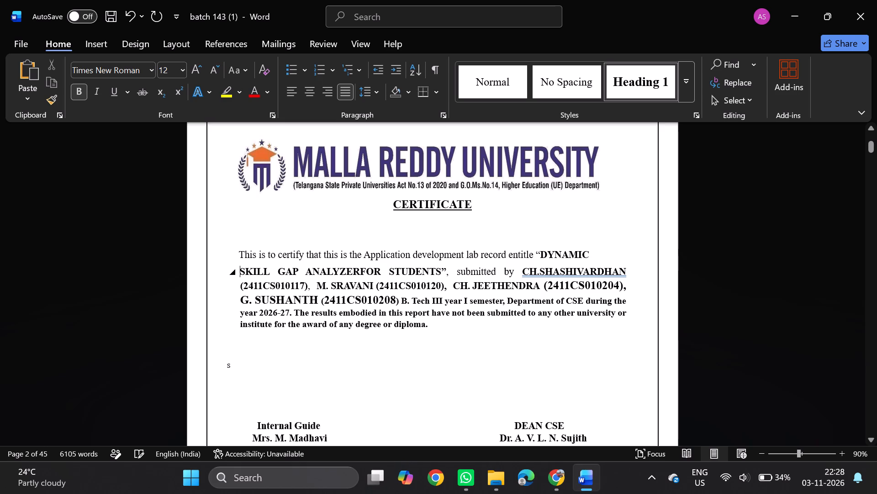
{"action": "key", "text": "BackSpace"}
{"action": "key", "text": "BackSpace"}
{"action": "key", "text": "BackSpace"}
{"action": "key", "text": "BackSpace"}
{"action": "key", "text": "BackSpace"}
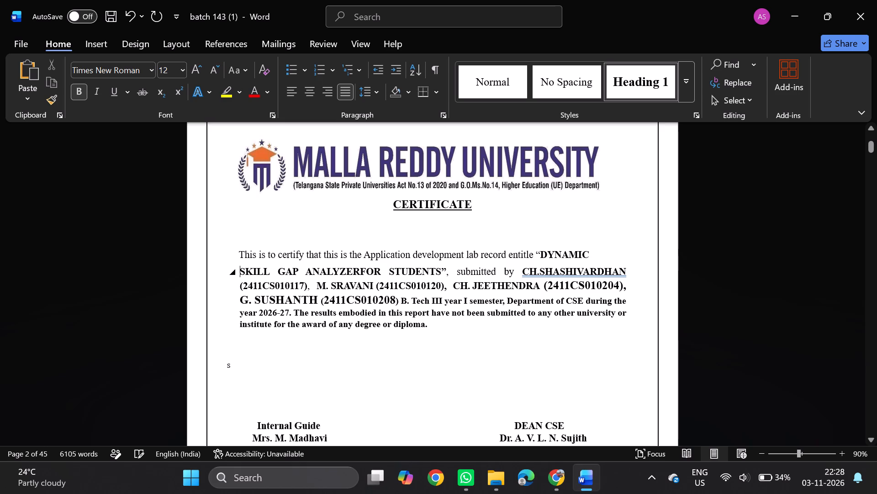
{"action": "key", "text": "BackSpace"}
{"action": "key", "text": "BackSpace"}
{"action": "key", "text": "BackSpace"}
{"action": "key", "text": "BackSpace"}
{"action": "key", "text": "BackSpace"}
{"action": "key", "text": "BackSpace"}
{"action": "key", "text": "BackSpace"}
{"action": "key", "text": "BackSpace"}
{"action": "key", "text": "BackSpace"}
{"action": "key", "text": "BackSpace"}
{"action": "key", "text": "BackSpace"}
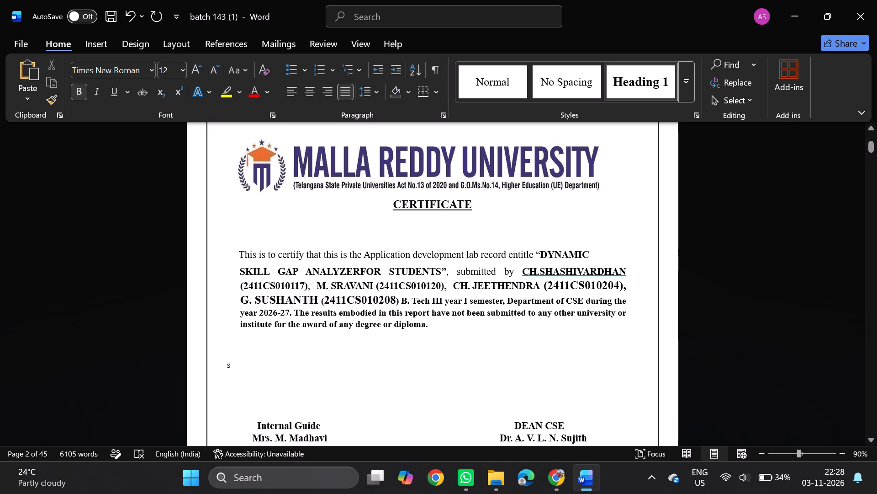
Delete the surplus trailing spaces after "DYNAMIC" at the end of the certificate text's first line.
{"action": "left_click", "coordinate": [618, 257]}
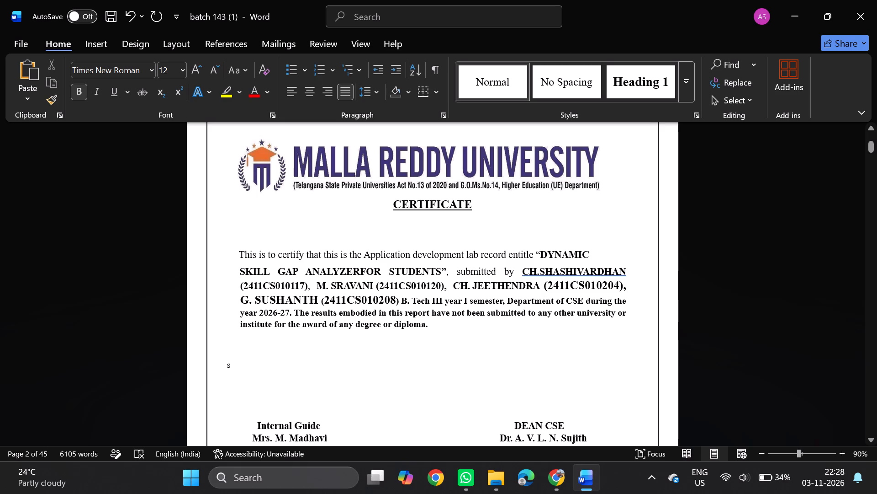
{"action": "key", "text": "BackSpace"}
{"action": "key", "text": "BackSpace"}
{"action": "key", "text": "BackSpace"}
{"action": "key", "text": "BackSpace"}
{"action": "key", "text": "BackSpace"}
{"action": "key", "text": "BackSpace"}
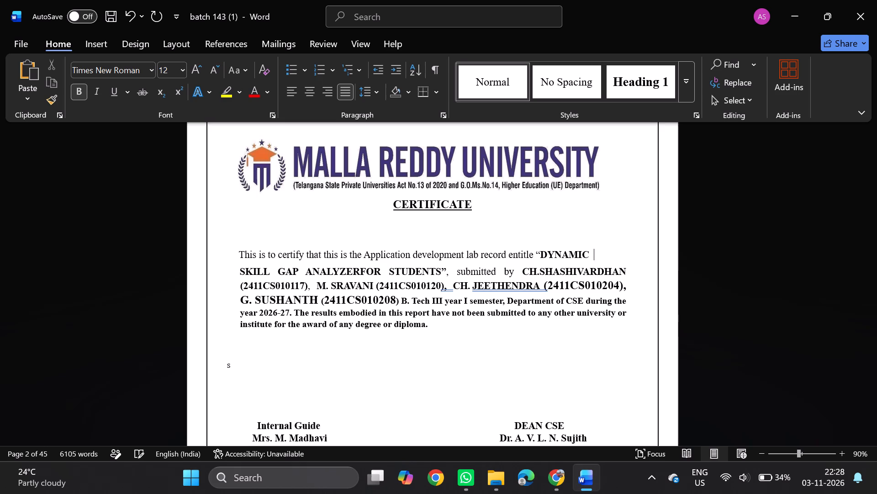
{"action": "key", "text": "BackSpace"}
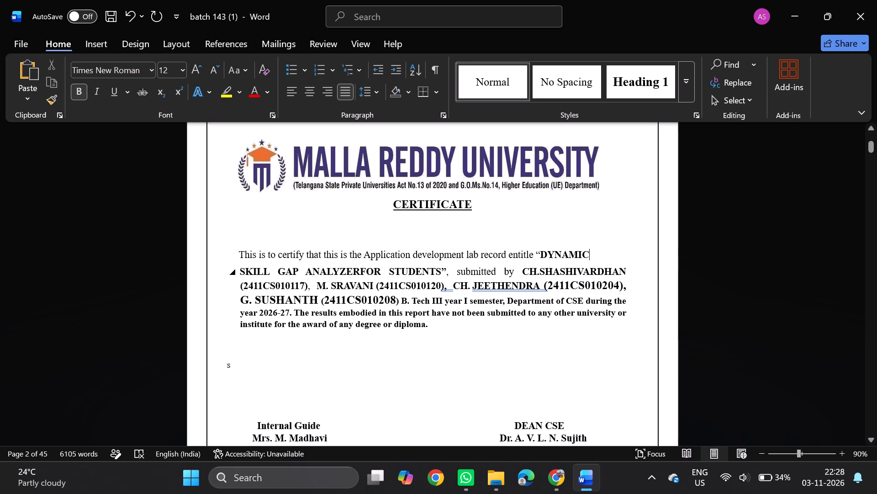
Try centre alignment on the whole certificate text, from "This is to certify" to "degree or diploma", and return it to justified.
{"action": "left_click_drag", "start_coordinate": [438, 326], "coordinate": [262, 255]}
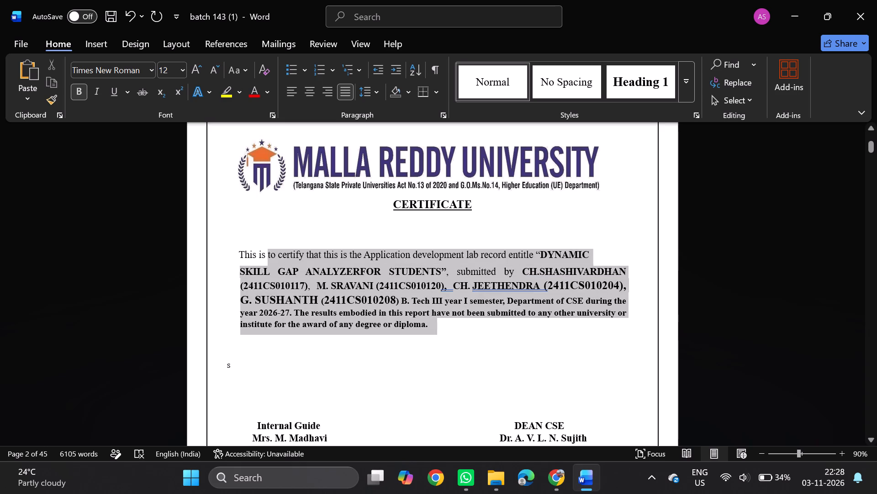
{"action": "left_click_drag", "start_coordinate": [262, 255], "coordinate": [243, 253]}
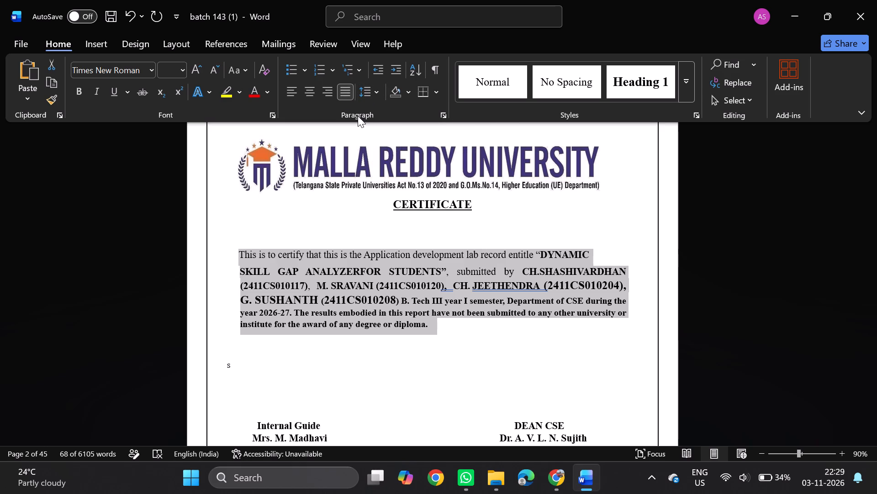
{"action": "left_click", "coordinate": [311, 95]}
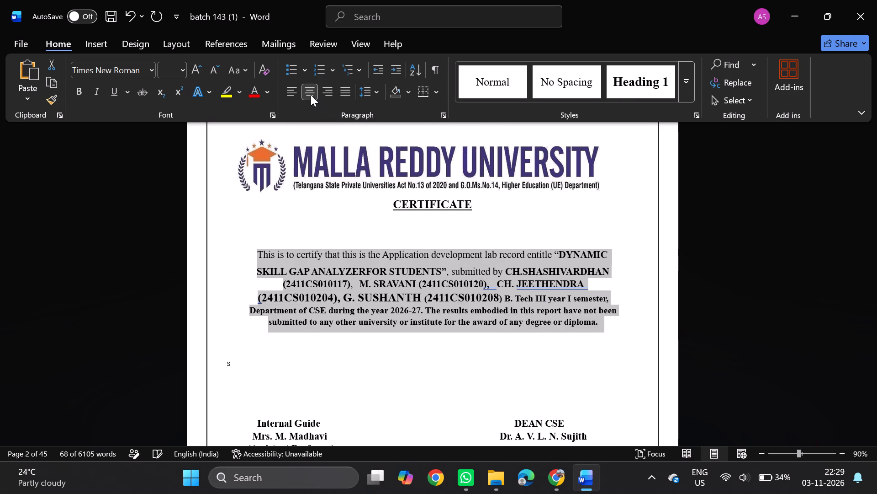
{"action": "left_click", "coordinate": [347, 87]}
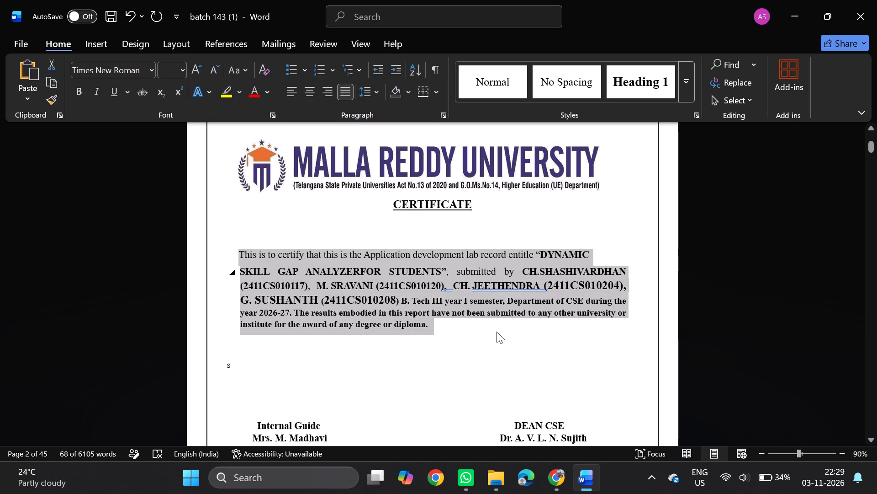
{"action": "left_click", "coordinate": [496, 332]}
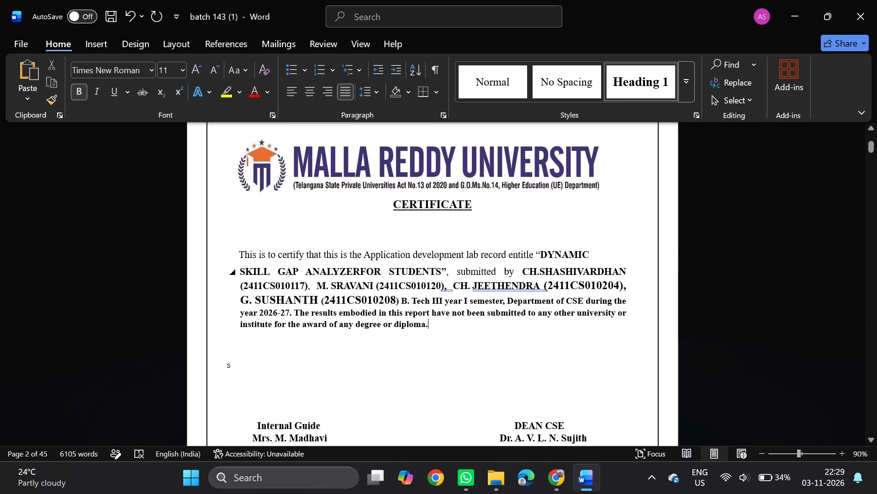
Remove the bold formatting from the words "Tech" and "year" in the certificate text's "B. Tech III year" phrase.
{"action": "scroll", "coordinate": [496, 332], "scroll_direction": "down", "scroll_amount": 2}
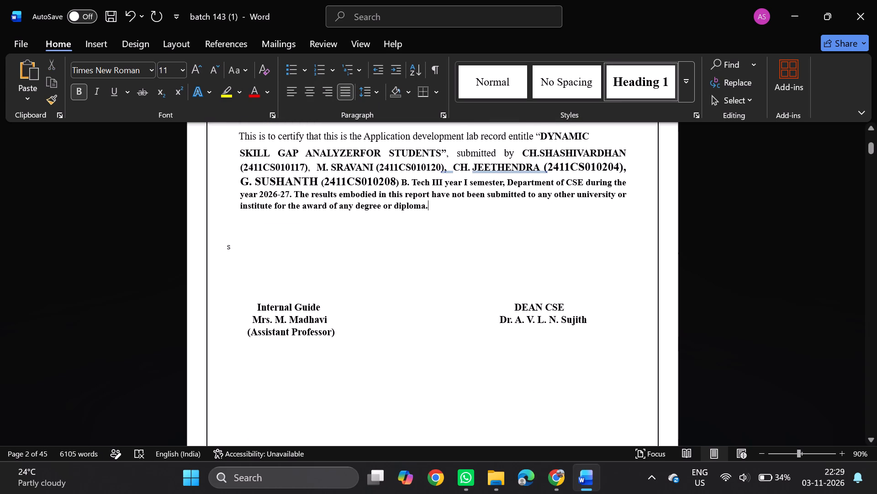
{"action": "scroll", "coordinate": [496, 332], "scroll_direction": "down", "scroll_amount": 3}
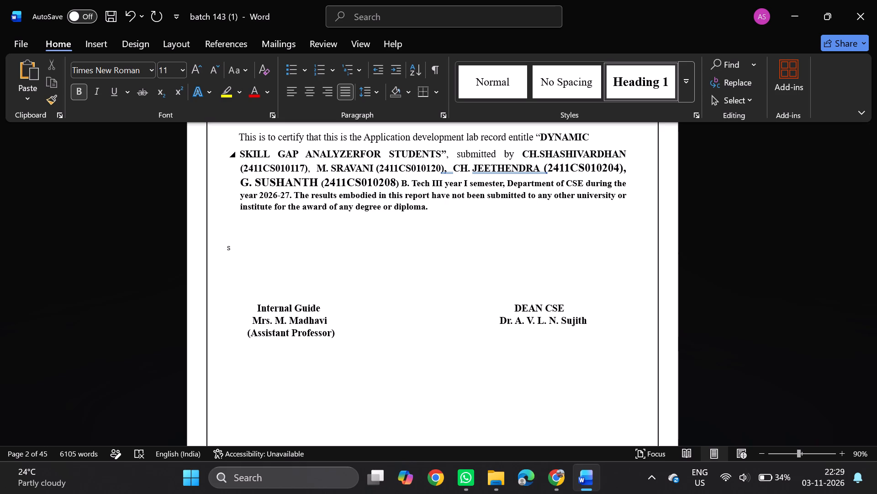
{"action": "left_click_drag", "start_coordinate": [412, 182], "coordinate": [414, 182]}
{"action": "left_click_drag", "start_coordinate": [414, 182], "coordinate": [430, 182]}
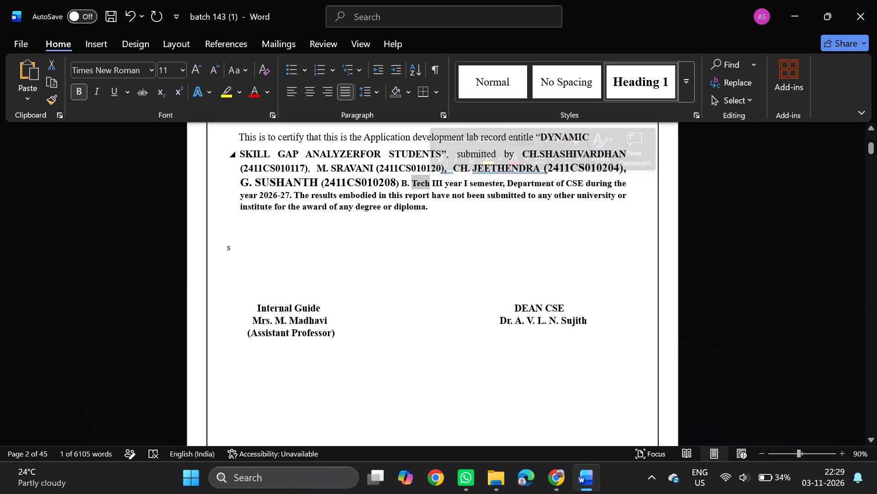
{"action": "left_click", "coordinate": [82, 86]}
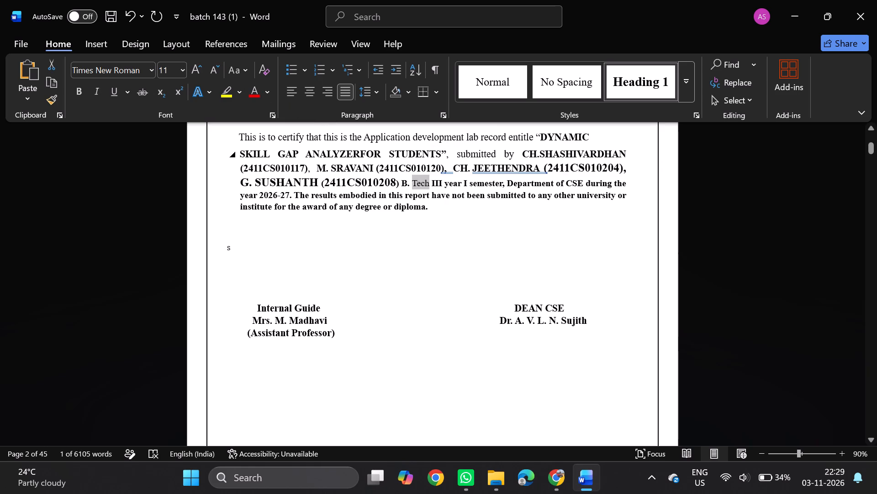
{"action": "left_click_drag", "start_coordinate": [445, 185], "coordinate": [462, 186]}
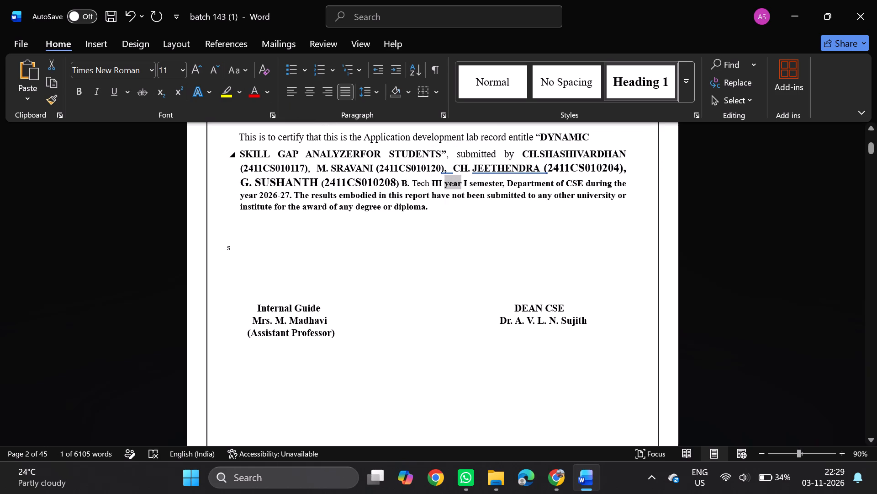
{"action": "left_click_drag", "start_coordinate": [462, 186], "coordinate": [462, 186]}
{"action": "left_click", "coordinate": [84, 87]}
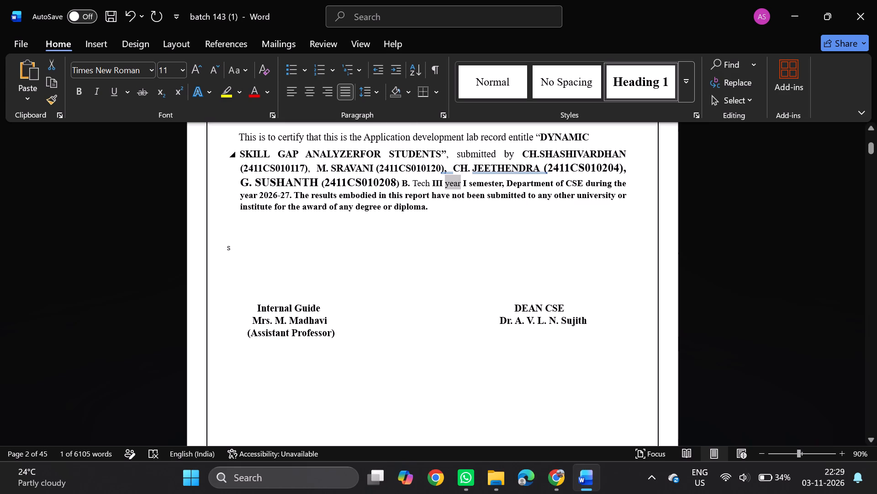
Remove the bold formatting from the certificate text from "semester, Department of CSE" through "any degree or diploma.".
{"action": "left_click_drag", "start_coordinate": [469, 185], "coordinate": [478, 187]}
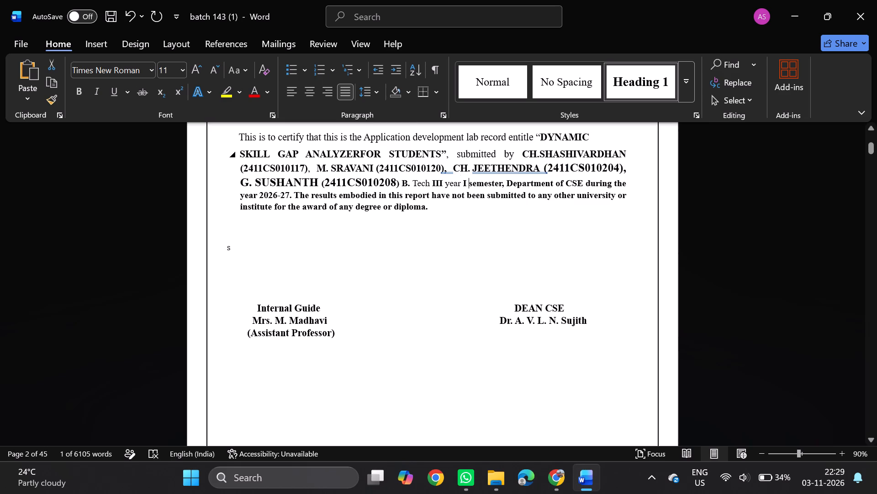
{"action": "left_click_drag", "start_coordinate": [478, 187], "coordinate": [494, 205]}
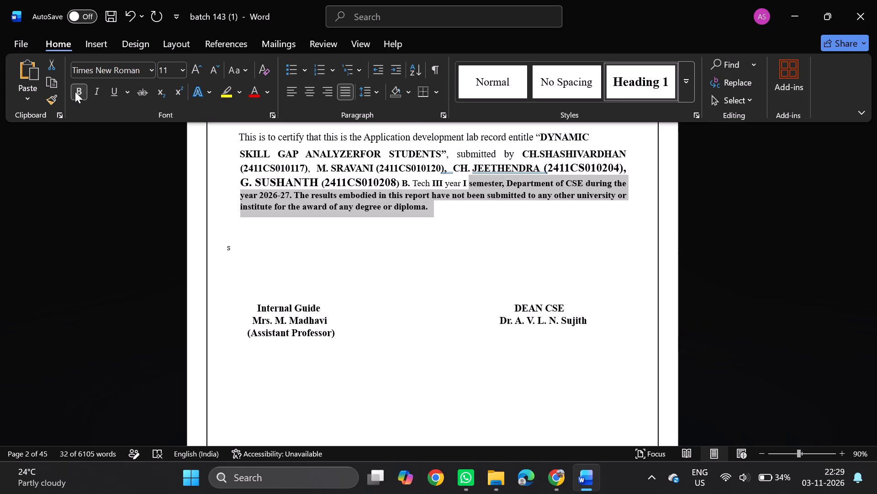
{"action": "left_click", "coordinate": [82, 94]}
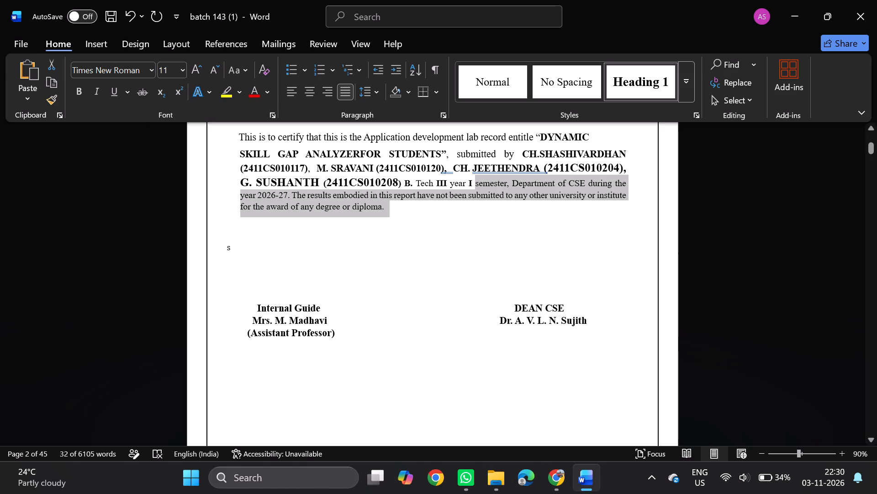
{"action": "left_click", "coordinate": [382, 279]}
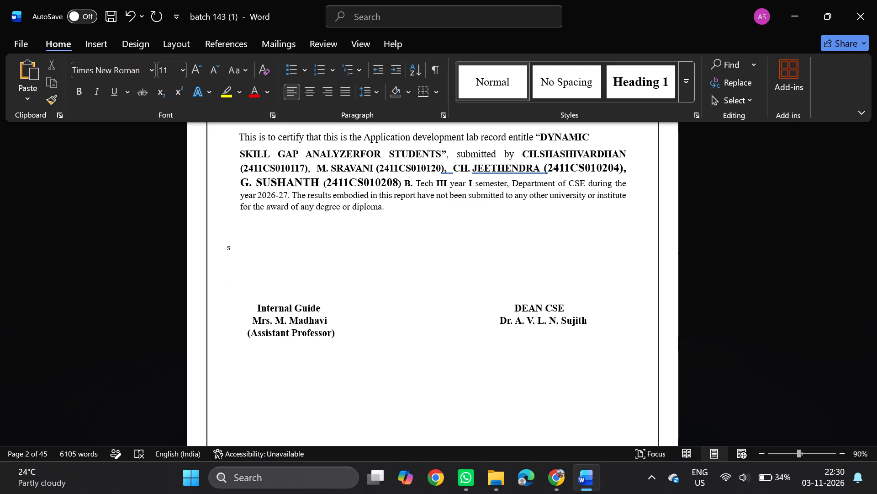
In the DECLARATION paragraph, insert the missing spaces after the initial in the supervisor's name and between "STUDENTS" and "submitted".
{"action": "scroll", "coordinate": [382, 279], "scroll_direction": "down", "scroll_amount": 1}
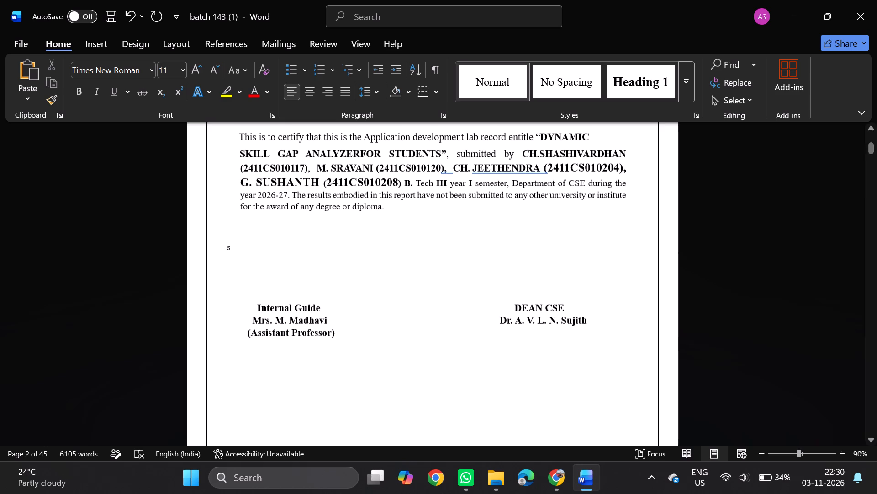
{"action": "scroll", "coordinate": [382, 279], "scroll_direction": "down", "scroll_amount": 3}
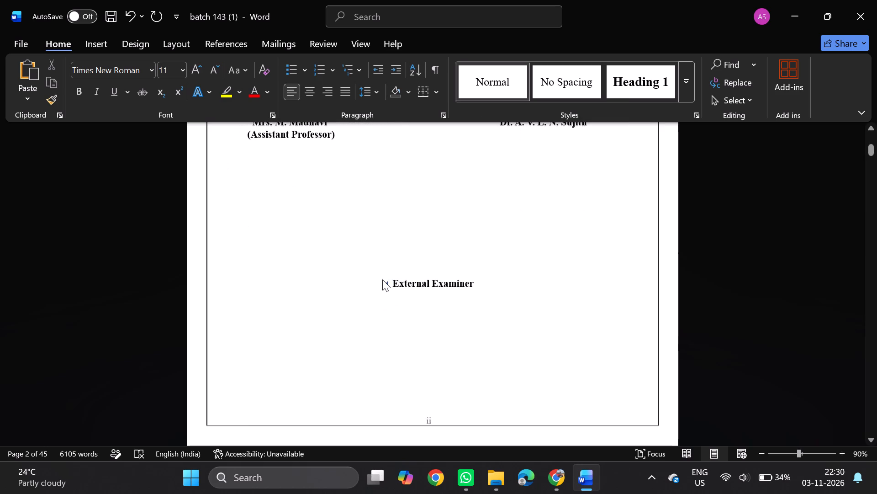
{"action": "scroll", "coordinate": [382, 279], "scroll_direction": "down", "scroll_amount": 5}
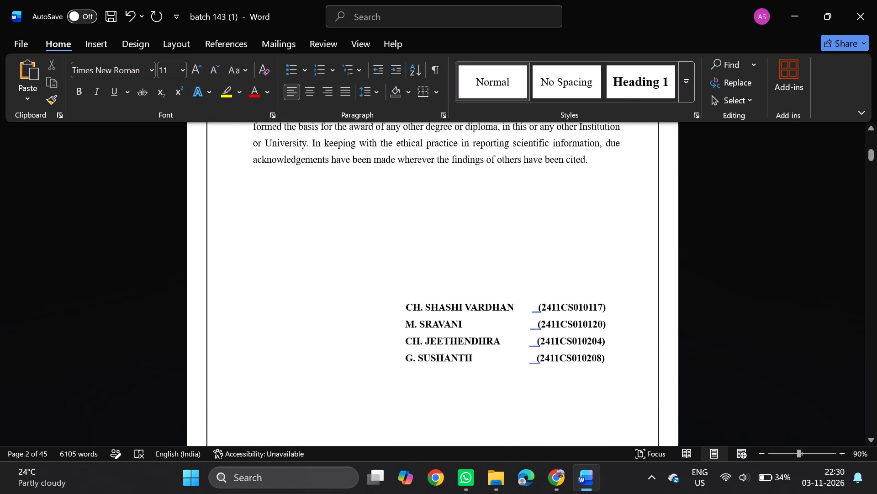
{"action": "scroll", "coordinate": [382, 279], "scroll_direction": "down", "scroll_amount": 2}
{"action": "scroll", "coordinate": [382, 279], "scroll_direction": "up", "scroll_amount": 2}
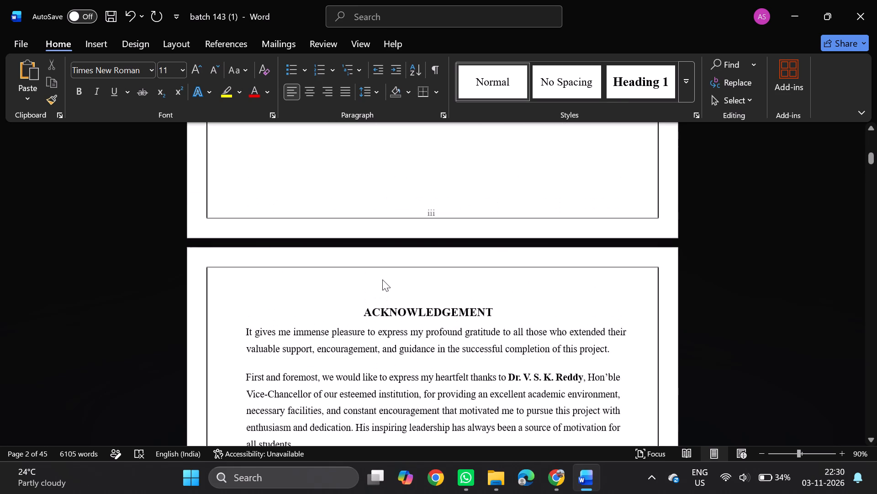
{"action": "scroll", "coordinate": [382, 279], "scroll_direction": "up", "scroll_amount": 1}
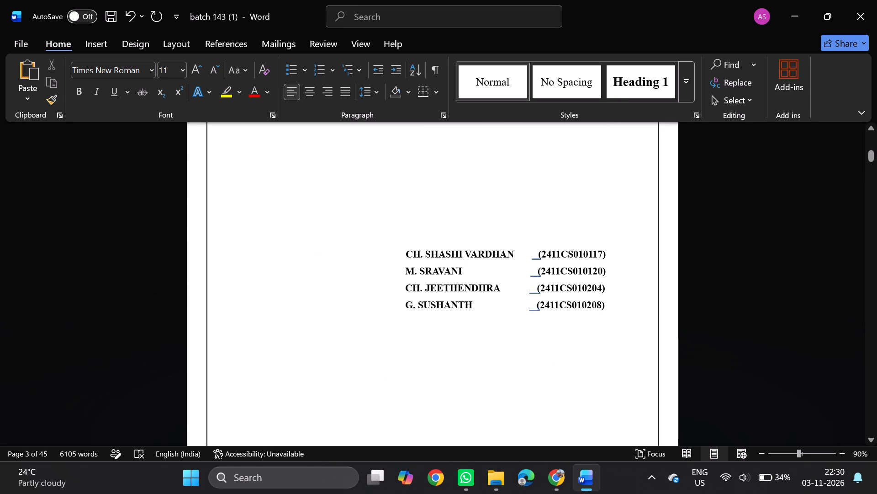
{"action": "scroll", "coordinate": [382, 279], "scroll_direction": "up", "scroll_amount": 3}
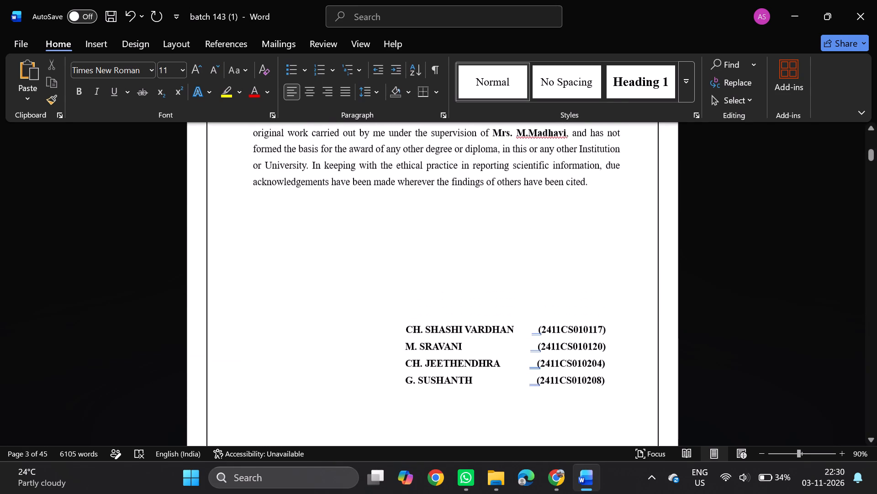
{"action": "scroll", "coordinate": [382, 279], "scroll_direction": "up", "scroll_amount": 1}
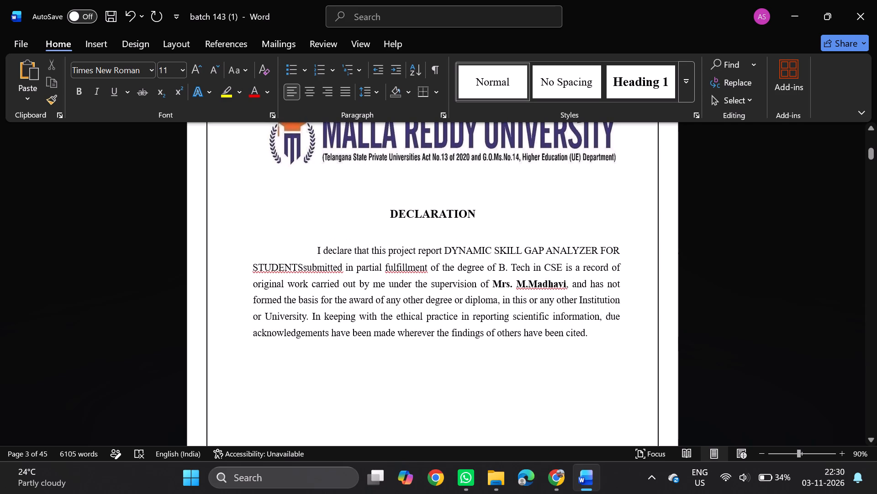
{"action": "left_click", "coordinate": [529, 285]}
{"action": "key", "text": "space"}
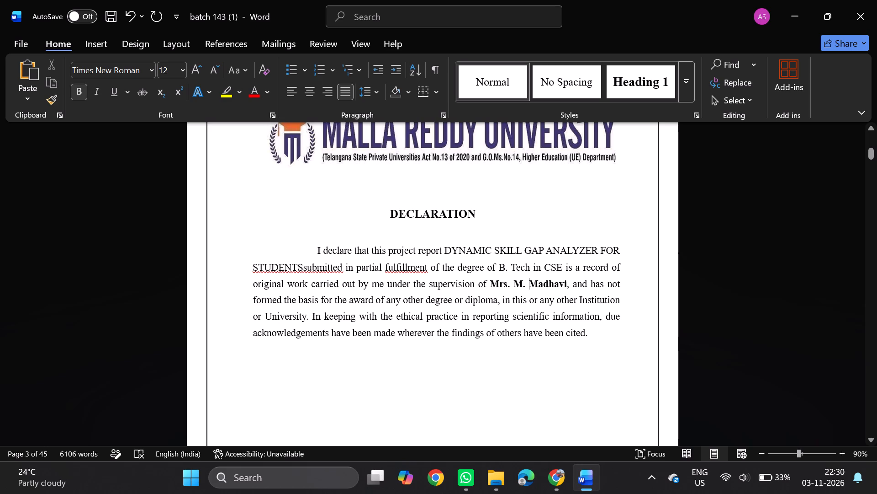
{"action": "left_click", "coordinate": [304, 268]}
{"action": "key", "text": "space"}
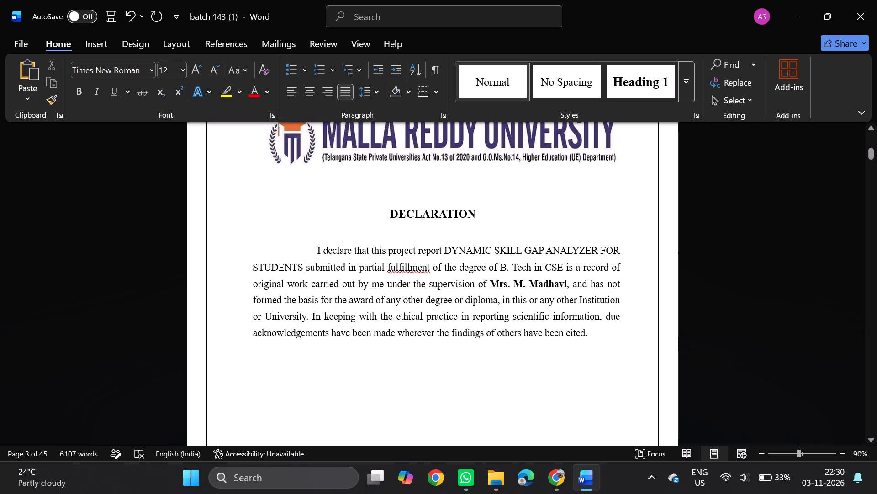
Make the project title "DYNAMIC SKILL GAP ANALYZER FOR STUDENTS" bold in the declaration text.
{"action": "left_click_drag", "start_coordinate": [303, 267], "coordinate": [260, 263]}
{"action": "left_click_drag", "start_coordinate": [260, 263], "coordinate": [442, 257]}
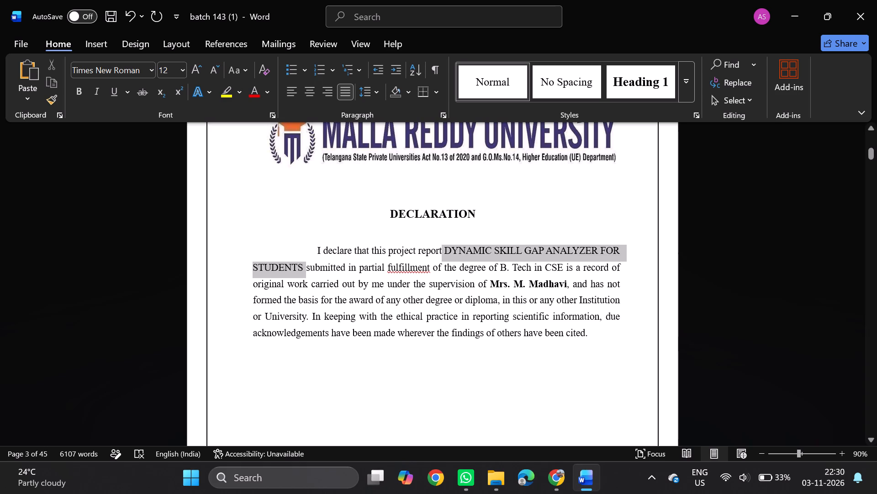
{"action": "left_click_drag", "start_coordinate": [442, 257], "coordinate": [447, 257]}
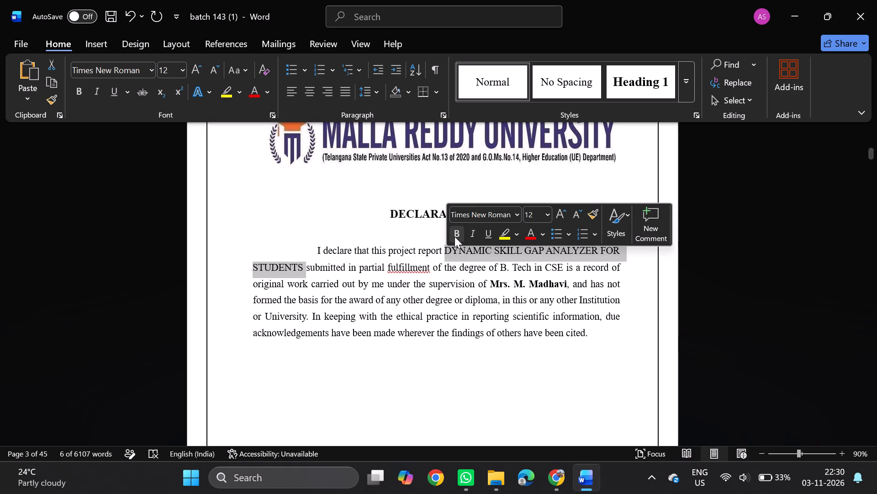
{"action": "left_click", "coordinate": [460, 231]}
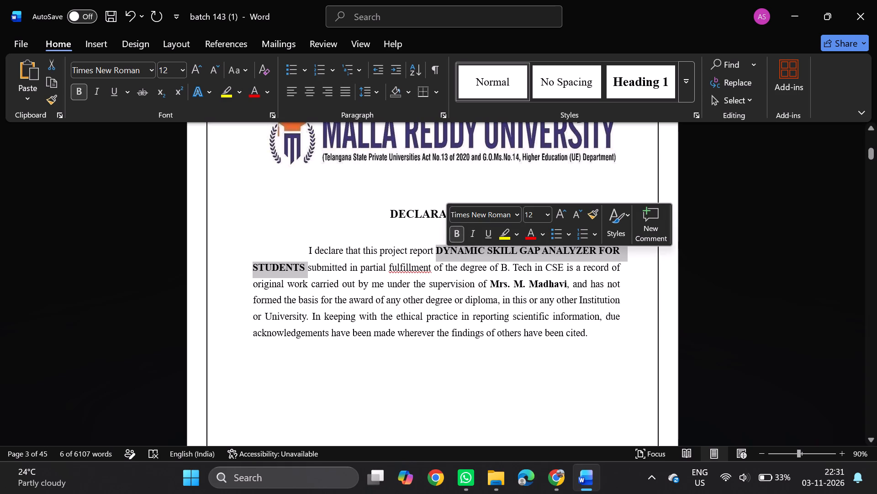
Apply justified alignment to the whole declaration text, from "I declare" to "have been cited.".
{"action": "left_click_drag", "start_coordinate": [305, 241], "coordinate": [369, 264]}
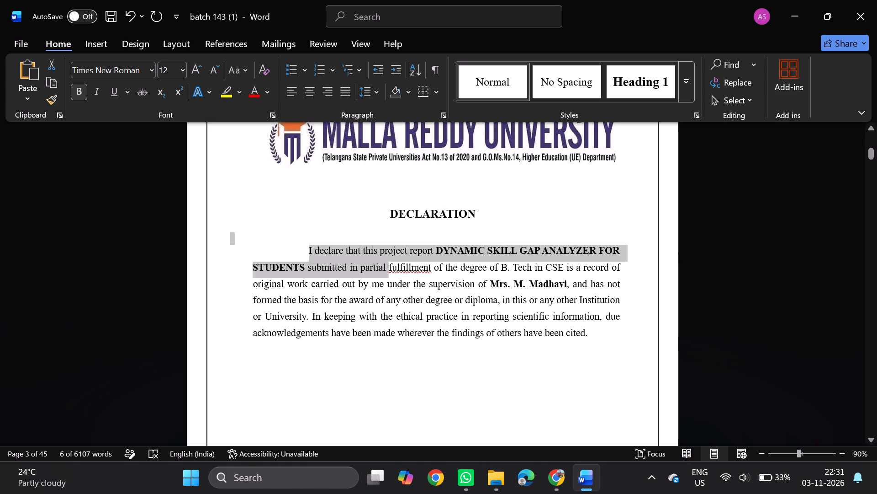
{"action": "left_click_drag", "start_coordinate": [369, 264], "coordinate": [601, 341]}
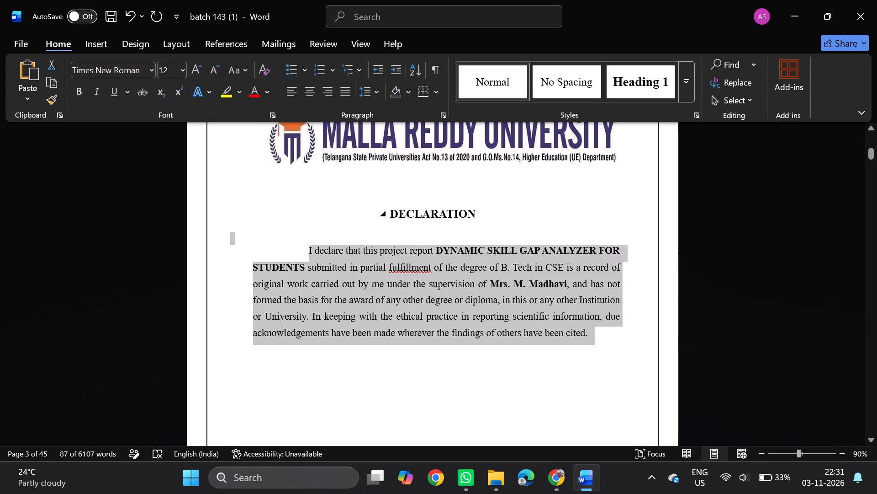
{"action": "left_click", "coordinate": [347, 91]}
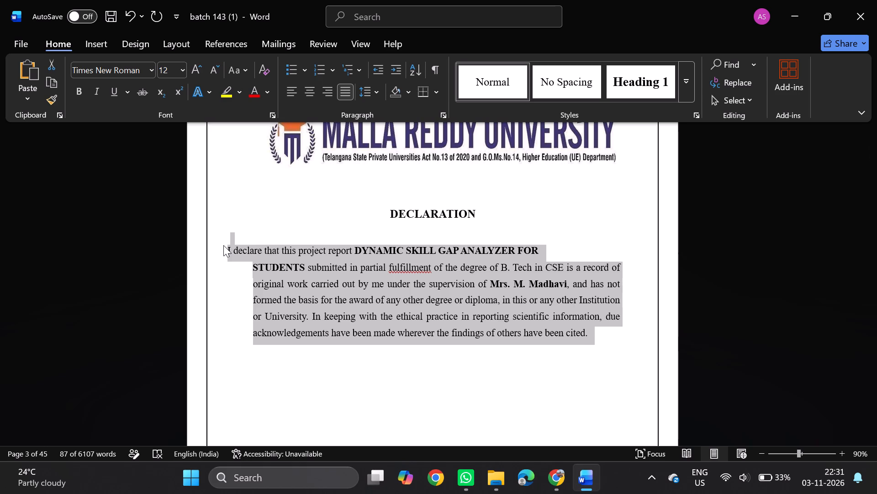
Indent the declaration's opening line with 11 spaces before "I declare".
{"action": "left_click", "coordinate": [224, 247]}
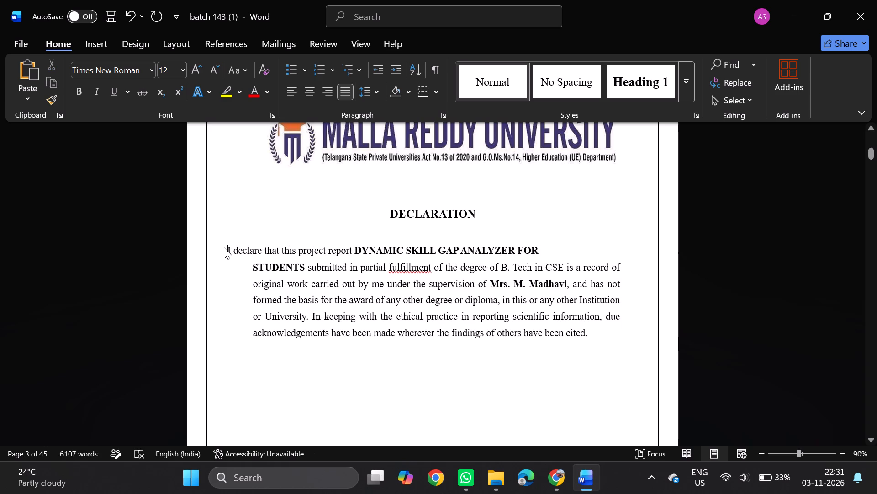
{"action": "left_click", "coordinate": [224, 247]}
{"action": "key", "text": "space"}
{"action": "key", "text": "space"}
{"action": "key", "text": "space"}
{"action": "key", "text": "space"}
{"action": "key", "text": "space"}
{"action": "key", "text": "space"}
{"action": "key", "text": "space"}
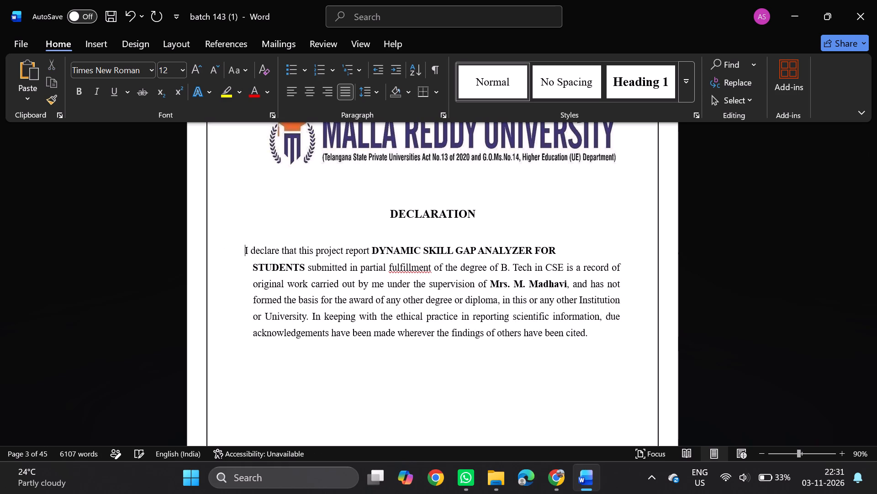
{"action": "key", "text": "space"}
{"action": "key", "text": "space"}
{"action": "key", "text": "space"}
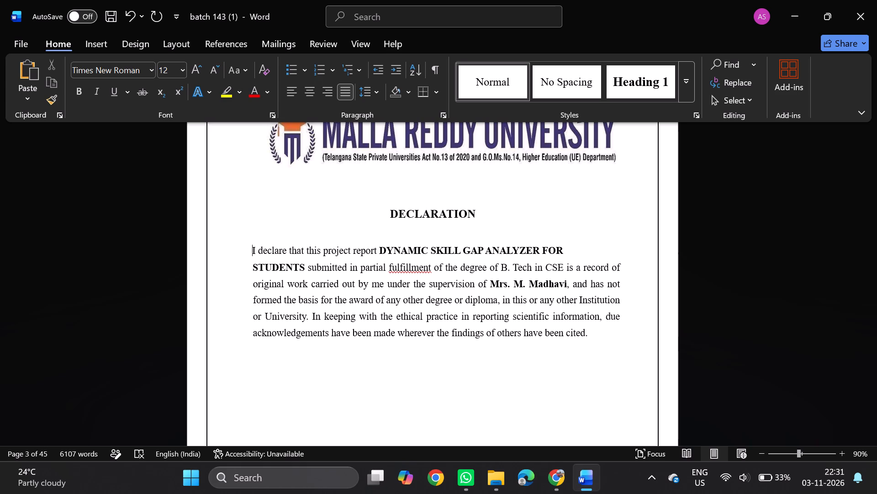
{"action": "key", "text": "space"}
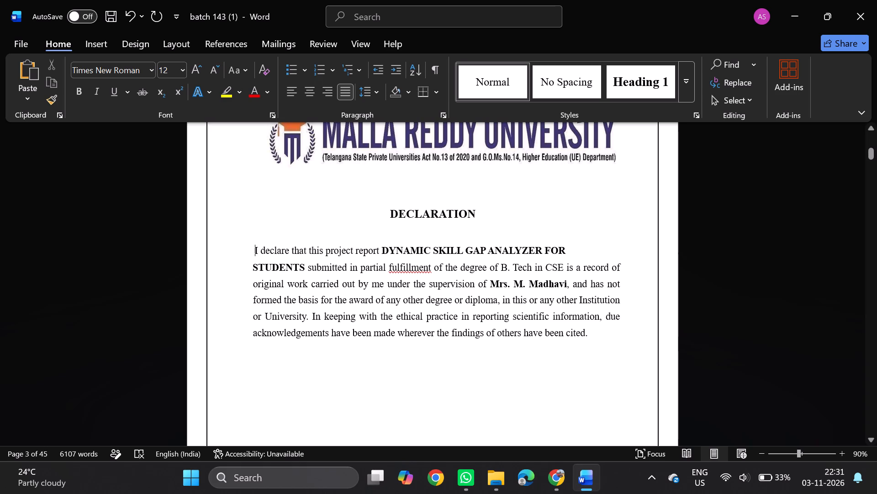
Join the declaration line starting with "STUDENTS" to the end of the line above so the text forms one paragraph.
{"action": "left_click", "coordinate": [252, 265]}
{"action": "key", "text": "BackSpace"}
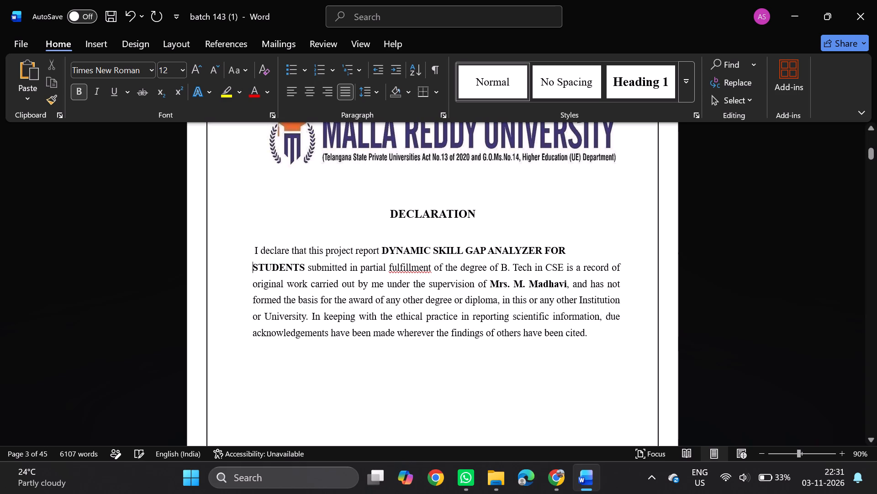
{"action": "key", "text": "BackSpace"}
{"action": "key", "text": "BackSpace"}
{"action": "key", "text": "BackSpace"}
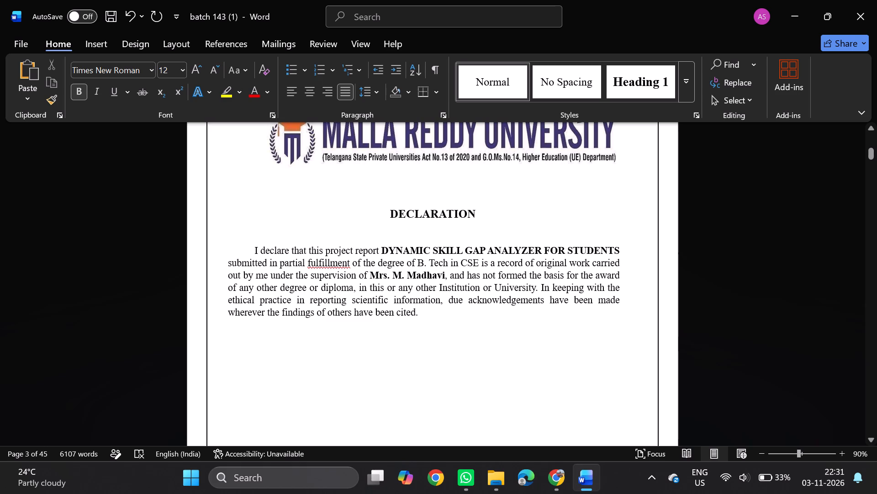
Switch the whole declaration paragraph to left alignment and back to justified.
{"action": "left_click_drag", "start_coordinate": [244, 252], "coordinate": [430, 318]}
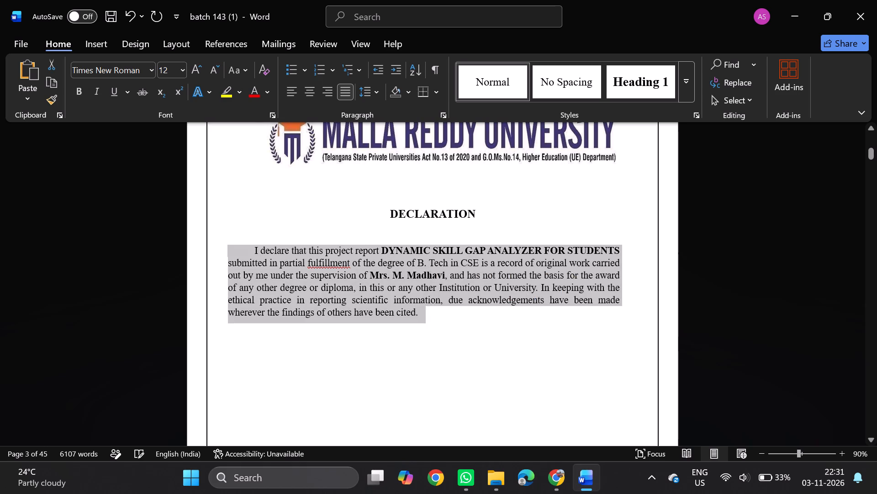
{"action": "left_click", "coordinate": [347, 89]}
{"action": "left_click", "coordinate": [347, 89]}
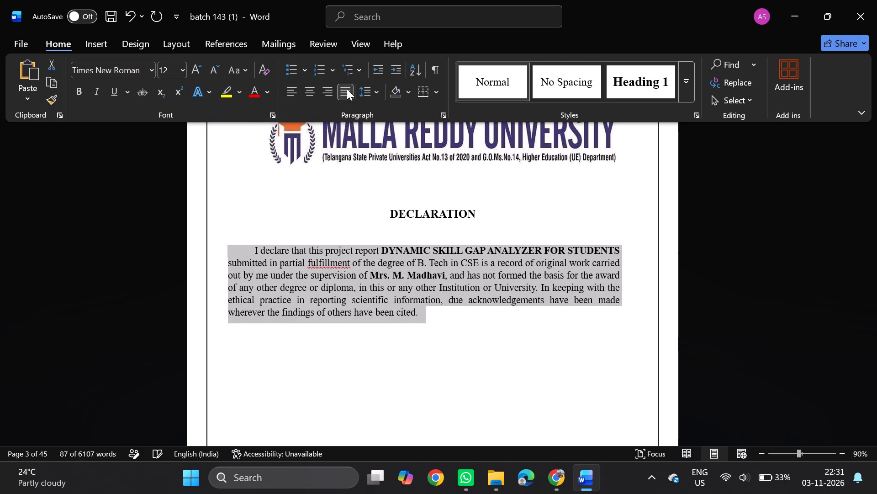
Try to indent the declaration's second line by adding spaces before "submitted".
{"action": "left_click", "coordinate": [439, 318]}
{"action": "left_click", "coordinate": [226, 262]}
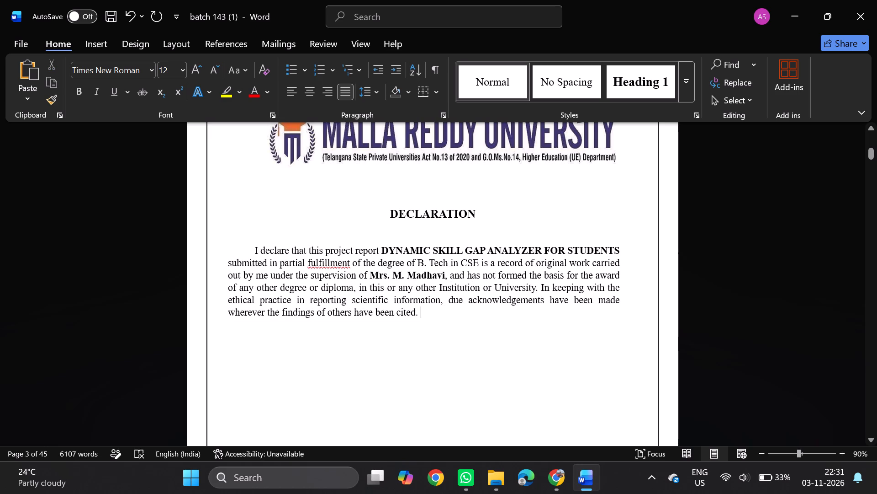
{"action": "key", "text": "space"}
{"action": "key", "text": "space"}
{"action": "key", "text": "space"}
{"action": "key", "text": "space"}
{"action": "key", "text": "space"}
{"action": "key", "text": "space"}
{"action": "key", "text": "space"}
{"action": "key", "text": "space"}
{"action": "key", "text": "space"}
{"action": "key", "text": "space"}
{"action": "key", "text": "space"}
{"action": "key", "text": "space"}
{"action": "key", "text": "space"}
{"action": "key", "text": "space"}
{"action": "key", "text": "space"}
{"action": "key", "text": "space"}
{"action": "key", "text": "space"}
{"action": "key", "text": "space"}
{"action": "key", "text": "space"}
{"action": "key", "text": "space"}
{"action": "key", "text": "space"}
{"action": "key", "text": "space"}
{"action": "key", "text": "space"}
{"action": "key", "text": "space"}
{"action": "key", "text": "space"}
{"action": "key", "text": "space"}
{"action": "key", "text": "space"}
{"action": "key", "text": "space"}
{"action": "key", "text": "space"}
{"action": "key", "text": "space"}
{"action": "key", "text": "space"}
Undo the spaces added before "submitted" and the declaration paragraph's last return to justified alignment.
{"action": "key", "text": "ctrl+z"}
{"action": "key", "text": "ctrl+z"}
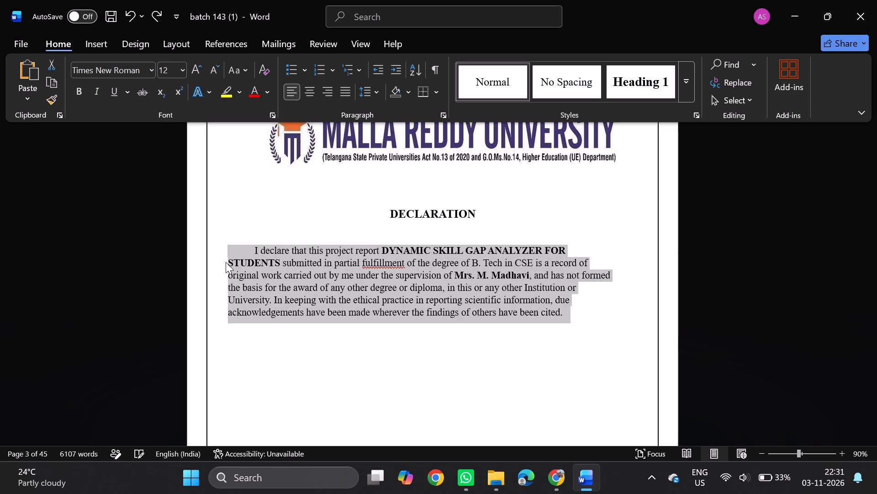
Undo the recent changes to the declaration paragraph back to its justified layout with the lines from "STUDENTS" onward indented.
{"action": "key", "text": "ctrl+z"}
{"action": "key", "text": "ctrl+z"}
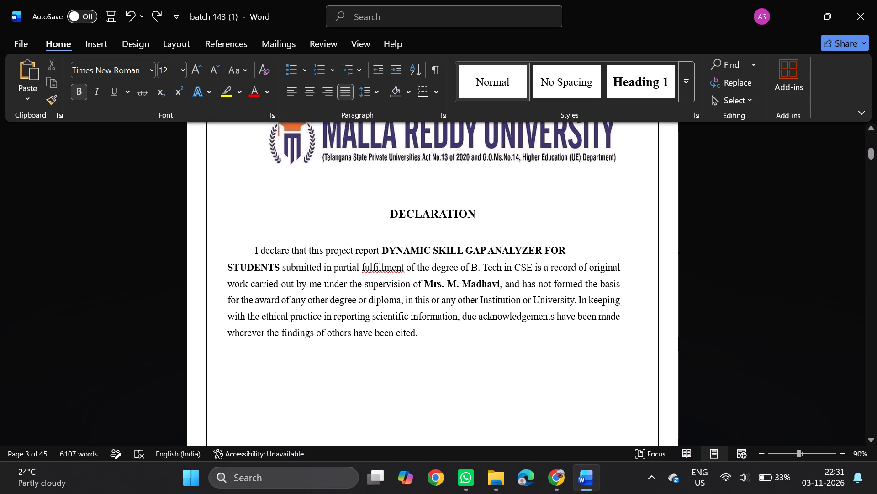
{"action": "key", "text": "ctrl+z"}
{"action": "key", "text": "ctrl+z"}
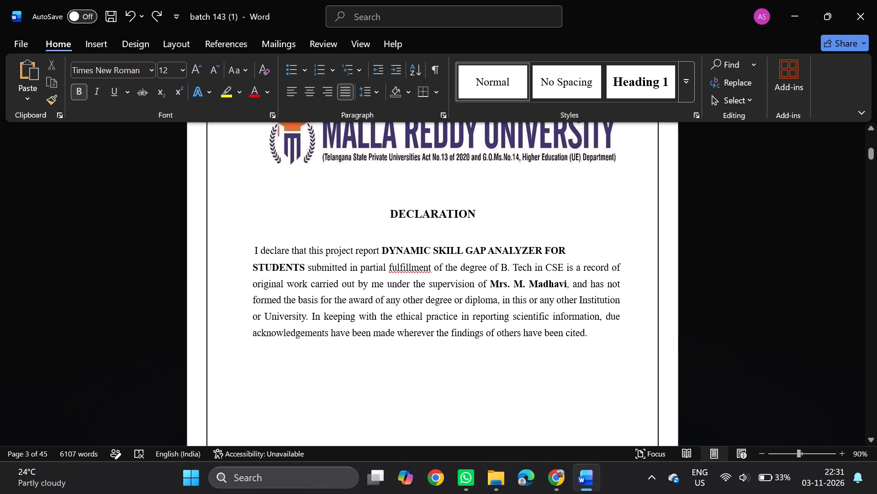
{"action": "left_click", "coordinate": [586, 247]}
{"action": "left_click", "coordinate": [597, 326]}
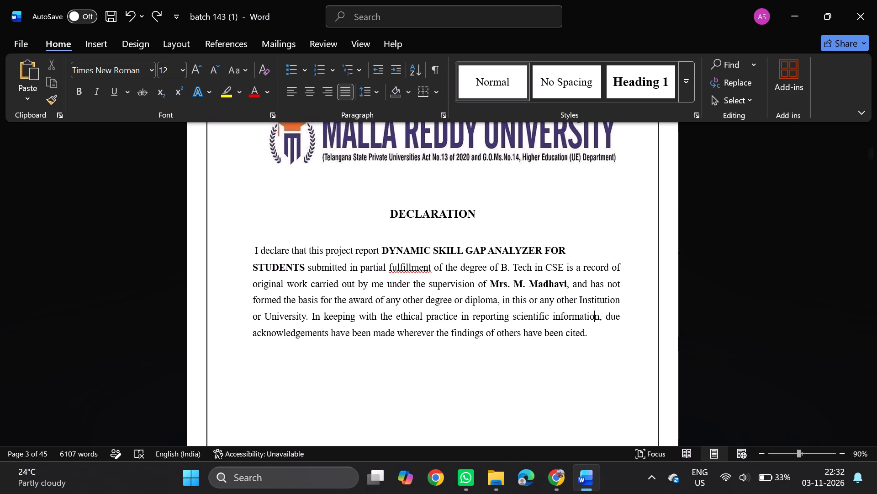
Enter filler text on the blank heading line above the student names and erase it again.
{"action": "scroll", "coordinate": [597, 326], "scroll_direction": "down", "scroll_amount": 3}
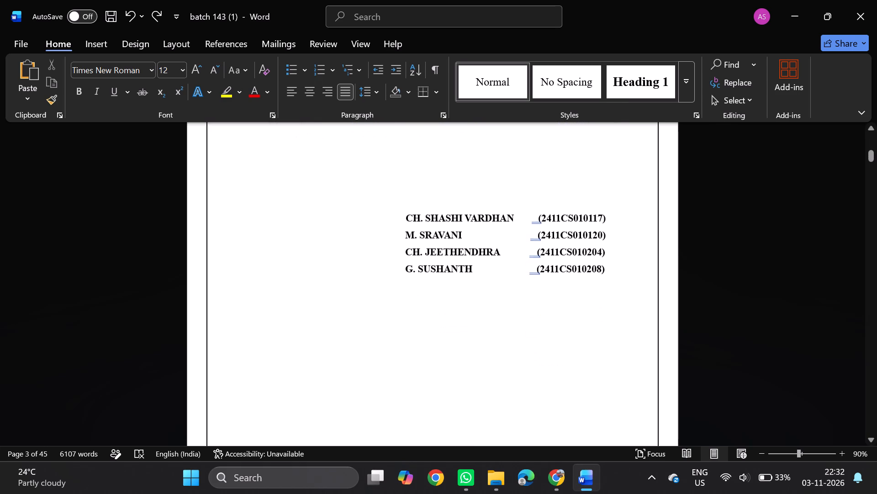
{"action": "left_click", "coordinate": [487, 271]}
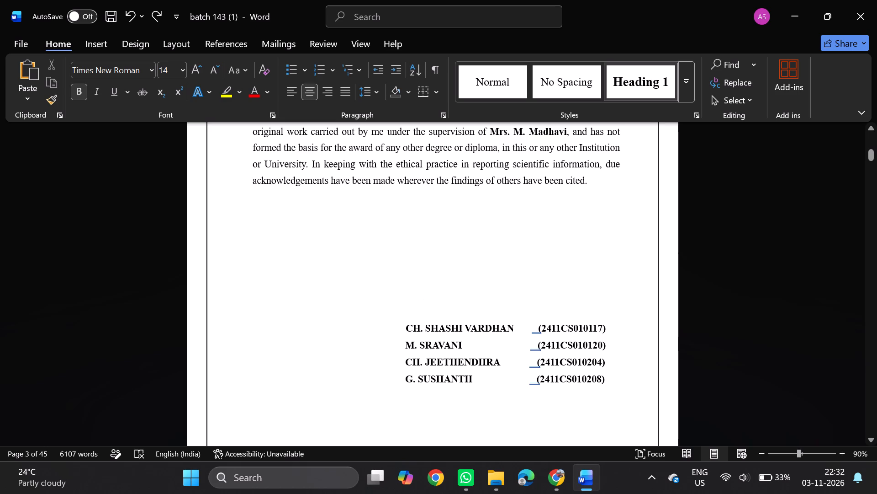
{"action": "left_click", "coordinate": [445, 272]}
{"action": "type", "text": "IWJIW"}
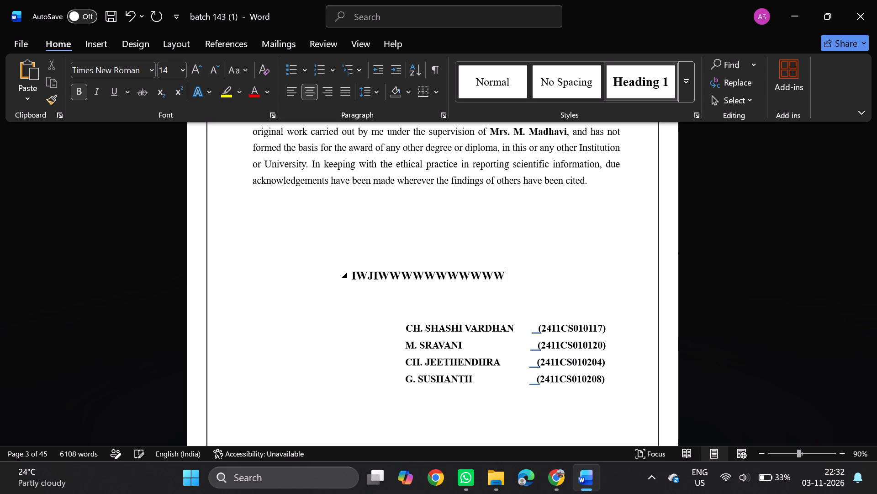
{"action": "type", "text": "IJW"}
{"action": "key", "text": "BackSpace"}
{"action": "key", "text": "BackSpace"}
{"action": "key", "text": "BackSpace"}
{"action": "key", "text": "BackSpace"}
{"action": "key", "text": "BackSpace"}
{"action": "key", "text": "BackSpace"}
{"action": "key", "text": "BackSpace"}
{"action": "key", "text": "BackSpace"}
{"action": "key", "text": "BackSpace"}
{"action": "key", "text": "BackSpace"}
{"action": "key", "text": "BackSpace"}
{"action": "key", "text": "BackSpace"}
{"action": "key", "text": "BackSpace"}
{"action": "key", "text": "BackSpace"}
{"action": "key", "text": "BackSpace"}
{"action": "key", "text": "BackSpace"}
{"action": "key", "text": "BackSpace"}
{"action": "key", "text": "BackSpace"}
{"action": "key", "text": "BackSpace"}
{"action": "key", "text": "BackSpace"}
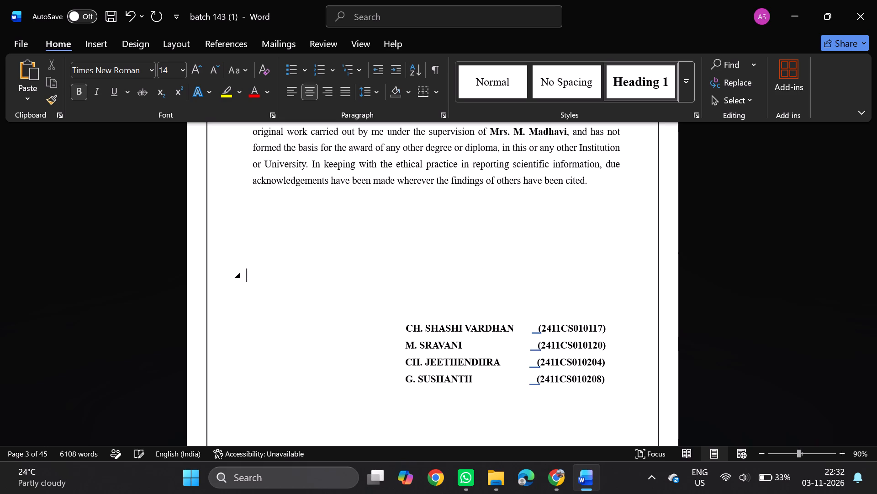
Remove one blank line from the gap between the declaration text and the student names.
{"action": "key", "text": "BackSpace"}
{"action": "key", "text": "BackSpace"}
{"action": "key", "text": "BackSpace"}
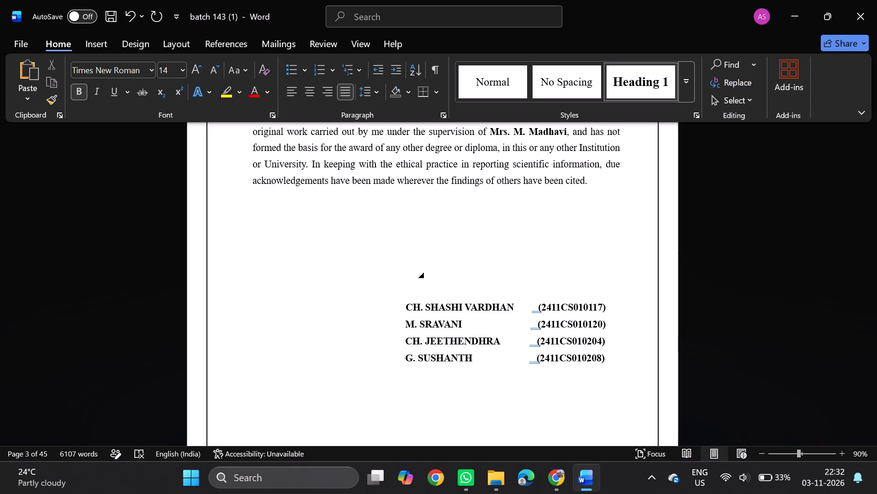
Copy the first student's name and roll number line and paste it on the blank line above the list.
{"action": "left_click", "coordinate": [460, 274]}
{"action": "left_click_drag", "start_coordinate": [405, 304], "coordinate": [525, 313]}
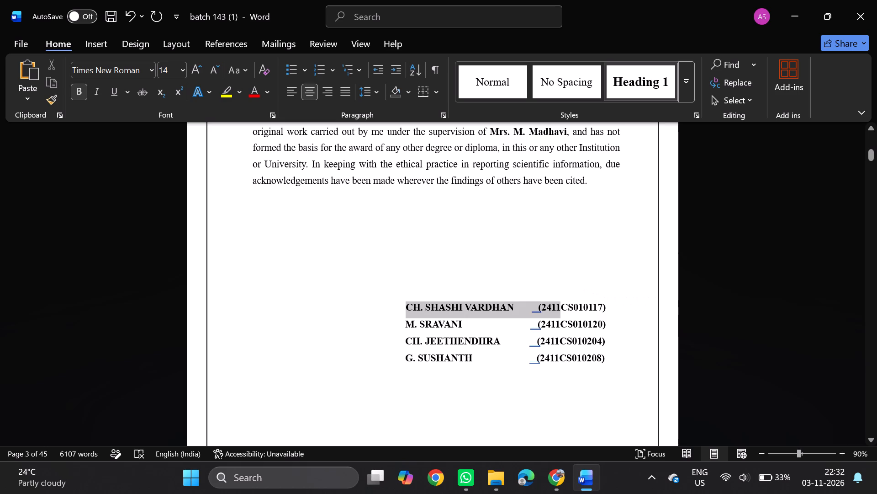
{"action": "left_click_drag", "start_coordinate": [525, 313], "coordinate": [608, 306]}
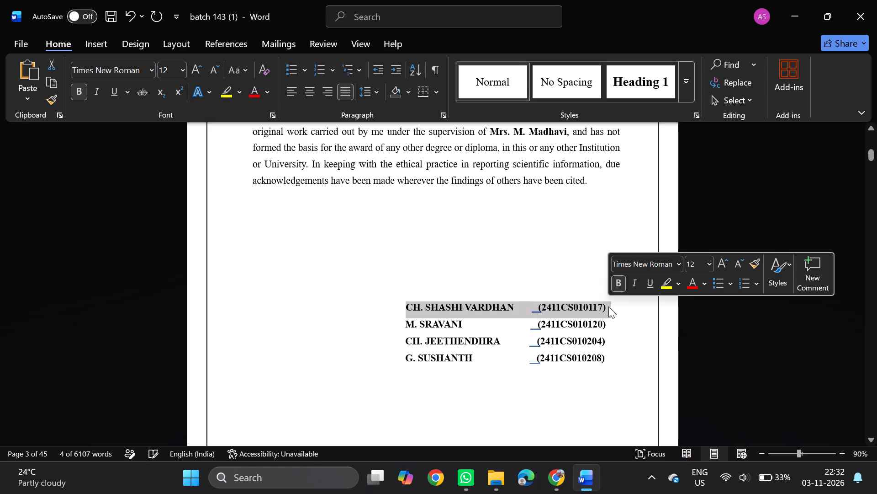
{"action": "key", "text": "ctrl+c"}
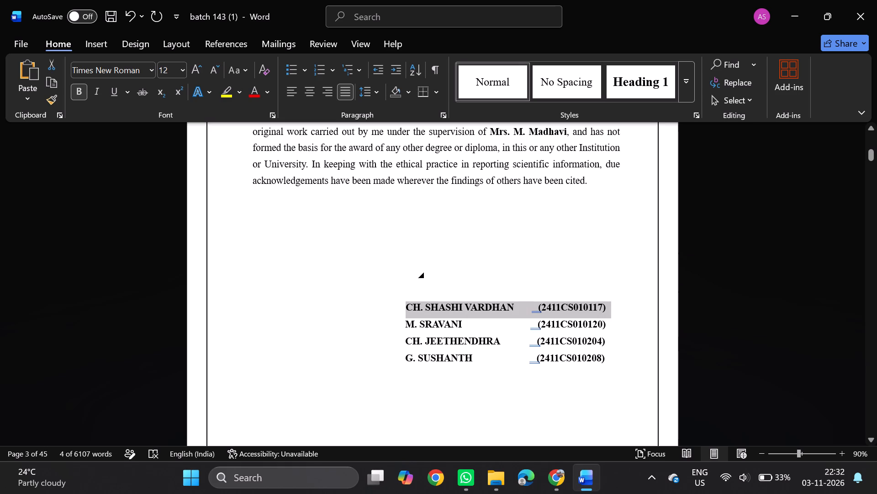
{"action": "left_click", "coordinate": [524, 271]}
{"action": "key", "text": "ctrl+v"}
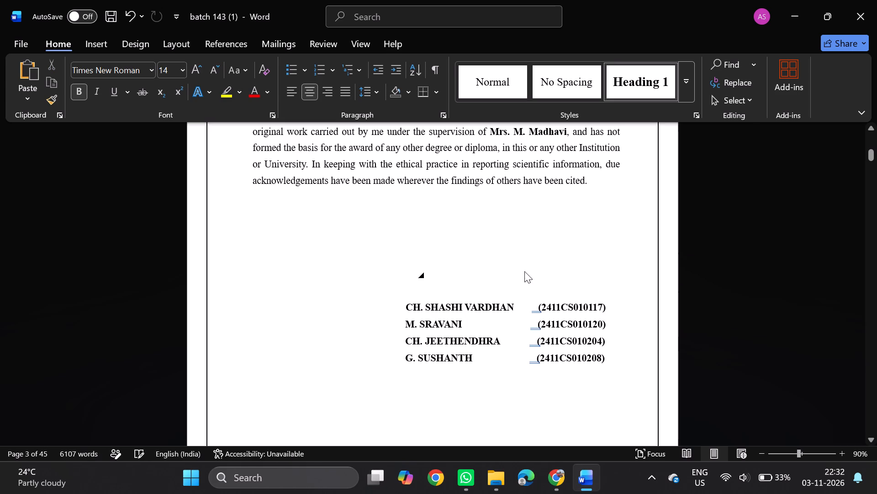
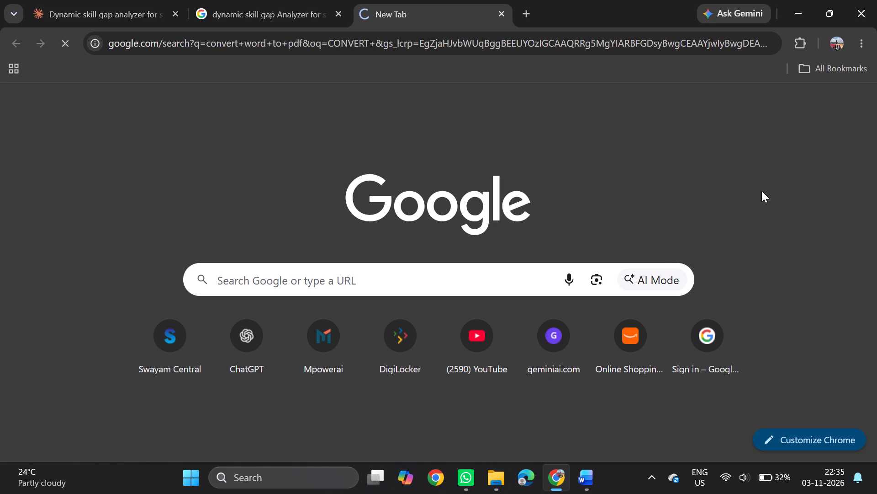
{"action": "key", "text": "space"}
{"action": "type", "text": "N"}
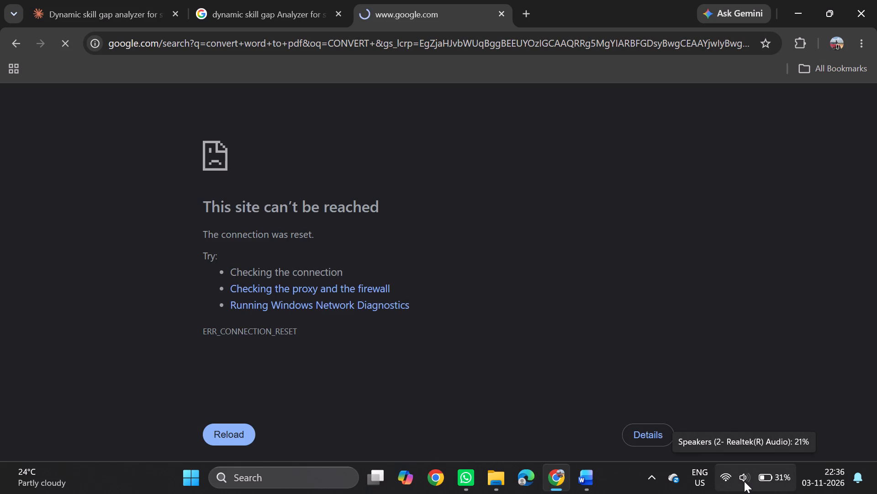
Check the network connection and reload the failed "convert word to pdf" search page until its results load.
{"action": "scroll", "coordinate": [738, 464], "scroll_direction": "down", "scroll_amount": 1}
{"action": "left_click", "coordinate": [729, 477]}
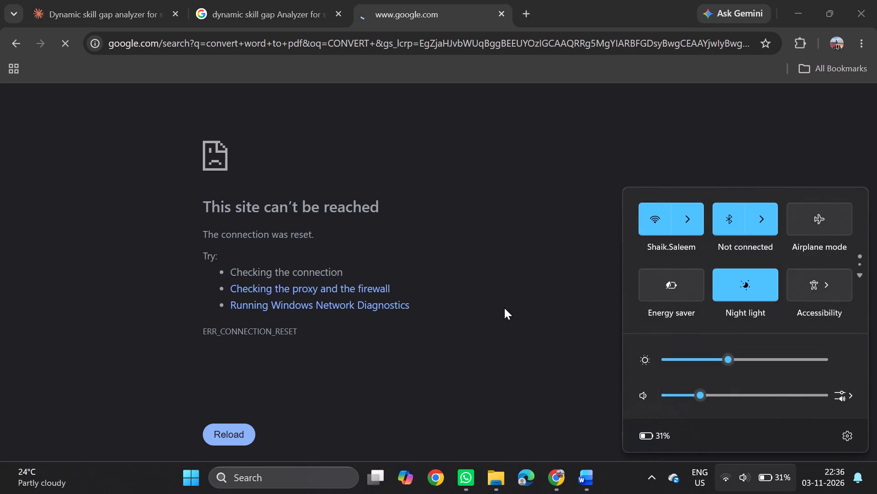
{"action": "left_click", "coordinate": [221, 435]}
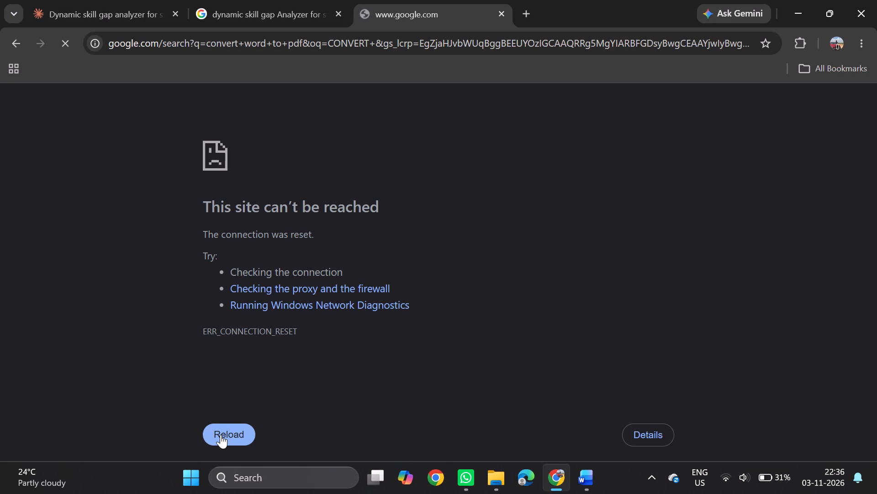
{"action": "left_click", "coordinate": [221, 435]}
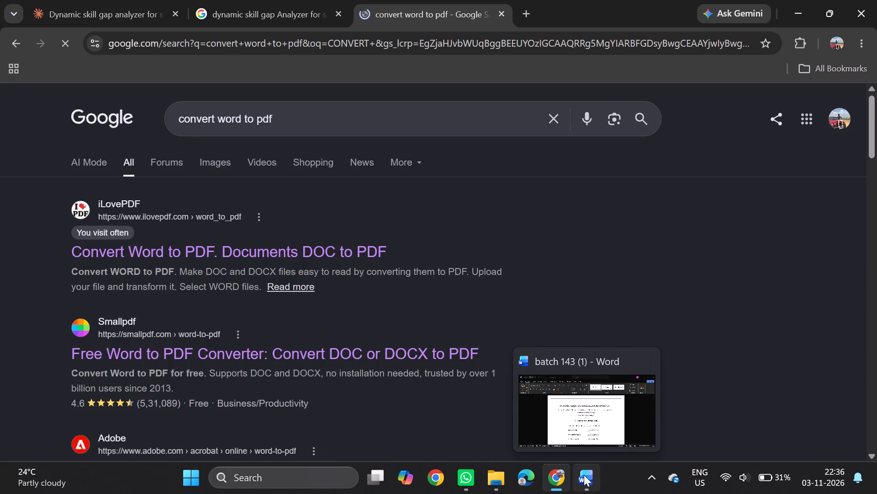
Open iLovePDF's Word to PDF converter from the search results, load "batch 143 (1)" from Downloads and convert it to PDF.
{"action": "left_click", "coordinate": [333, 256]}
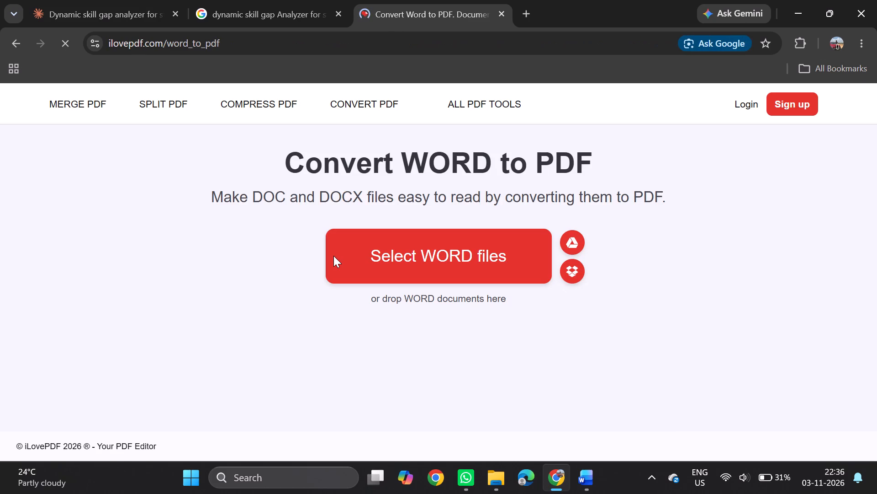
{"action": "left_click", "coordinate": [386, 257]}
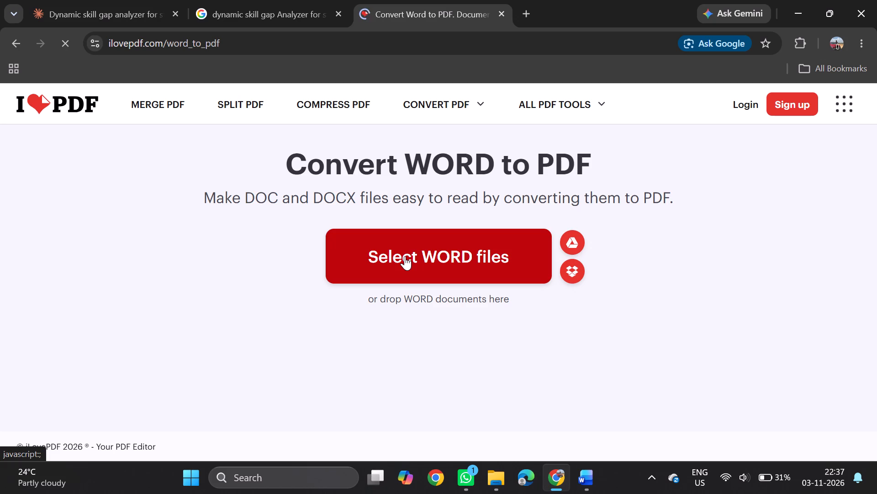
{"action": "left_click", "coordinate": [404, 256]}
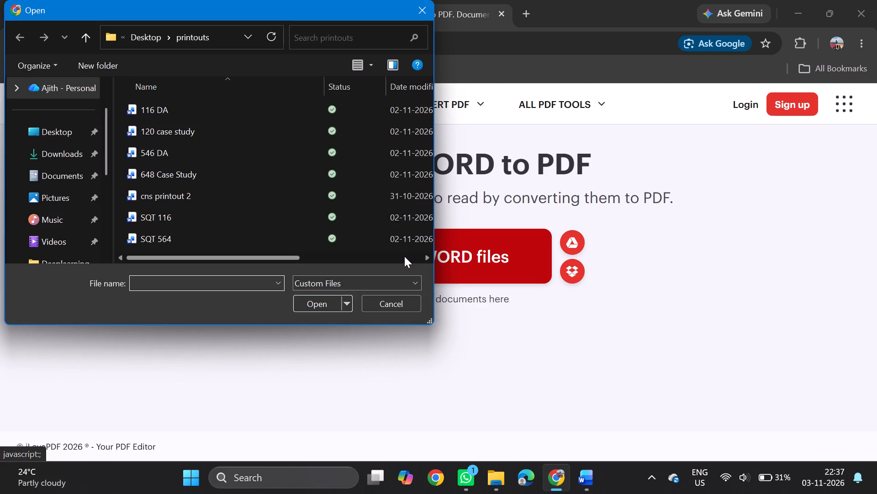
{"action": "left_click", "coordinate": [66, 161]}
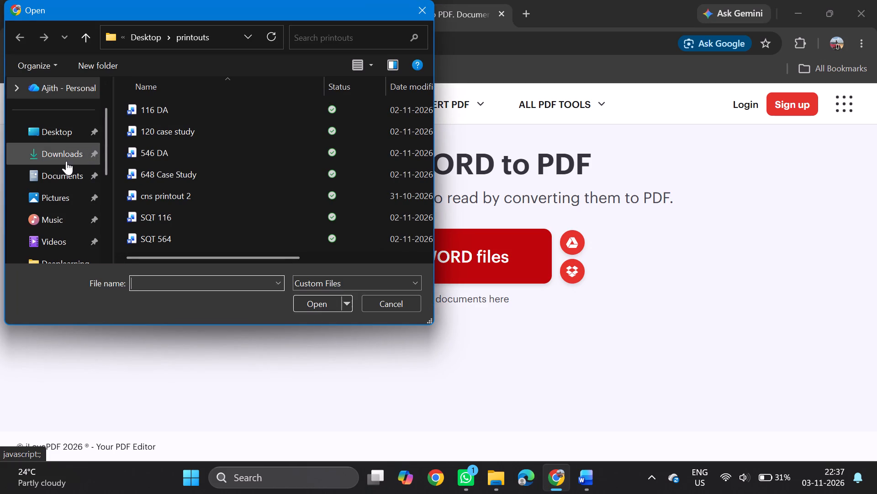
{"action": "left_click", "coordinate": [162, 123]}
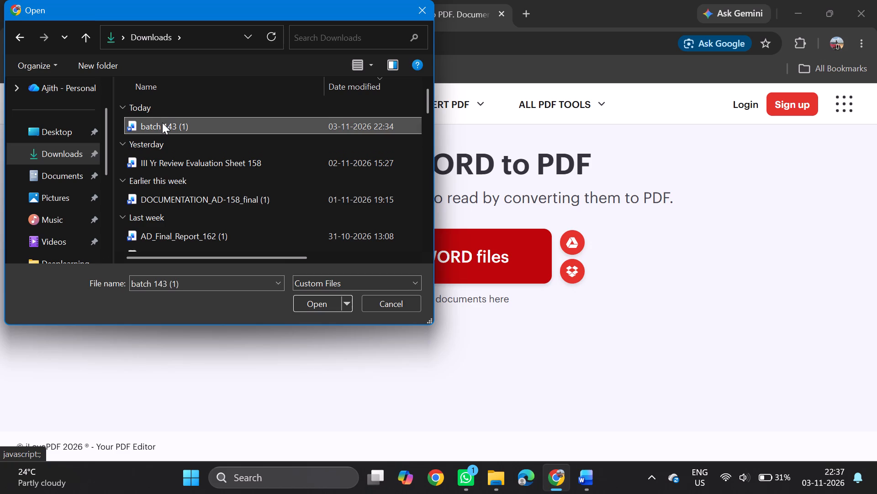
{"action": "left_click", "coordinate": [307, 305]}
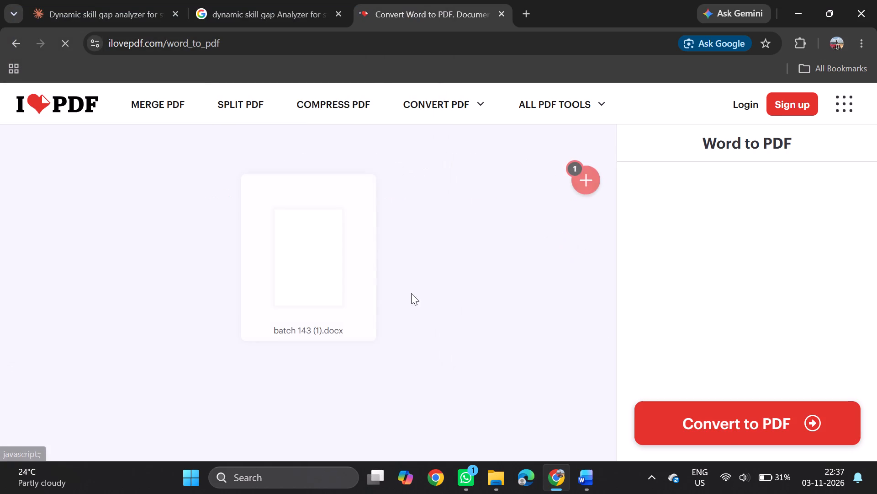
{"action": "left_click", "coordinate": [727, 430]}
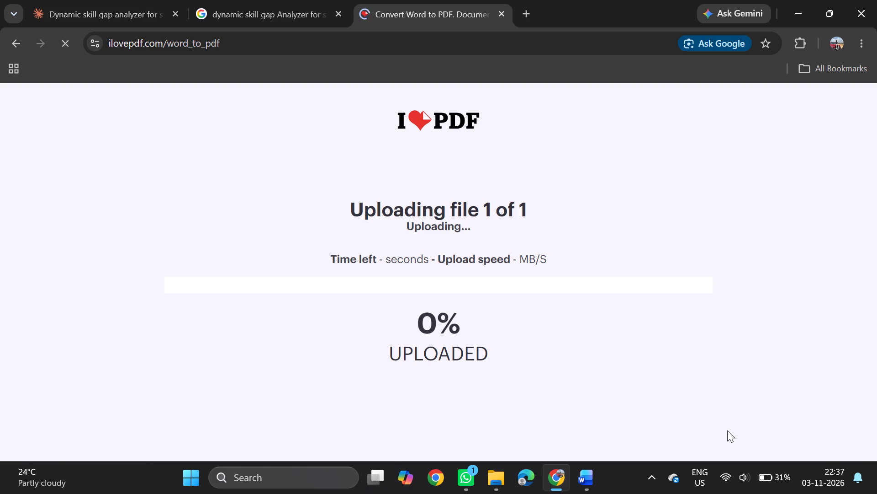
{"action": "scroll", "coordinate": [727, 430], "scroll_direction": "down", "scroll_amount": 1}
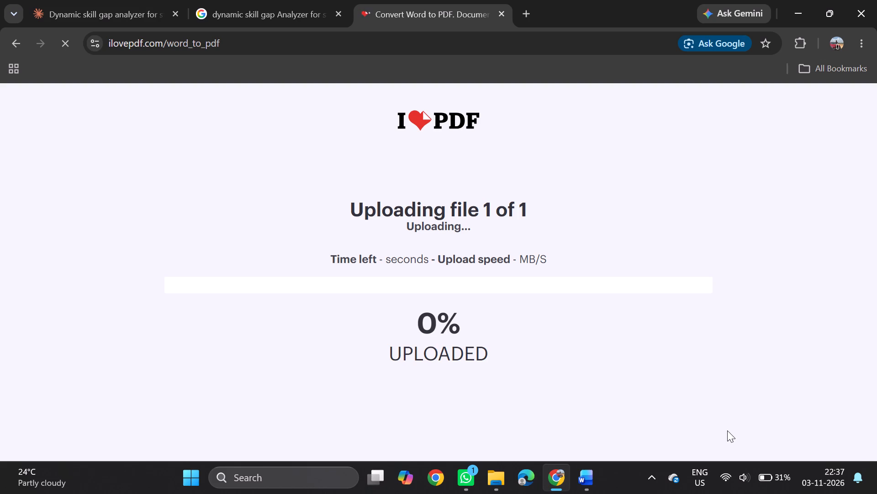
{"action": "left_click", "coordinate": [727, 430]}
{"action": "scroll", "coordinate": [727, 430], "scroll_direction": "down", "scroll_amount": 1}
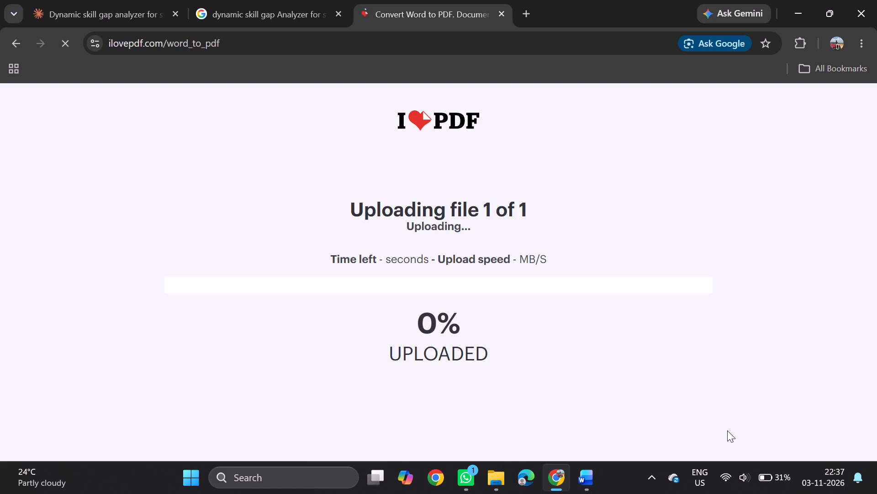
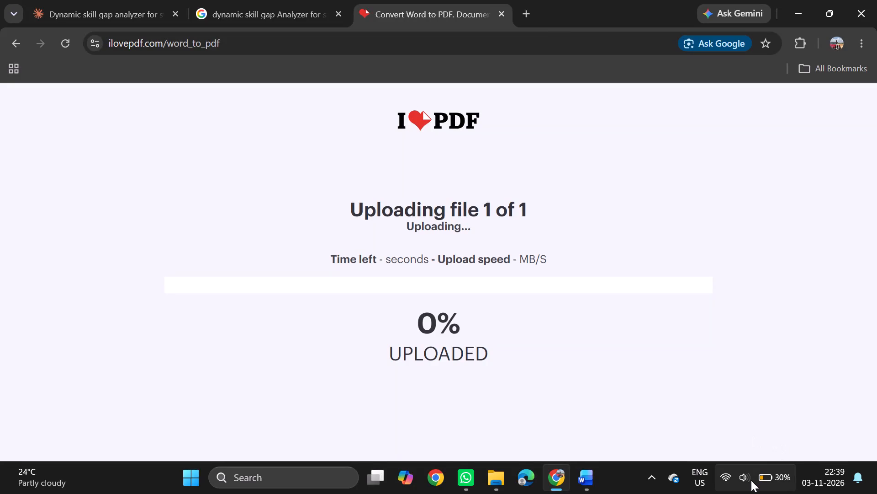
Switch the computer's Wi-Fi connection to the "Ne akka kurkurey" network, keeping automatic connection enabled.
{"action": "left_click", "coordinate": [751, 480]}
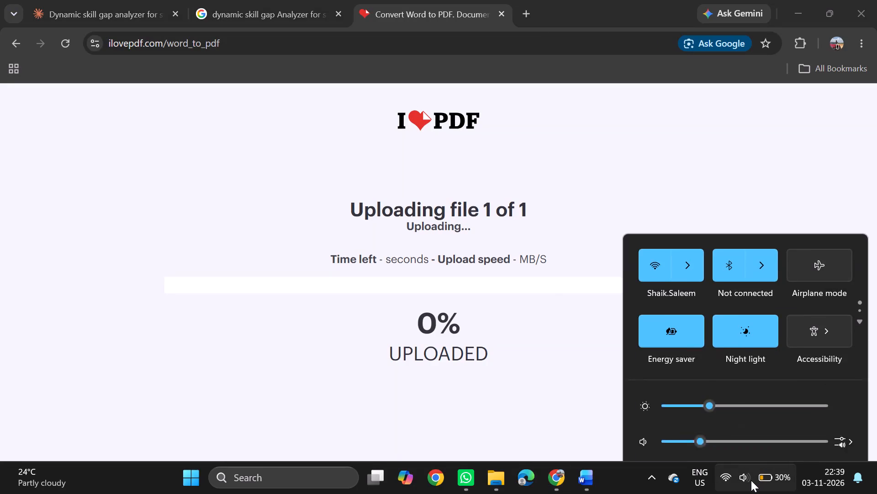
{"action": "left_click", "coordinate": [691, 216]}
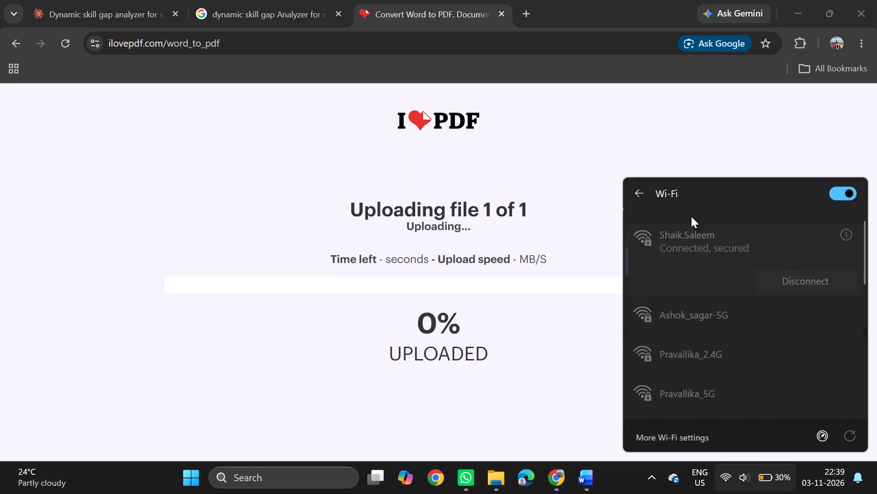
{"action": "left_click", "coordinate": [684, 311]}
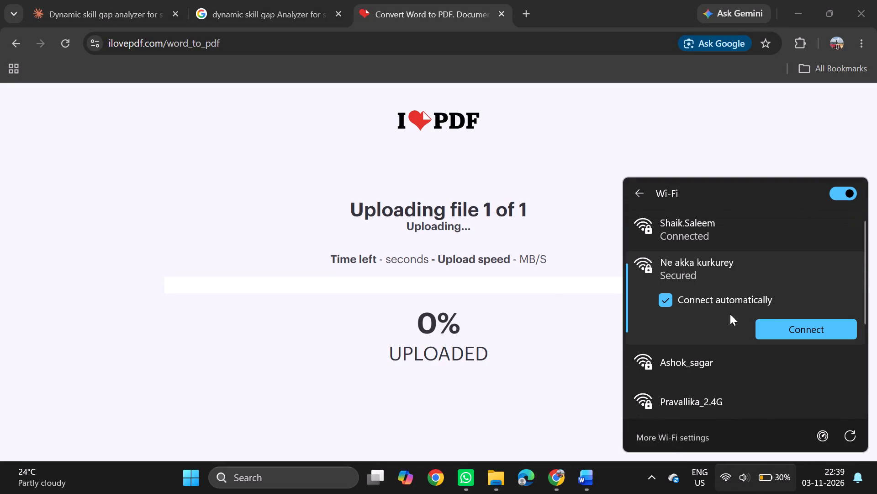
{"action": "left_click", "coordinate": [772, 318]}
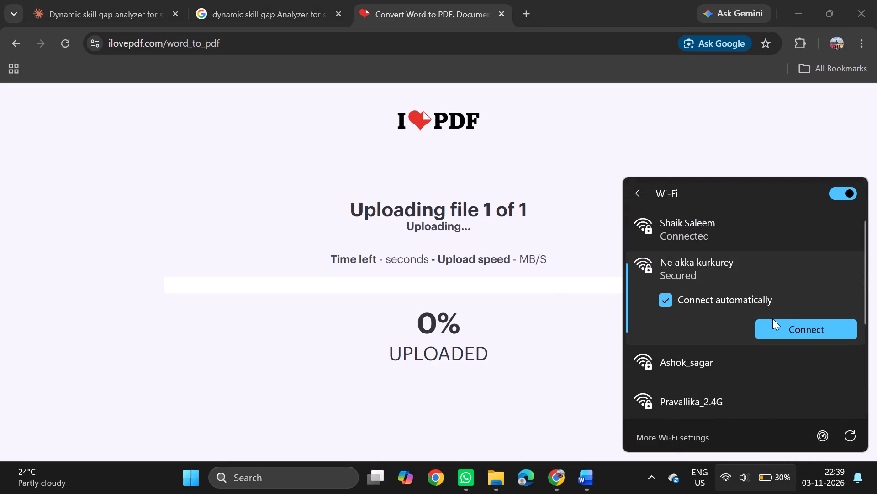
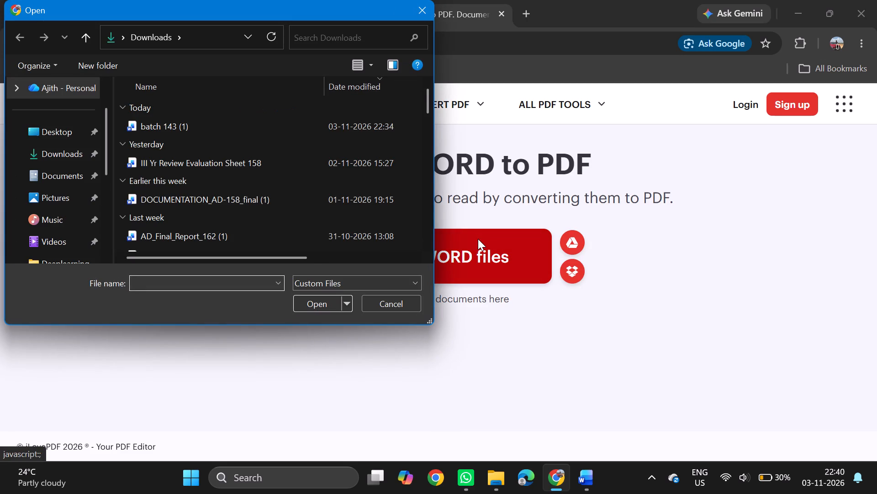
Load the "batch 143 (1)" Word document from Downloads into the Word to PDF converter and convert it to PDF.
{"action": "left_click", "coordinate": [224, 119]}
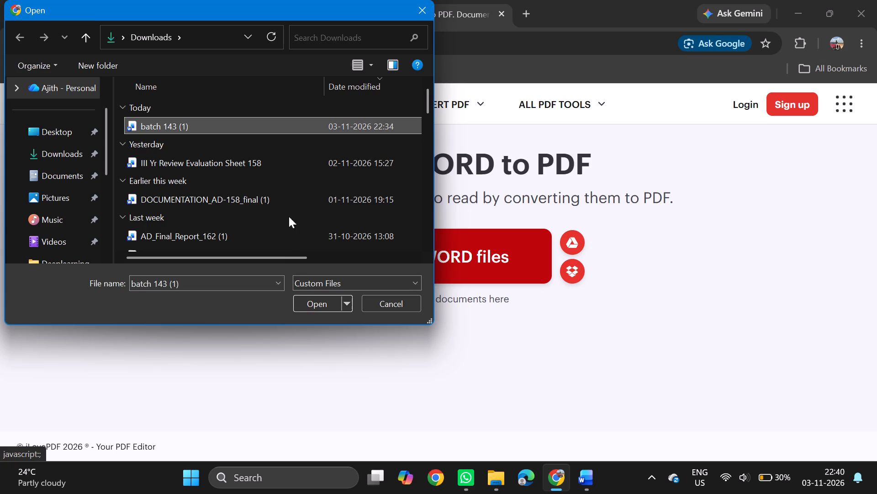
{"action": "left_click", "coordinate": [317, 307]}
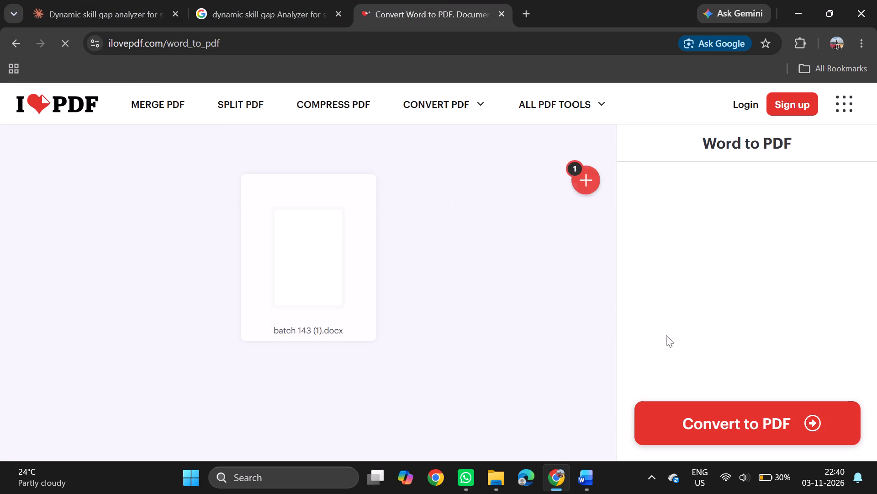
{"action": "left_click", "coordinate": [709, 415]}
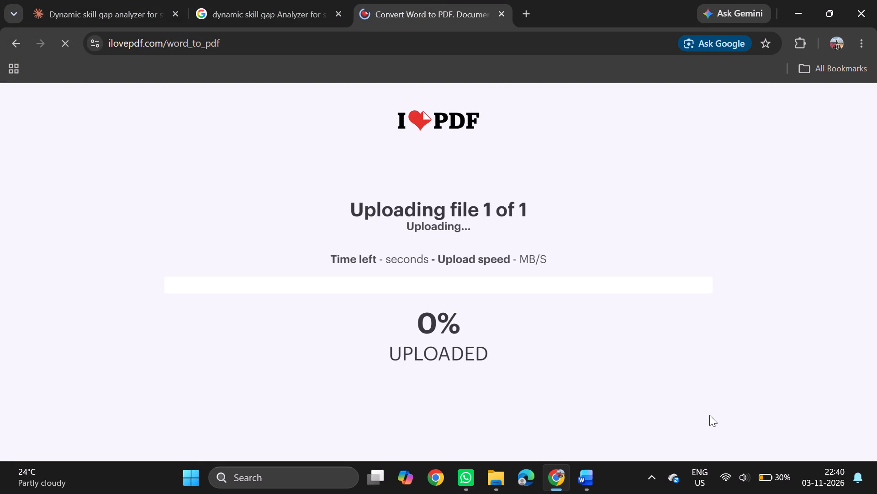
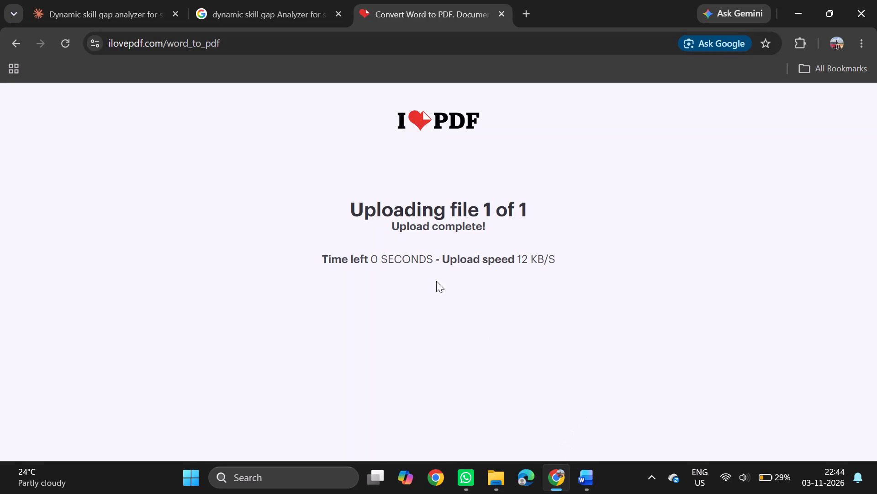
Reload the stalled Word to PDF page, add "batch 143 (1)" from Downloads again and start its conversion to PDF.
{"action": "left_click", "coordinate": [413, 264]}
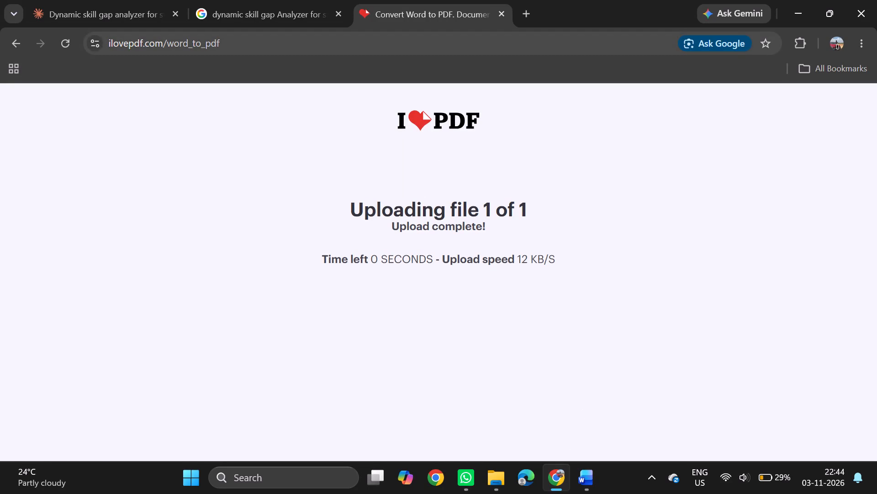
{"action": "left_click", "coordinate": [64, 46]}
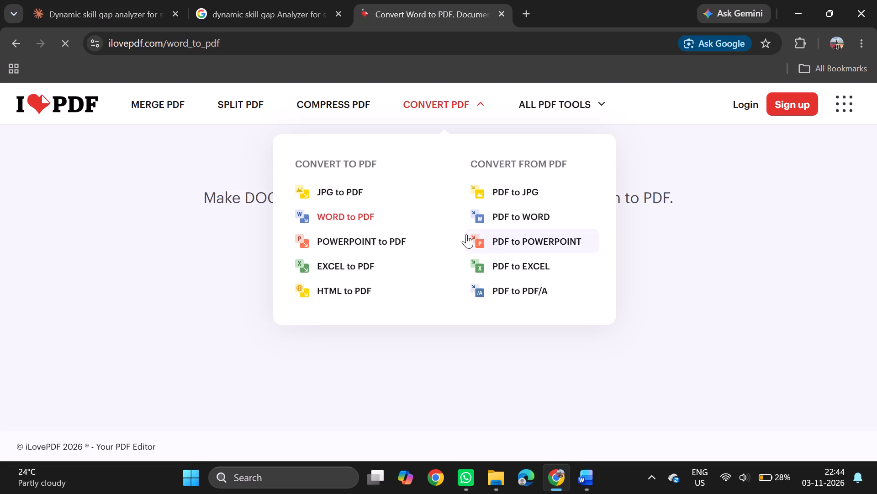
{"action": "left_click", "coordinate": [449, 262]}
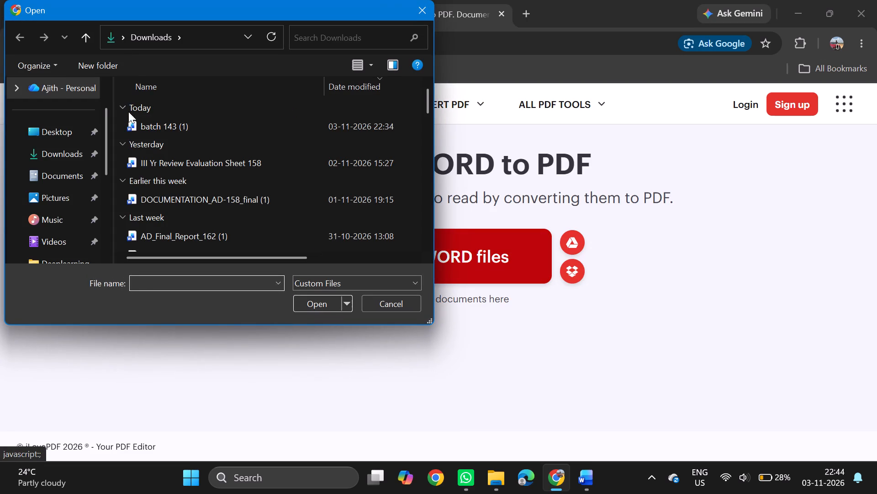
{"action": "left_click", "coordinate": [154, 121]}
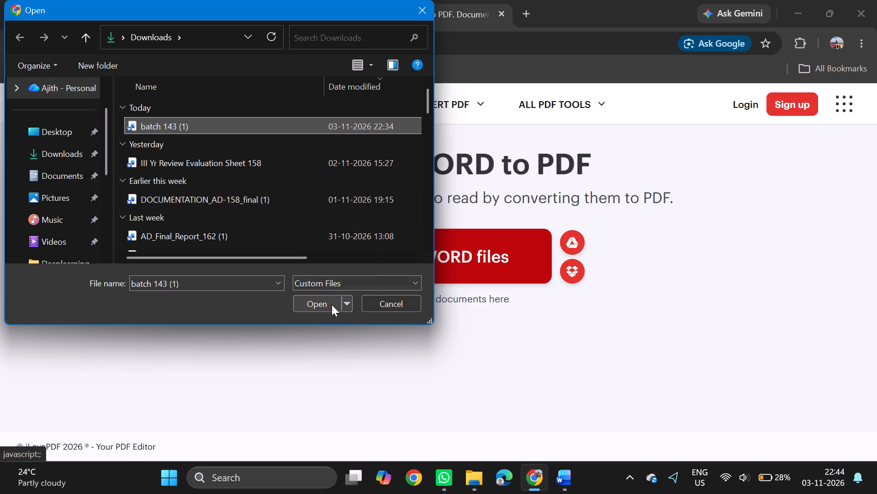
{"action": "left_click", "coordinate": [332, 305]}
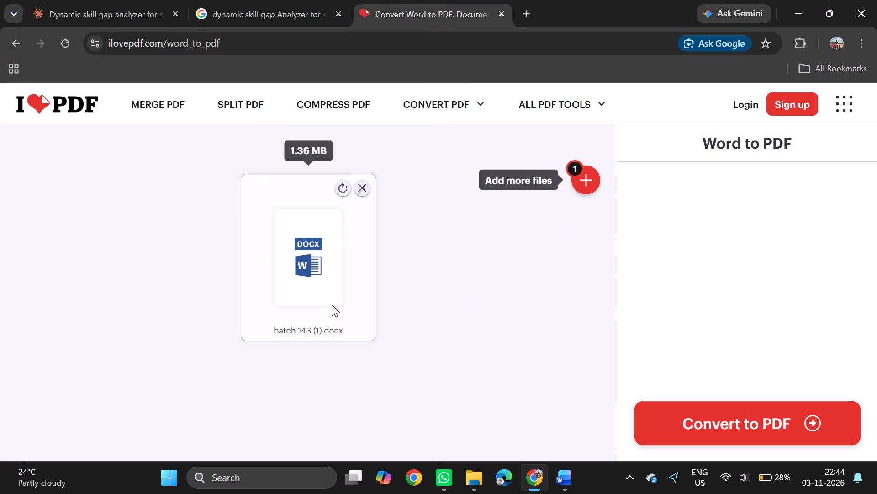
{"action": "left_click", "coordinate": [697, 419]}
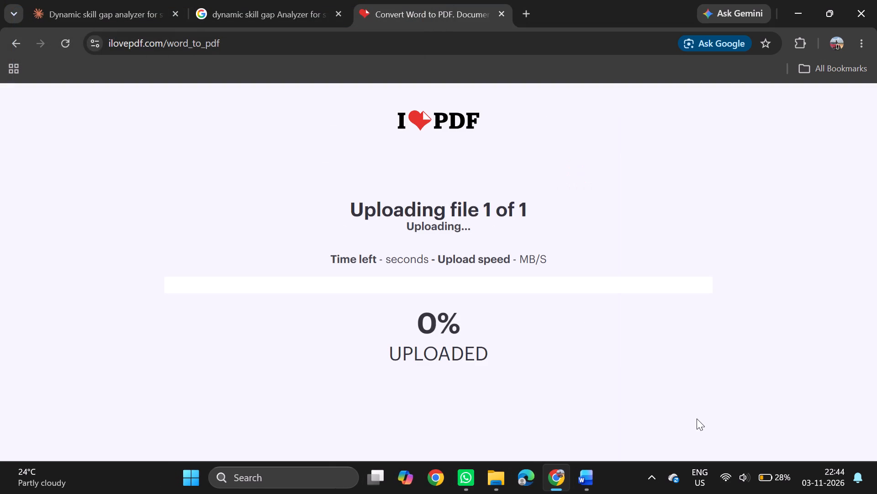
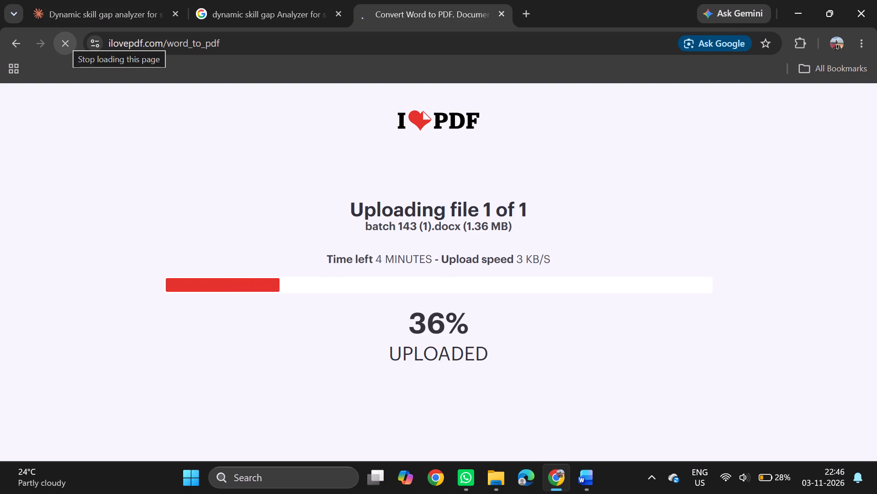
Open the Word file selection dialog on the reloaded Word to PDF converter page.
{"action": "left_click", "coordinate": [401, 253]}
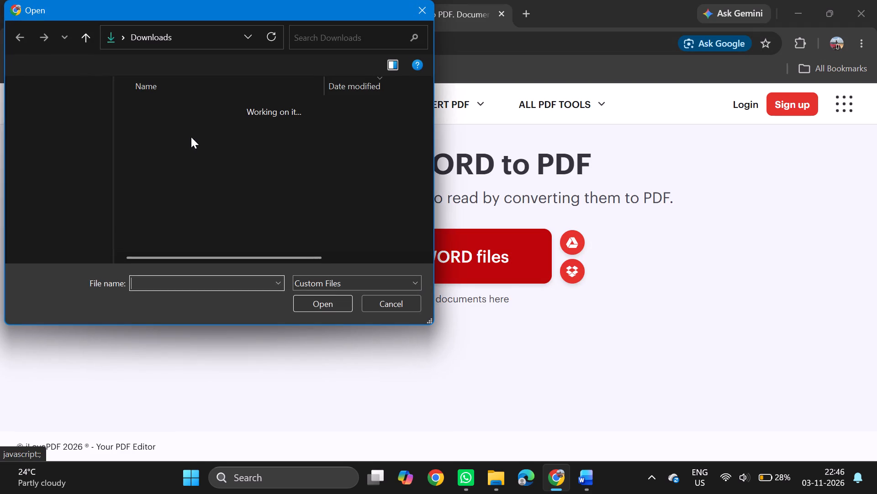
Add "batch 143 (1)" from Downloads, convert it to PDF and open the converted file for download.
{"action": "left_click", "coordinate": [190, 130]}
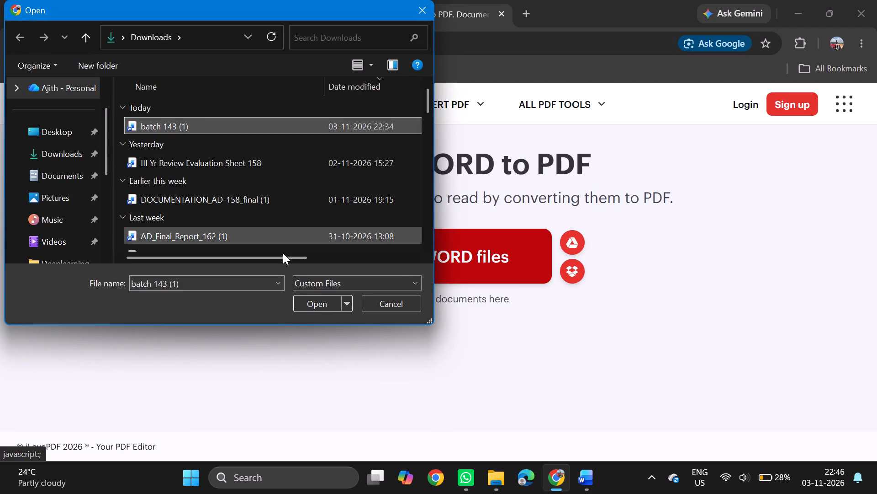
{"action": "left_click", "coordinate": [304, 294]}
{"action": "left_click", "coordinate": [309, 305]}
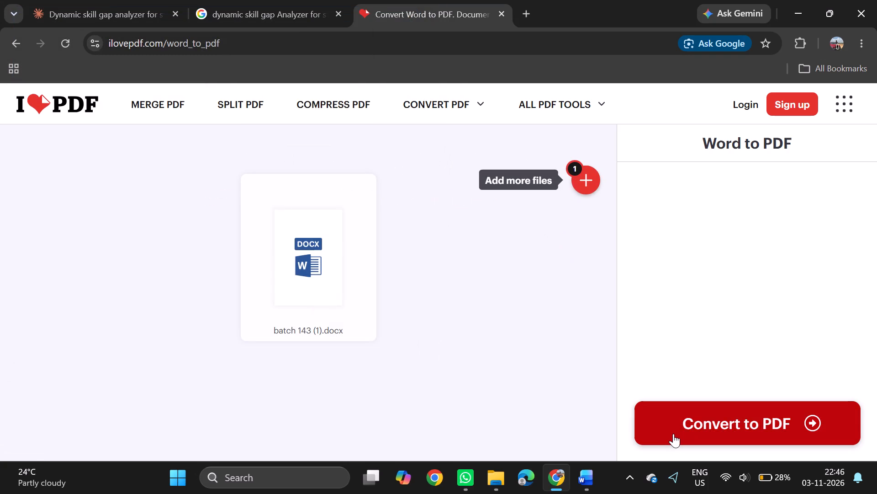
{"action": "left_click", "coordinate": [673, 434]}
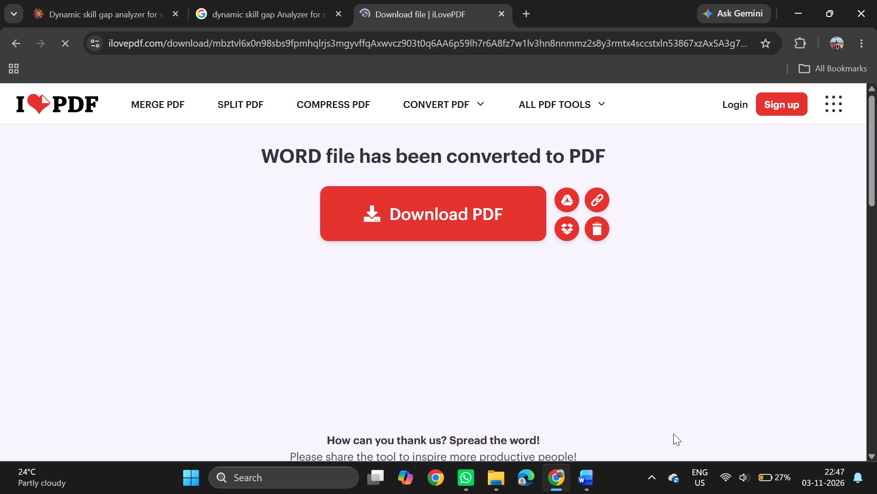
{"action": "left_click", "coordinate": [500, 209]}
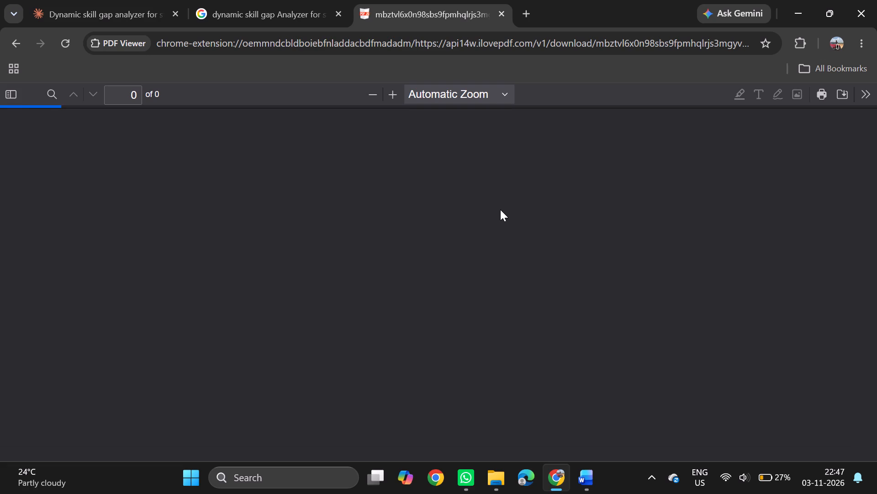
Examine the converted PDF's cover page, from the title and student list down to the university logo and year.
{"action": "scroll", "coordinate": [500, 209], "scroll_direction": "down", "scroll_amount": 1}
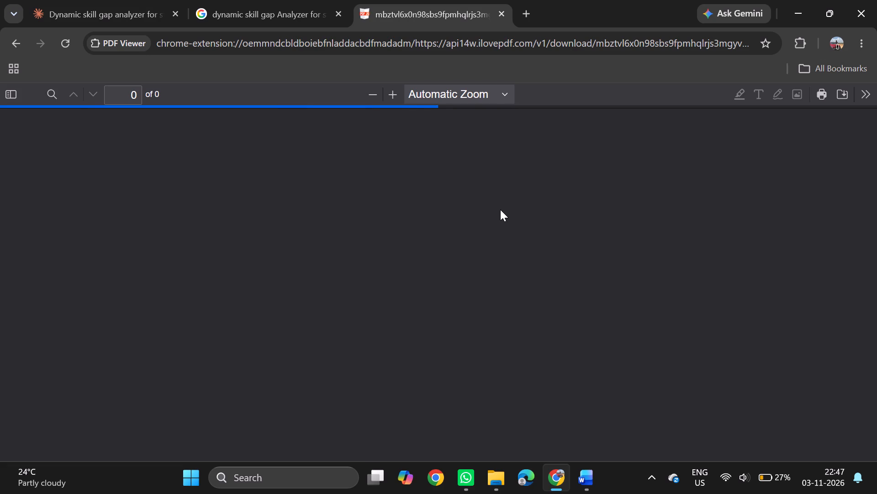
{"action": "scroll", "coordinate": [500, 209], "scroll_direction": "up", "scroll_amount": 2}
{"action": "scroll", "coordinate": [500, 209], "scroll_direction": "down", "scroll_amount": 1}
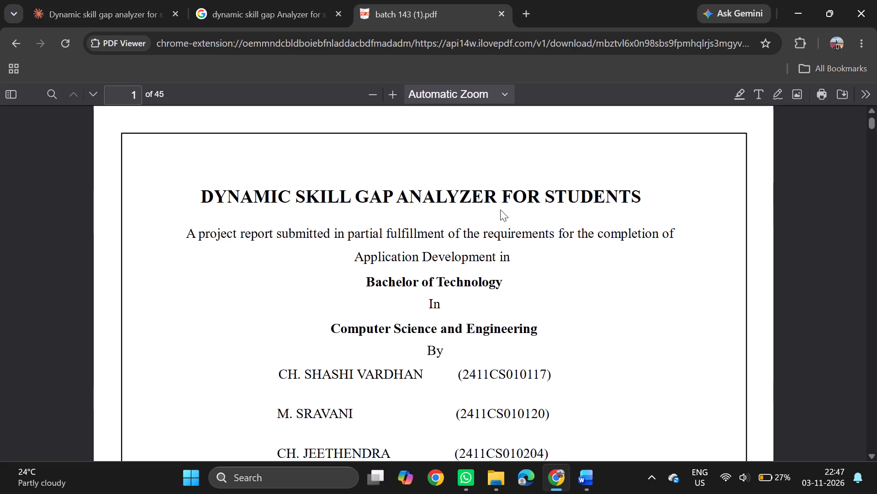
{"action": "scroll", "coordinate": [500, 209], "scroll_direction": "down", "scroll_amount": 2}
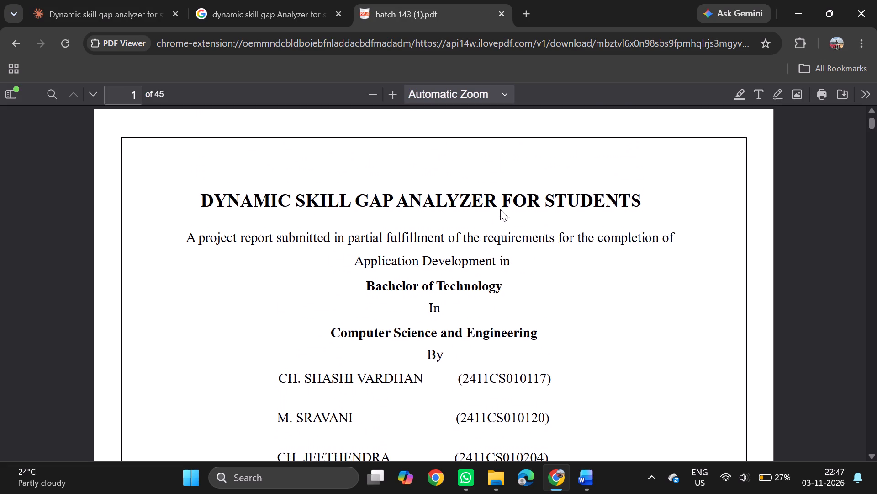
{"action": "scroll", "coordinate": [500, 209], "scroll_direction": "down", "scroll_amount": 3}
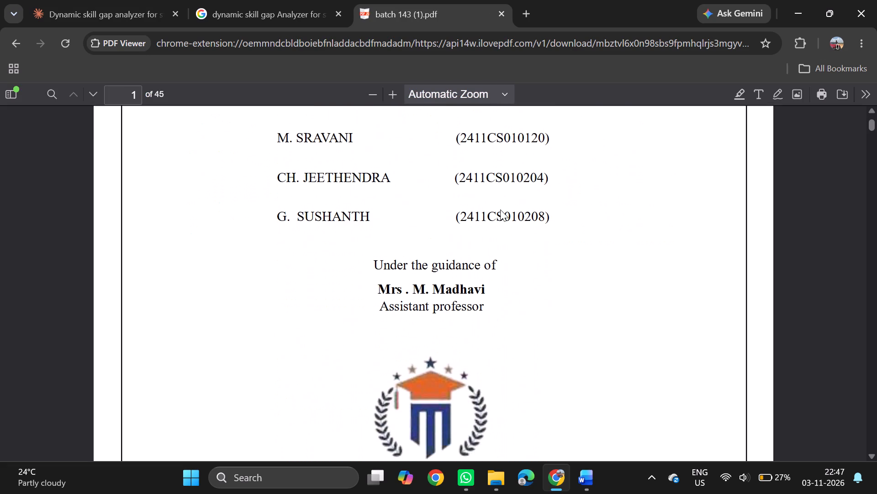
{"action": "scroll", "coordinate": [500, 209], "scroll_direction": "down", "scroll_amount": 5}
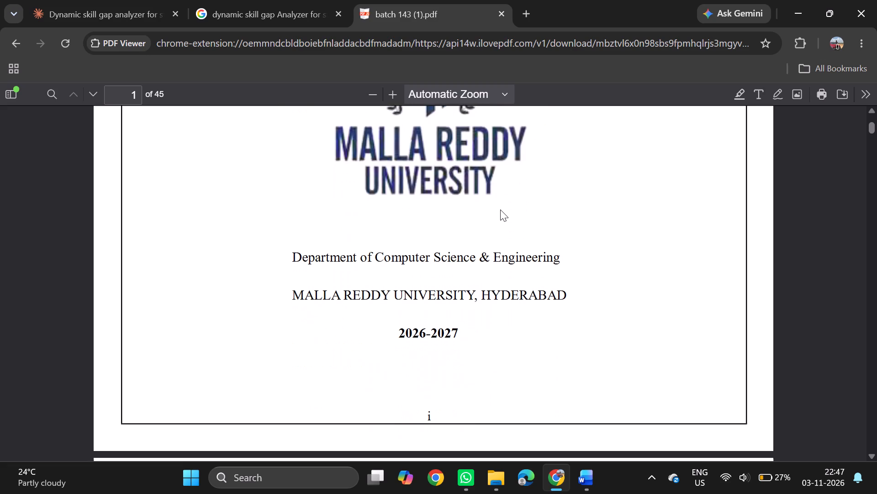
{"action": "scroll", "coordinate": [500, 209], "scroll_direction": "up", "scroll_amount": 4}
{"action": "scroll", "coordinate": [500, 209], "scroll_direction": "down", "scroll_amount": 1}
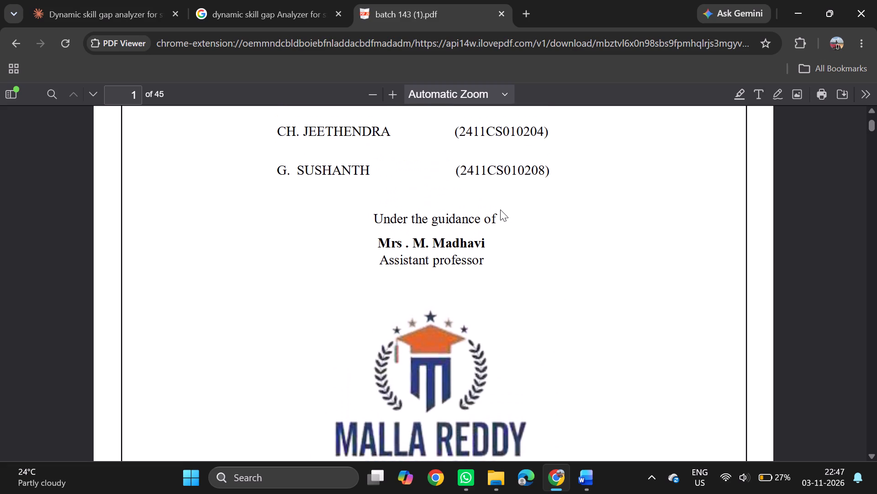
{"action": "scroll", "coordinate": [500, 209], "scroll_direction": "down", "scroll_amount": 1}
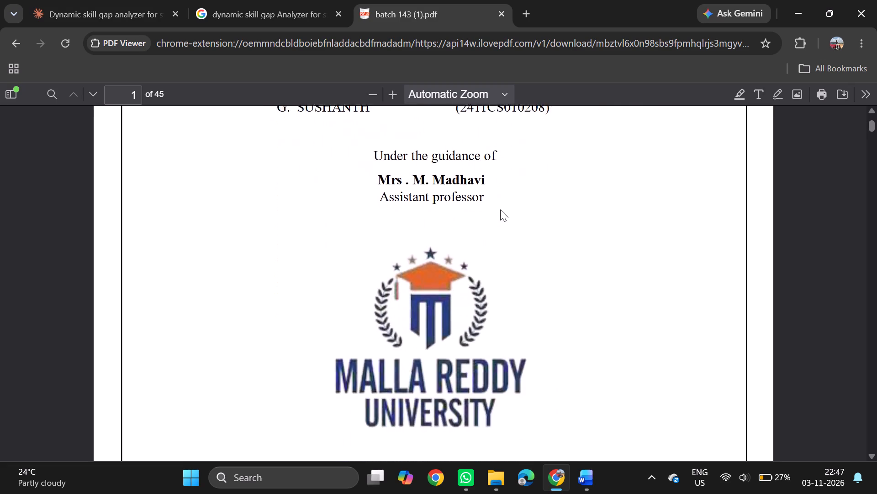
{"action": "scroll", "coordinate": [500, 209], "scroll_direction": "down", "scroll_amount": 8}
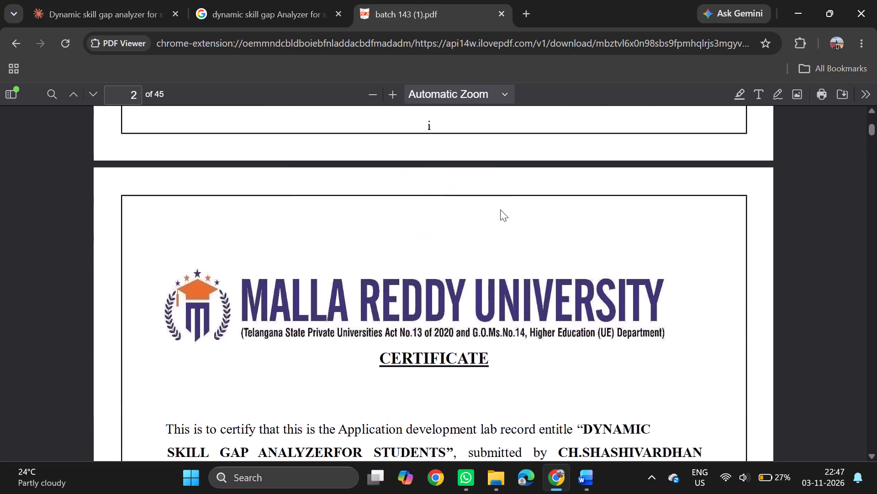
Examine the certificate and declaration pages of the converted PDF, including the declaration's student list.
{"action": "scroll", "coordinate": [500, 209], "scroll_direction": "down", "scroll_amount": 1}
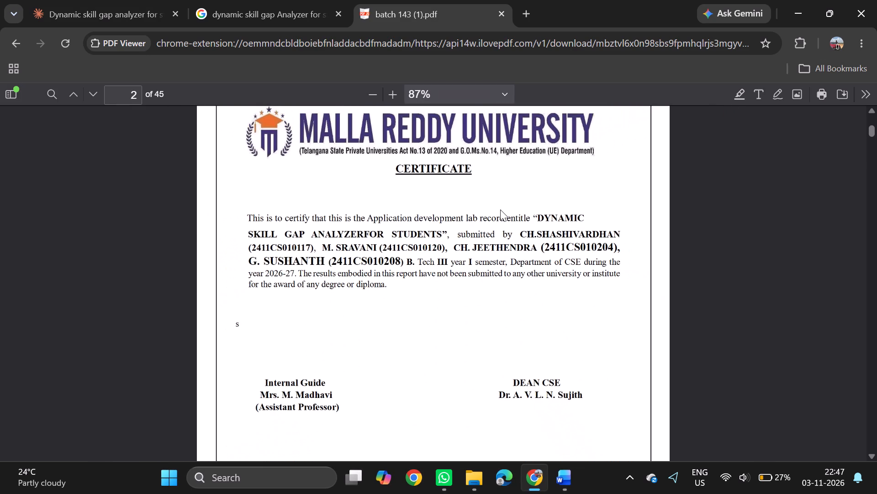
{"action": "scroll", "coordinate": [500, 209], "scroll_direction": "down", "scroll_amount": 4}
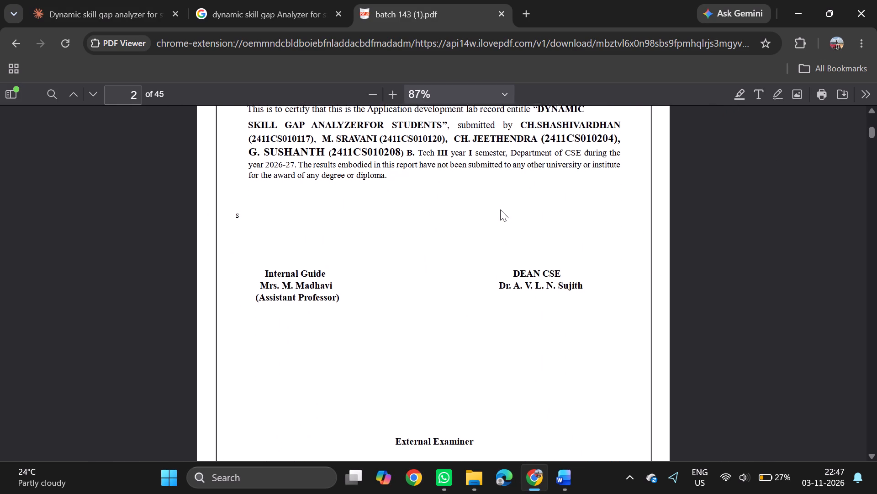
{"action": "scroll", "coordinate": [500, 209], "scroll_direction": "down", "scroll_amount": 3}
{"action": "scroll", "coordinate": [500, 209], "scroll_direction": "up", "scroll_amount": 2}
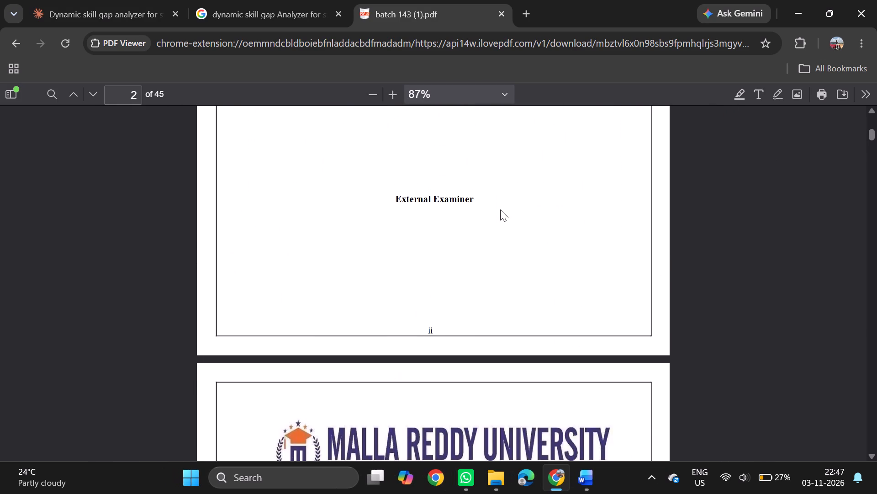
{"action": "scroll", "coordinate": [500, 209], "scroll_direction": "down", "scroll_amount": 2}
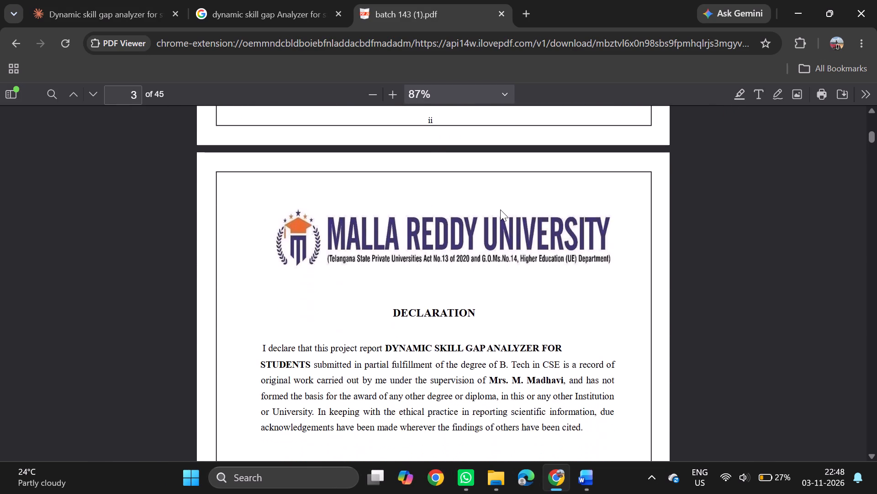
{"action": "scroll", "coordinate": [500, 209], "scroll_direction": "down", "scroll_amount": 6}
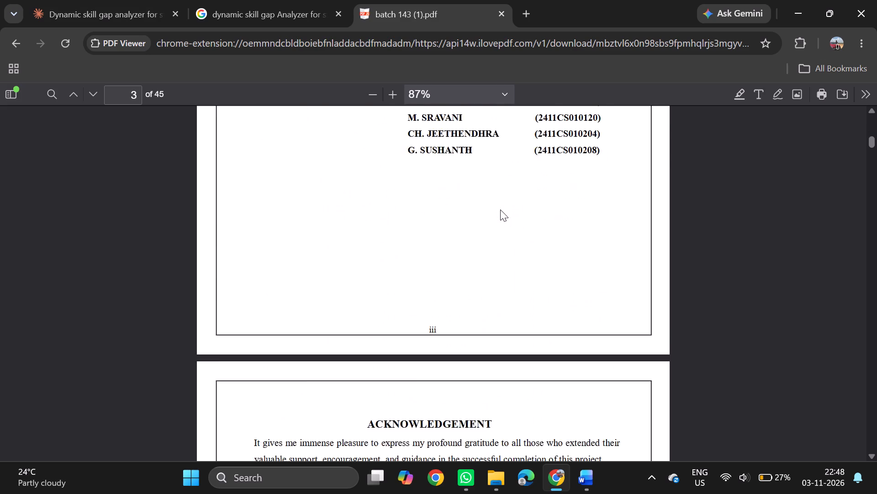
{"action": "scroll", "coordinate": [500, 209], "scroll_direction": "down", "scroll_amount": 1}
{"action": "scroll", "coordinate": [500, 209], "scroll_direction": "up", "scroll_amount": 3}
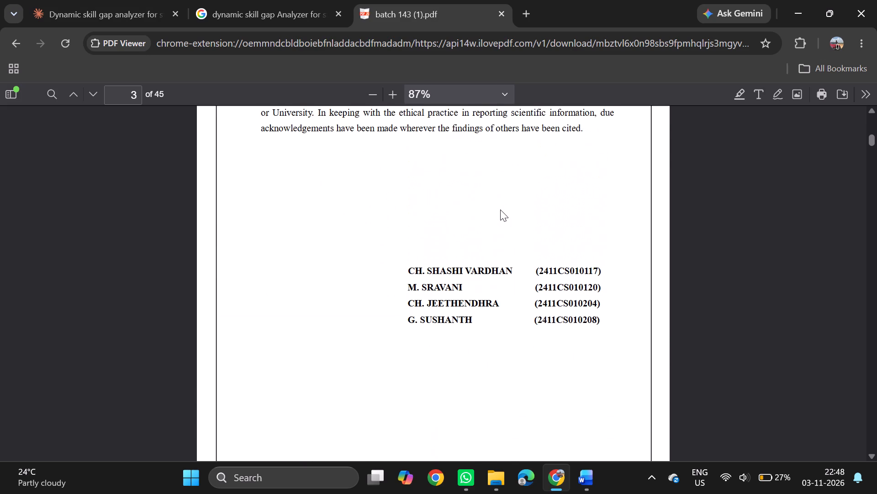
Return to the PDF's cover page and examine the alignment of its student list.
{"action": "scroll", "coordinate": [500, 209], "scroll_direction": "up", "scroll_amount": 10}
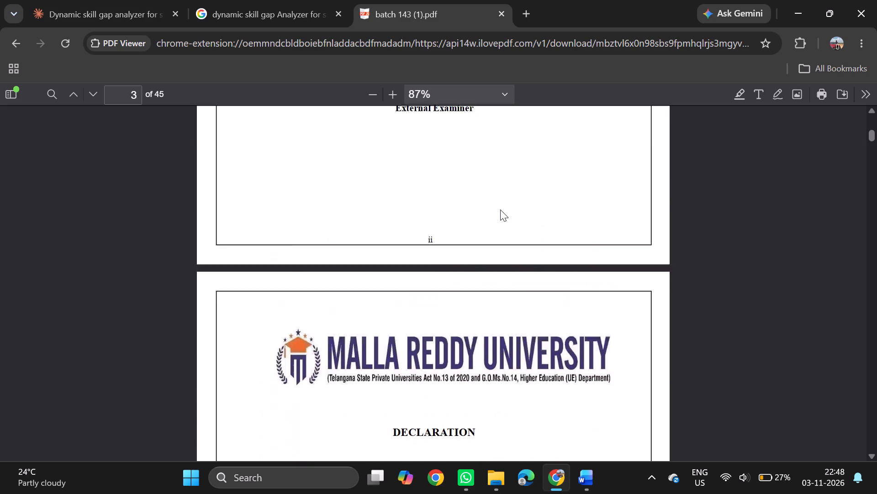
{"action": "scroll", "coordinate": [500, 209], "scroll_direction": "up", "scroll_amount": 8}
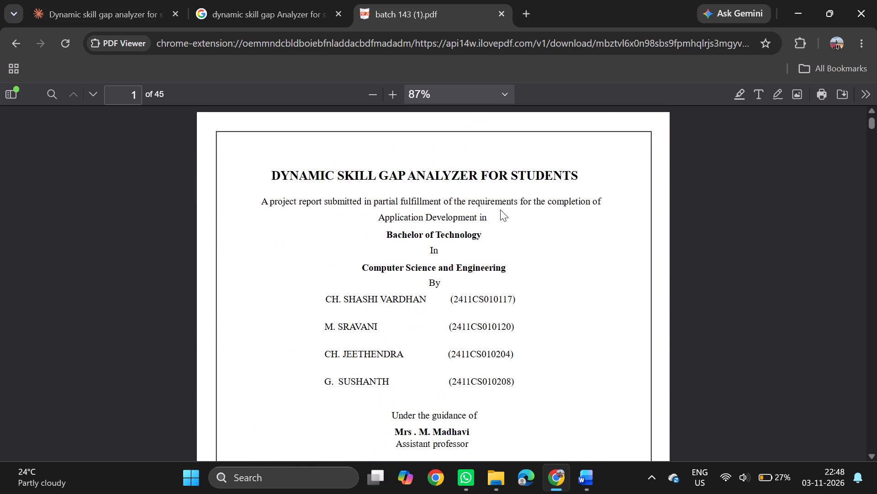
{"action": "scroll", "coordinate": [500, 209], "scroll_direction": "down", "scroll_amount": 1}
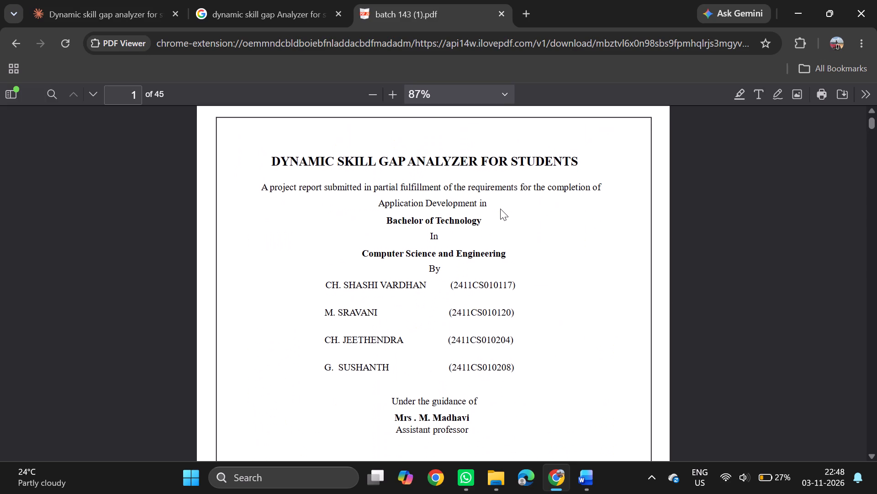
{"action": "scroll", "coordinate": [500, 209], "scroll_direction": "down", "scroll_amount": 1}
{"action": "scroll", "coordinate": [500, 209], "scroll_direction": "up", "scroll_amount": 1}
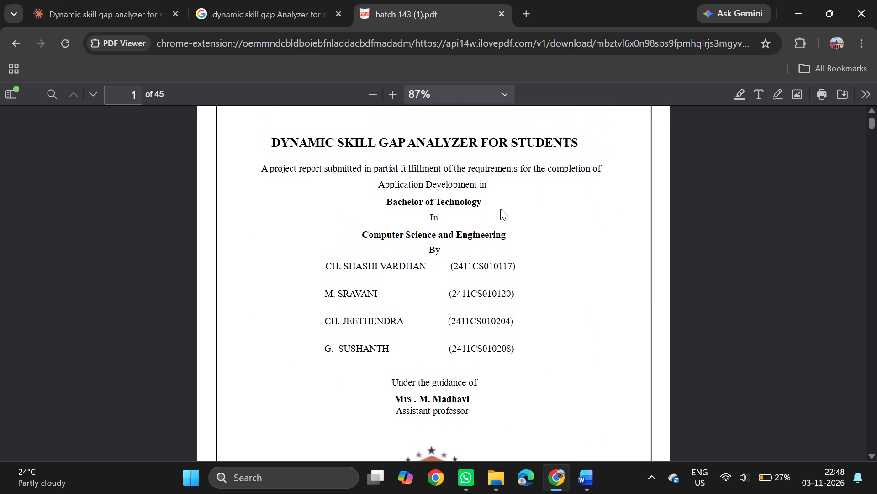
{"action": "scroll", "coordinate": [500, 209], "scroll_direction": "up", "scroll_amount": 1}
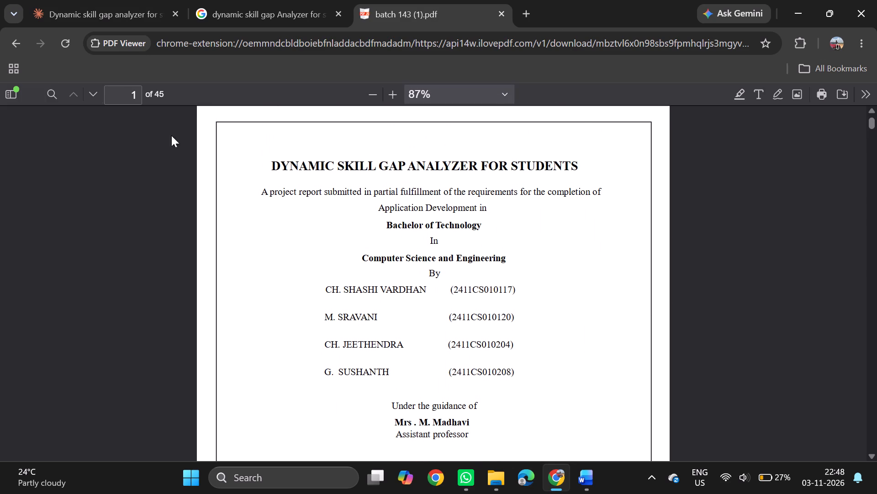
Switch to the report in Word and indent the first student's row on the cover page by six spaces.
{"action": "left_click", "coordinate": [584, 480]}
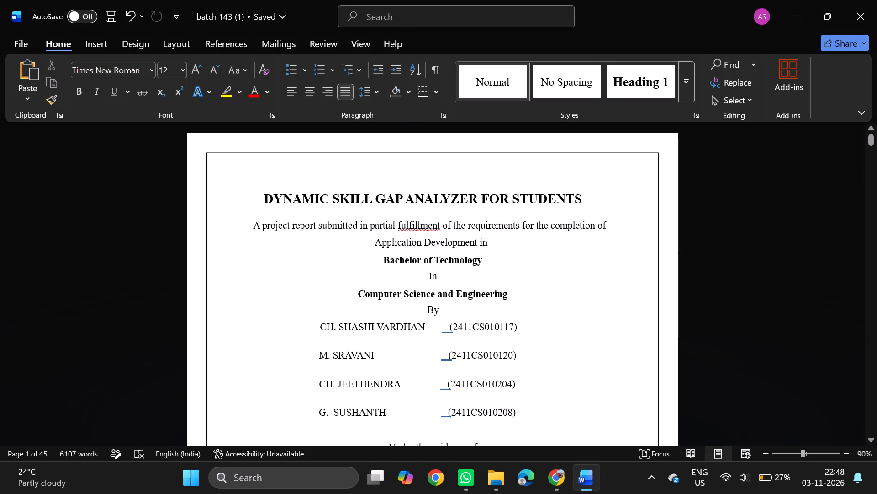
{"action": "left_click", "coordinate": [317, 328]}
{"action": "key", "text": "space"}
{"action": "key", "text": "space"}
{"action": "key", "text": "space"}
{"action": "key", "text": "space"}
{"action": "key", "text": "space"}
{"action": "key", "text": "space"}
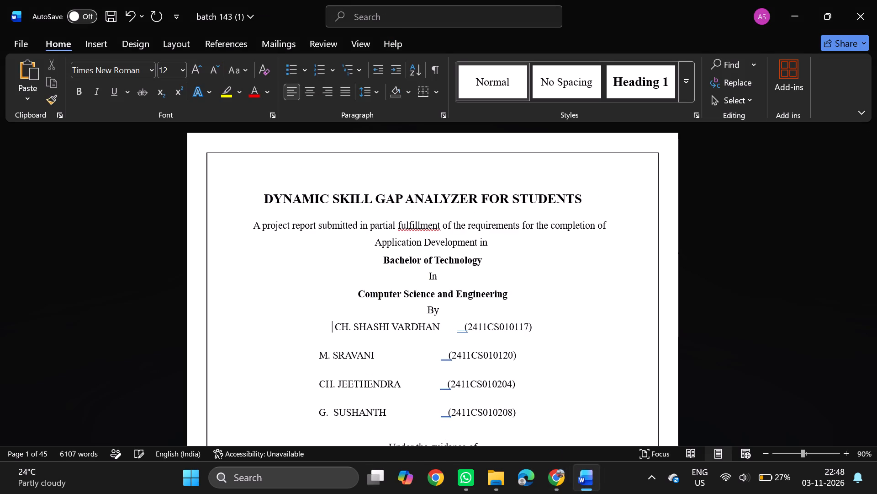
{"action": "key", "text": "space"}
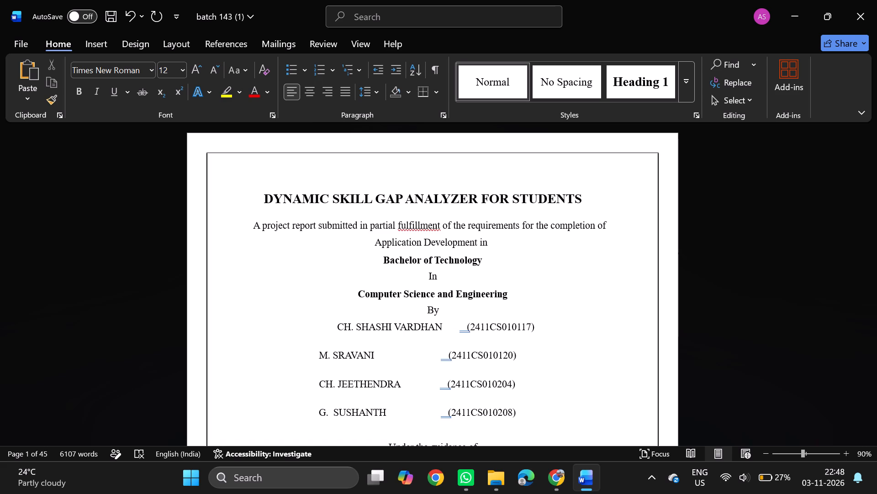
{"action": "key", "text": "BackSpace"}
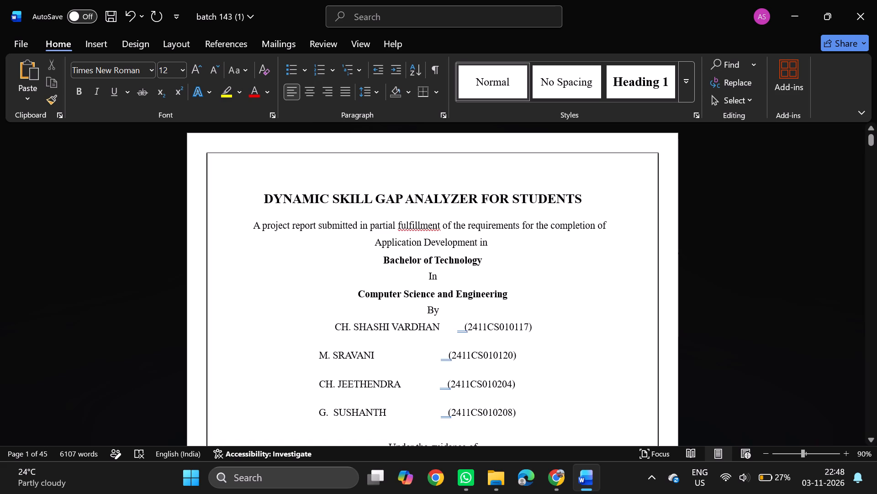
Indent the second student's row on the cover page by six spaces, lining it up with the first row.
{"action": "left_click", "coordinate": [319, 349]}
{"action": "key", "text": "space"}
{"action": "key", "text": "space"}
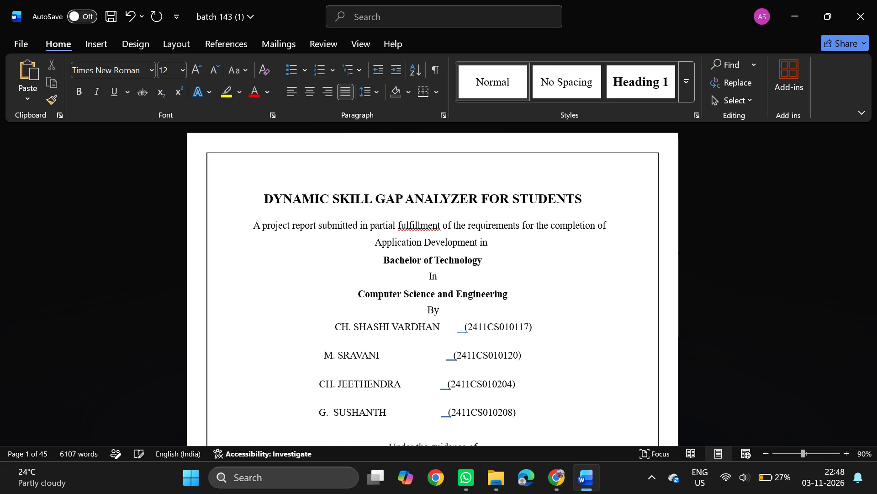
{"action": "key", "text": "space"}
{"action": "key", "text": "space"}
{"action": "key", "text": "space"}
{"action": "key", "text": "space"}
{"action": "key", "text": "space"}
{"action": "key", "text": "space"}
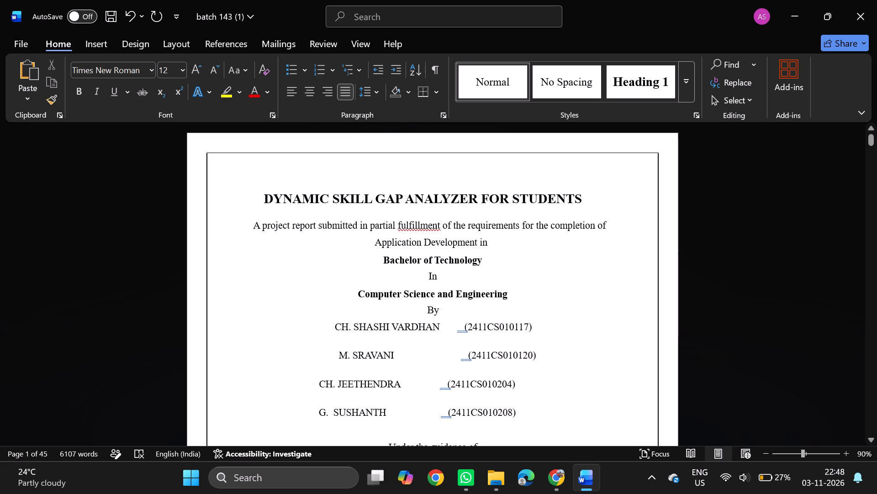
{"action": "key", "text": "BackSpace"}
{"action": "key", "text": "BackSpace"}
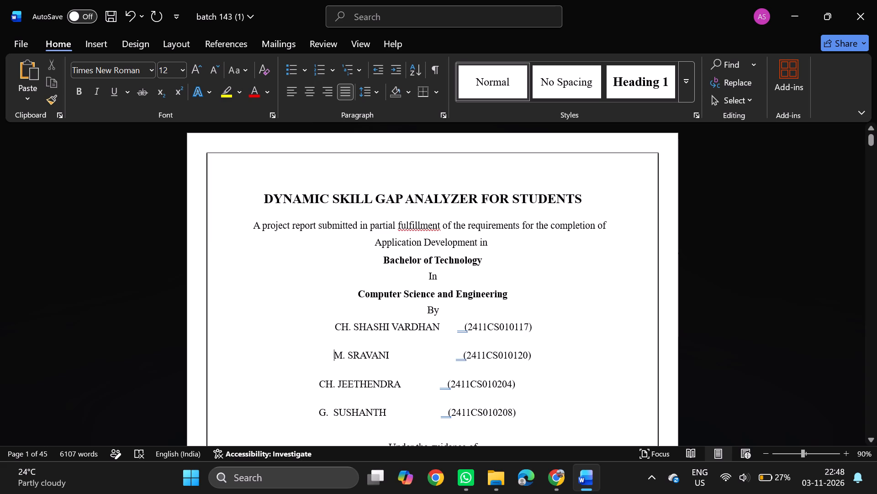
Indent the third student's row on the cover page by six spaces, lining it up with the rows above.
{"action": "left_click", "coordinate": [317, 384]}
{"action": "key", "text": "space"}
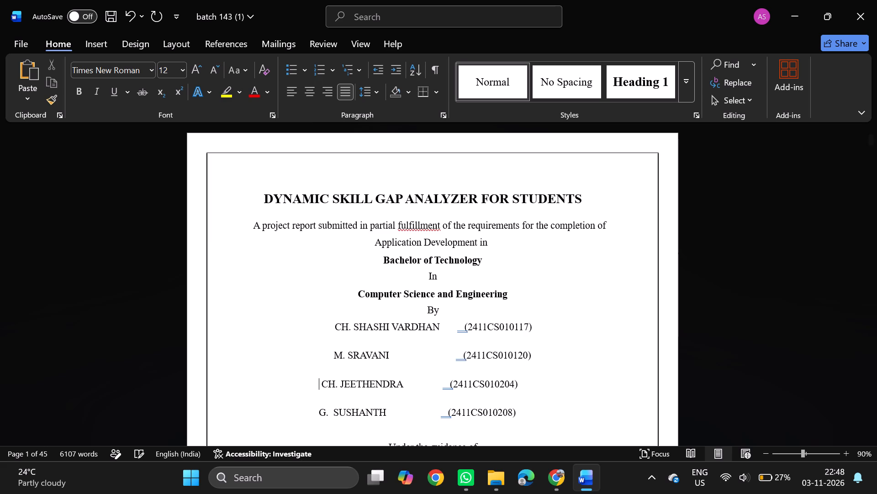
{"action": "key", "text": "space"}
{"action": "key", "text": "space"}
{"action": "key", "text": "space"}
{"action": "key", "text": "space"}
{"action": "key", "text": "space"}
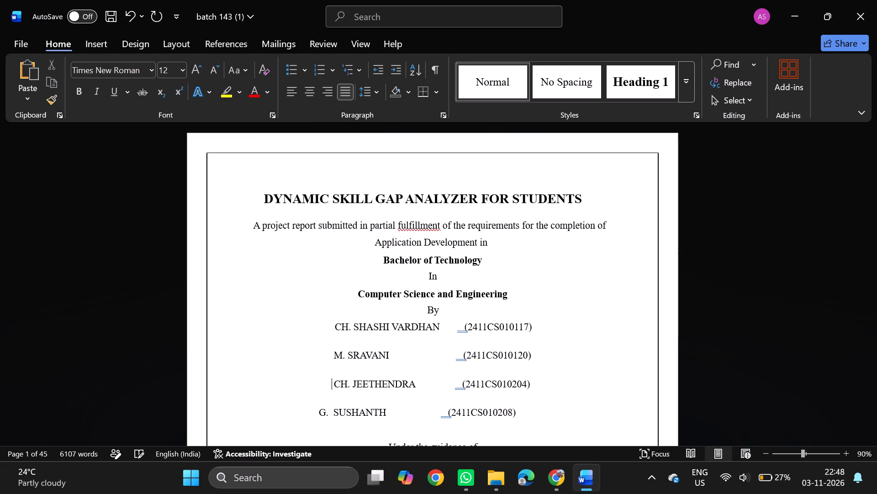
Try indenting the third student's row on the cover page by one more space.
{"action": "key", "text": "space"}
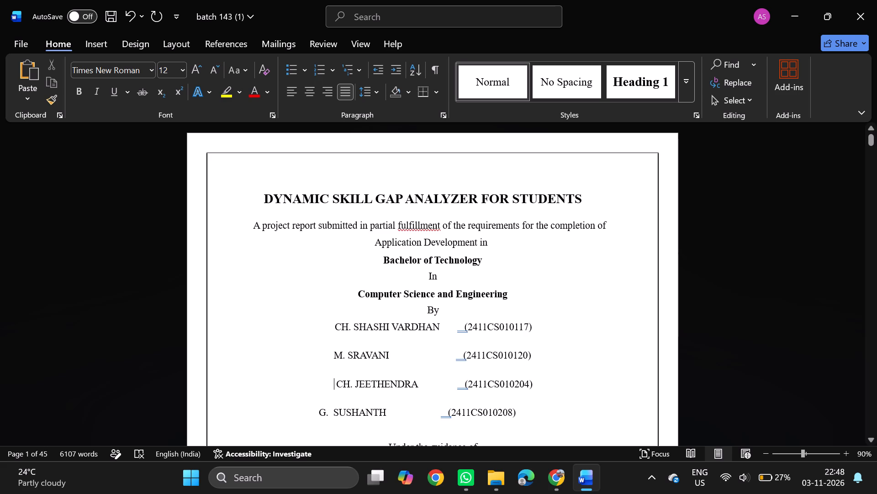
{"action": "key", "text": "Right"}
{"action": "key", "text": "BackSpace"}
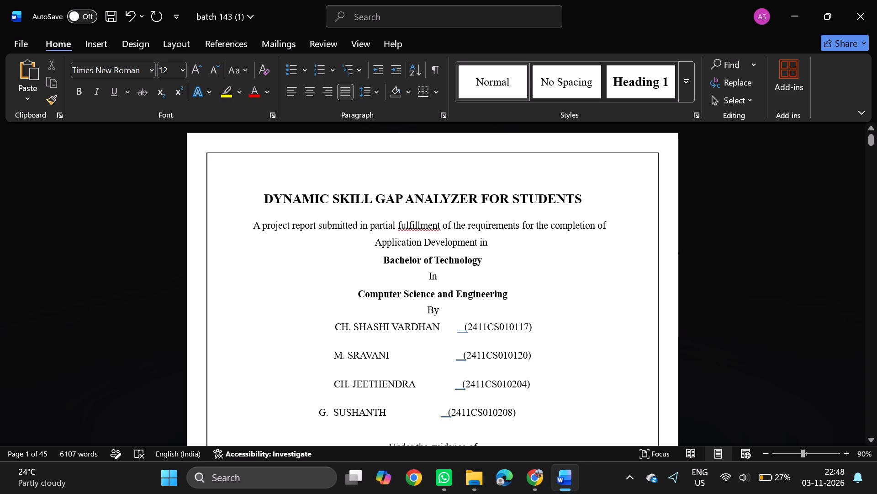
Indent the fourth student's row on the cover page by eleven spaces, lining it up with the rows above.
{"action": "left_click", "coordinate": [317, 417]}
{"action": "key", "text": "space"}
{"action": "key", "text": "space"}
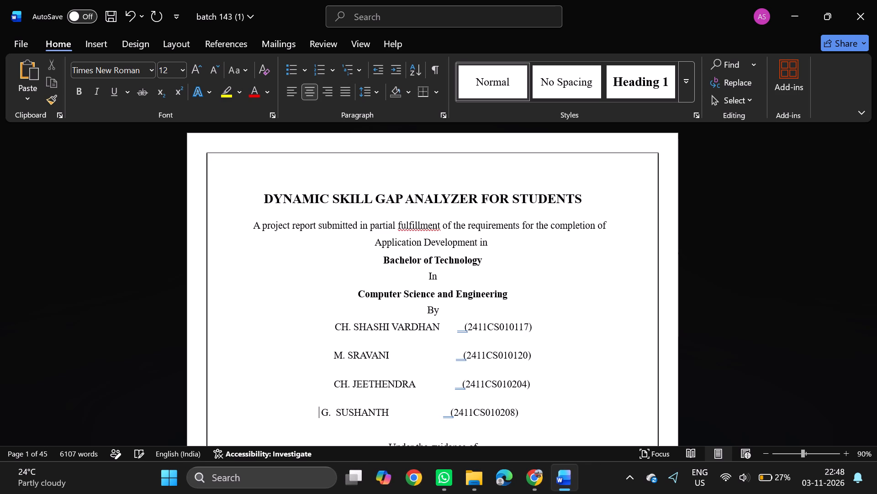
{"action": "key", "text": "space"}
{"action": "key", "text": "space"}
{"action": "key", "text": "space"}
{"action": "key", "text": "space"}
{"action": "key", "text": "space"}
{"action": "key", "text": "space"}
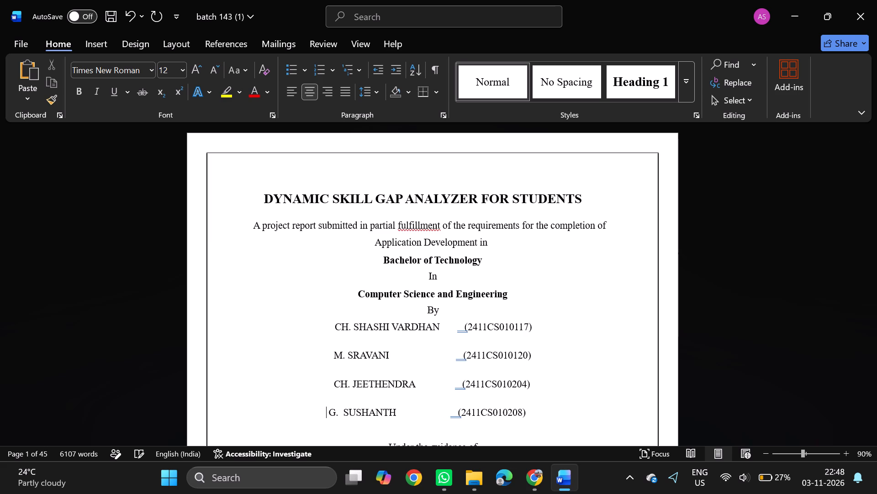
{"action": "key", "text": "space"}
{"action": "key", "text": "space"}
{"action": "key", "text": "space"}
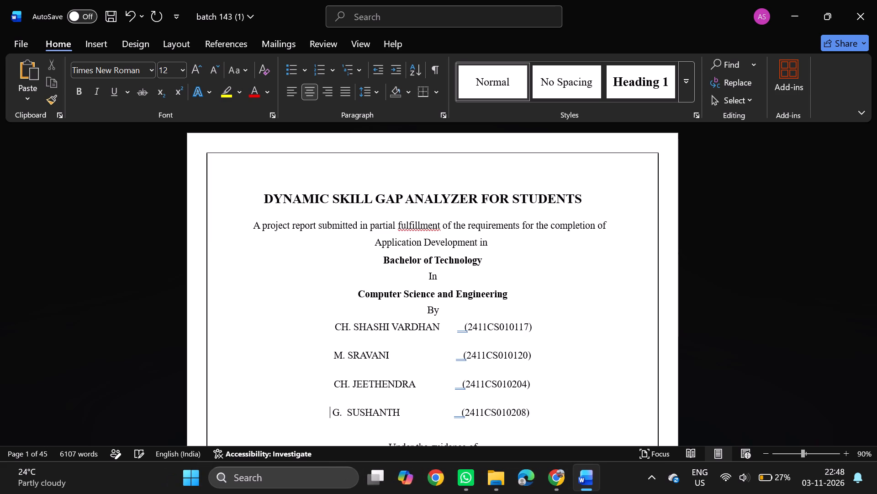
{"action": "key", "text": "space"}
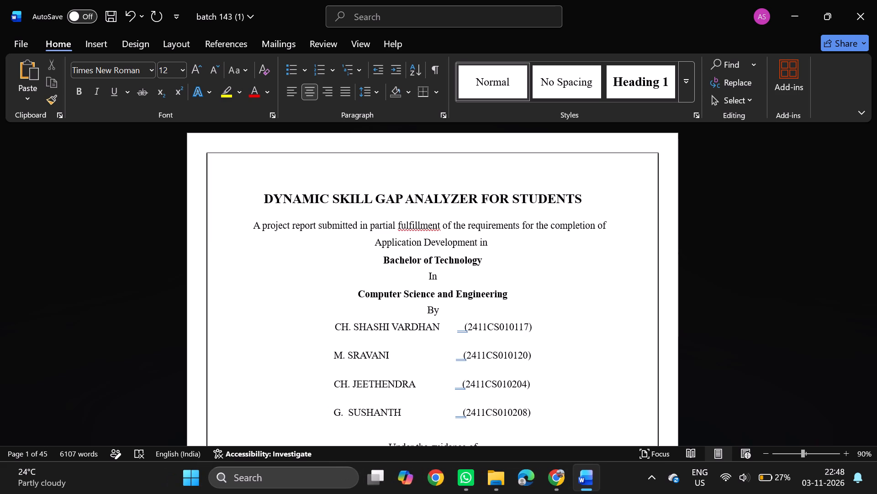
{"action": "key", "text": "Right"}
{"action": "key", "text": "BackSpace"}
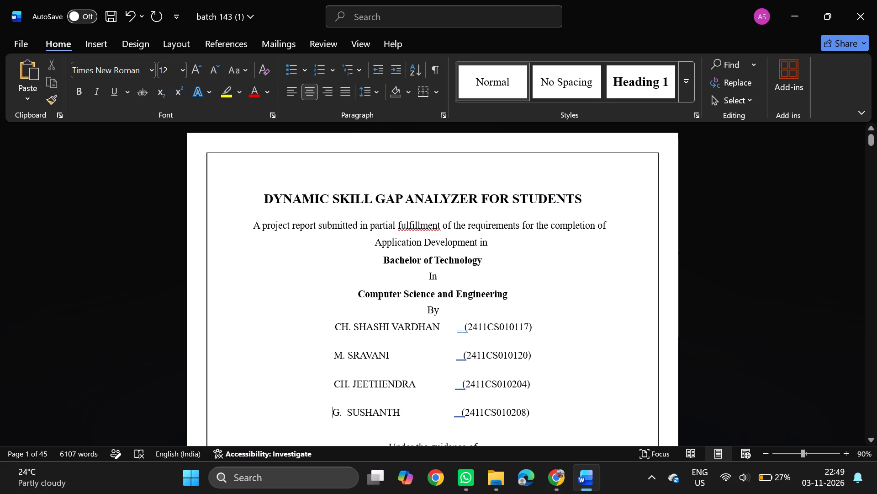
Delete two blank lines above the "External Examiner" line on the certificate page.
{"action": "scroll", "coordinate": [408, 423], "scroll_direction": "down", "scroll_amount": 2}
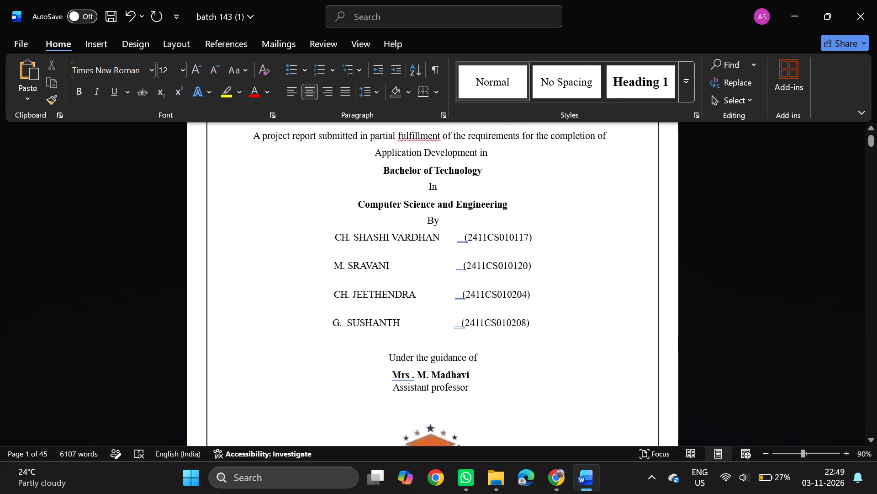
{"action": "scroll", "coordinate": [408, 423], "scroll_direction": "down", "scroll_amount": 3}
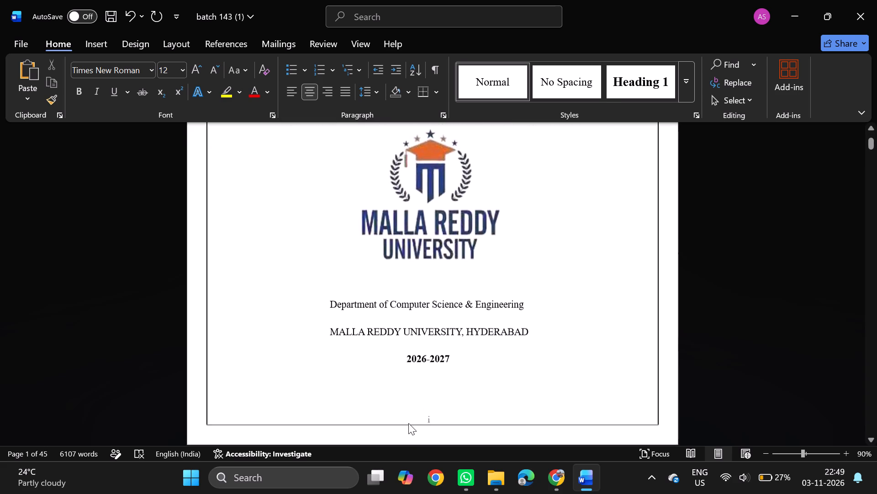
{"action": "scroll", "coordinate": [408, 423], "scroll_direction": "down", "scroll_amount": 5}
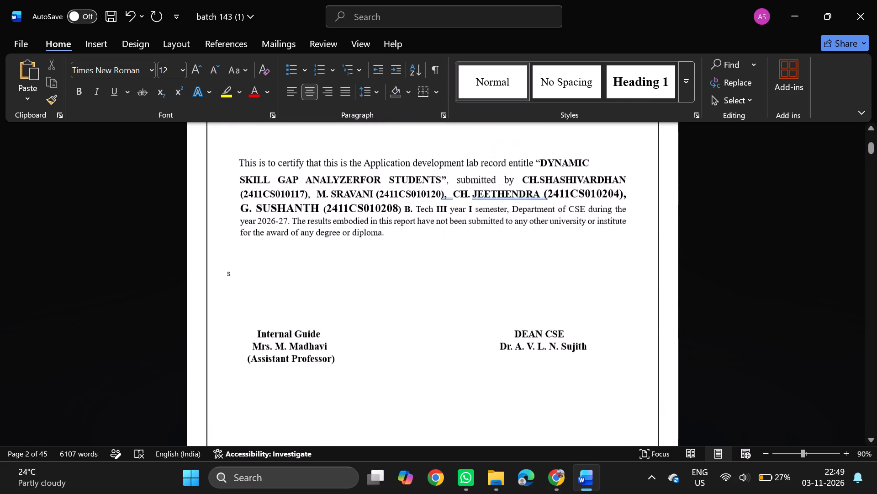
{"action": "scroll", "coordinate": [408, 423], "scroll_direction": "down", "scroll_amount": 2}
{"action": "left_click", "coordinate": [375, 316]}
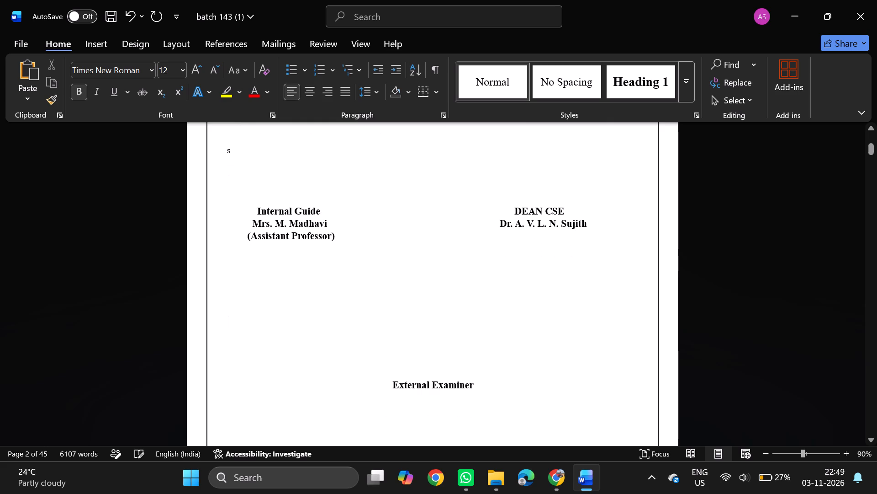
{"action": "left_click", "coordinate": [372, 338]}
{"action": "key", "text": "BackSpace"}
{"action": "key", "text": "BackSpace"}
{"action": "key", "text": "BackSpace"}
{"action": "key", "text": "BackSpace"}
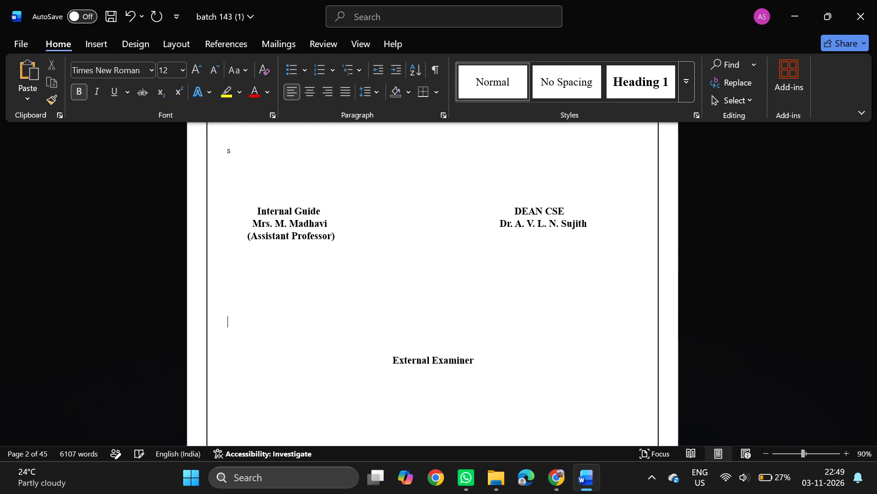
Insert two blank lines below "External Examiner" to push the second university logo onto the declaration page.
{"action": "scroll", "coordinate": [418, 390], "scroll_direction": "down", "scroll_amount": 1}
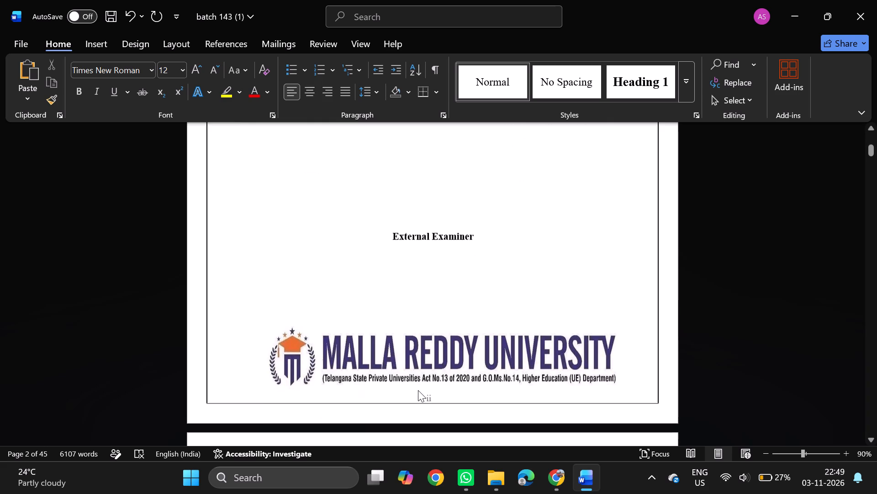
{"action": "left_click", "coordinate": [359, 298]}
{"action": "key", "text": "Return"}
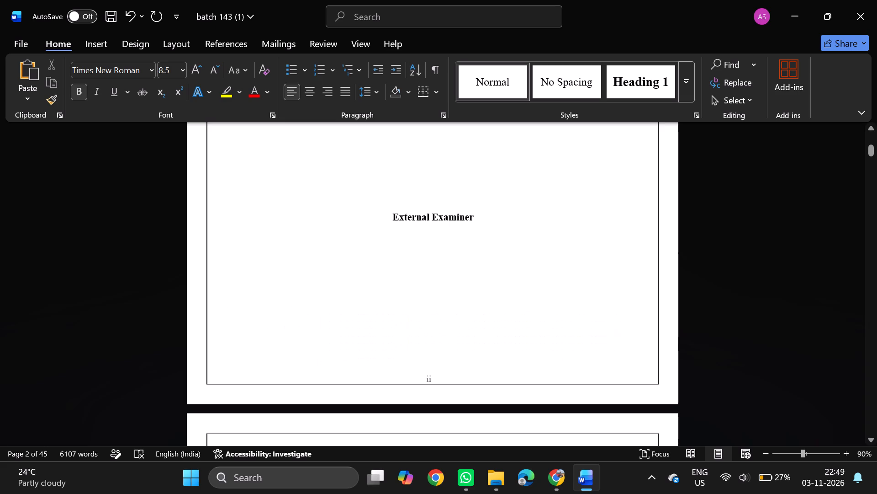
{"action": "key", "text": "Return"}
Delete one more blank line between the signatory block and "External Examiner" on the certificate page.
{"action": "scroll", "coordinate": [350, 293], "scroll_direction": "up", "scroll_amount": 1}
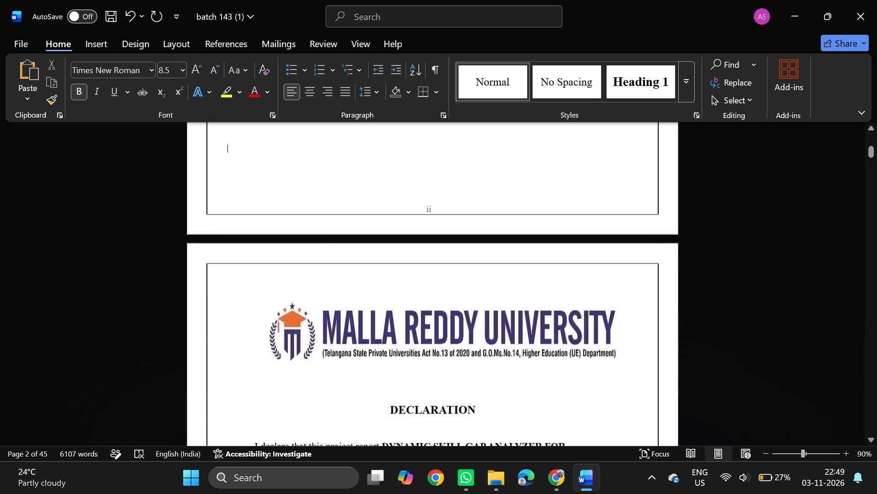
{"action": "scroll", "coordinate": [350, 293], "scroll_direction": "up", "scroll_amount": 2}
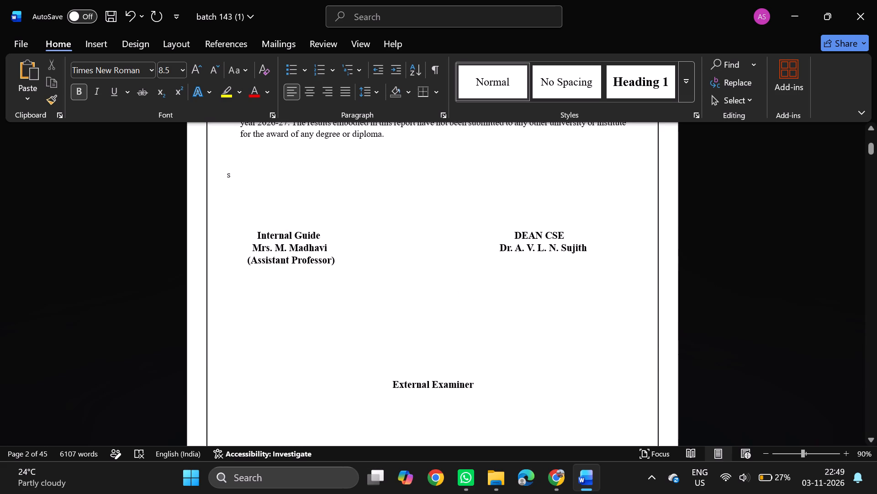
{"action": "left_click", "coordinate": [284, 351]}
{"action": "key", "text": "BackSpace"}
{"action": "key", "text": "BackSpace"}
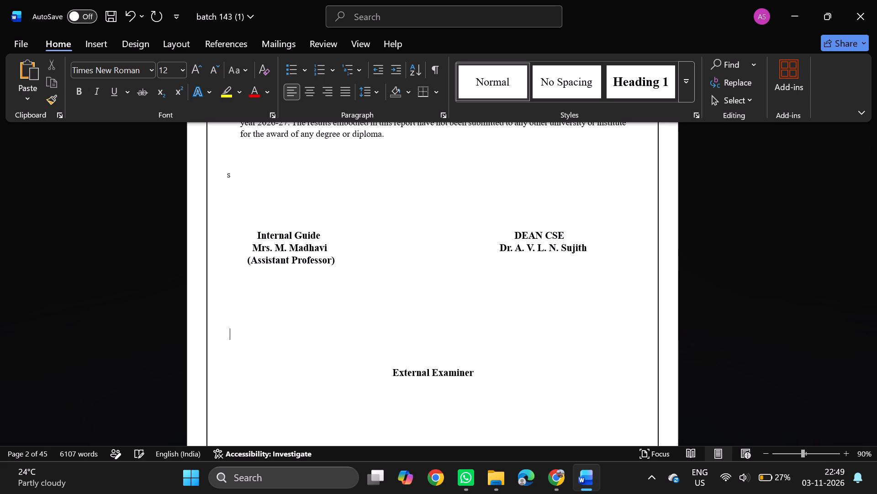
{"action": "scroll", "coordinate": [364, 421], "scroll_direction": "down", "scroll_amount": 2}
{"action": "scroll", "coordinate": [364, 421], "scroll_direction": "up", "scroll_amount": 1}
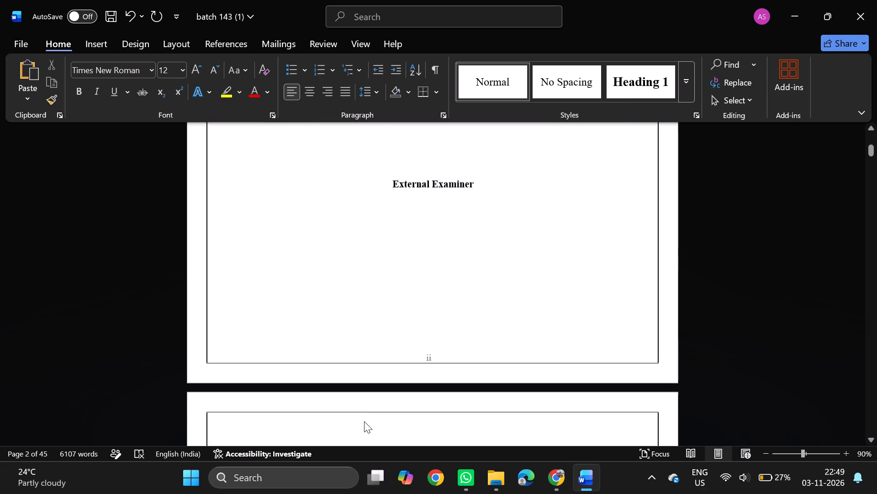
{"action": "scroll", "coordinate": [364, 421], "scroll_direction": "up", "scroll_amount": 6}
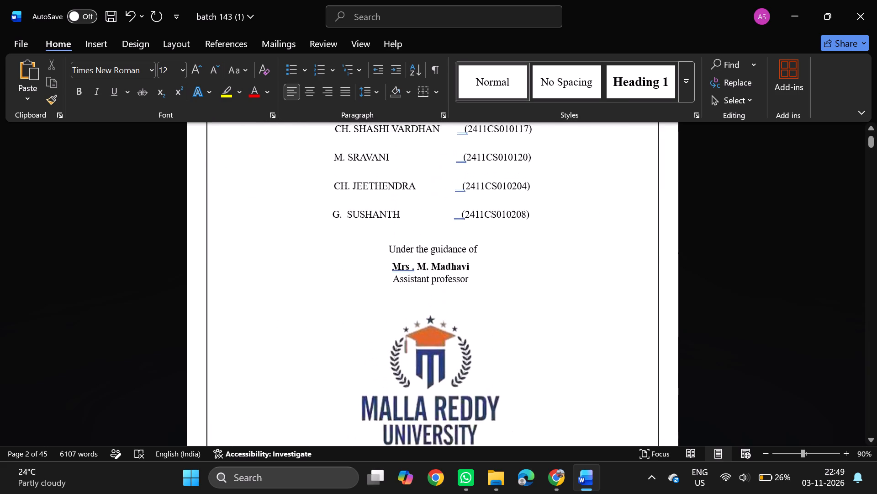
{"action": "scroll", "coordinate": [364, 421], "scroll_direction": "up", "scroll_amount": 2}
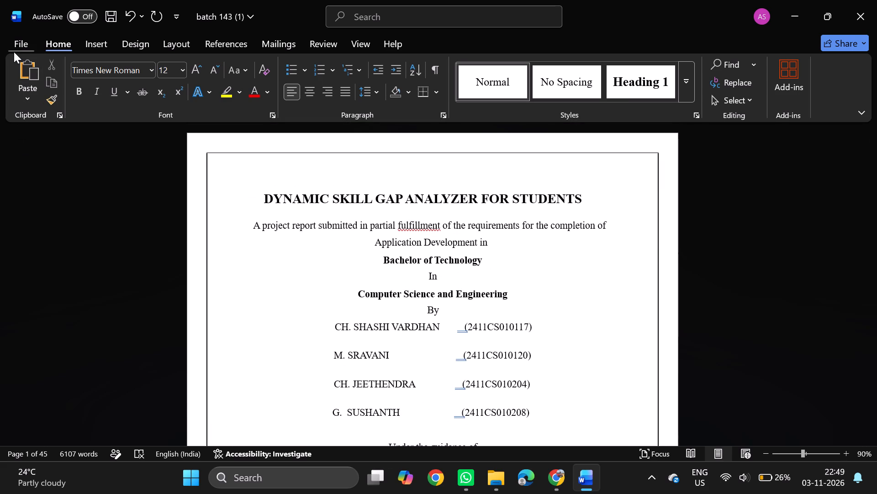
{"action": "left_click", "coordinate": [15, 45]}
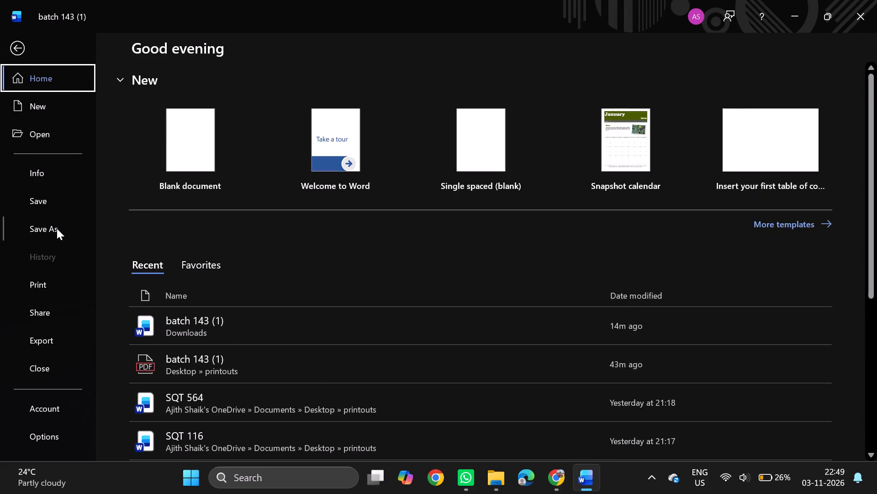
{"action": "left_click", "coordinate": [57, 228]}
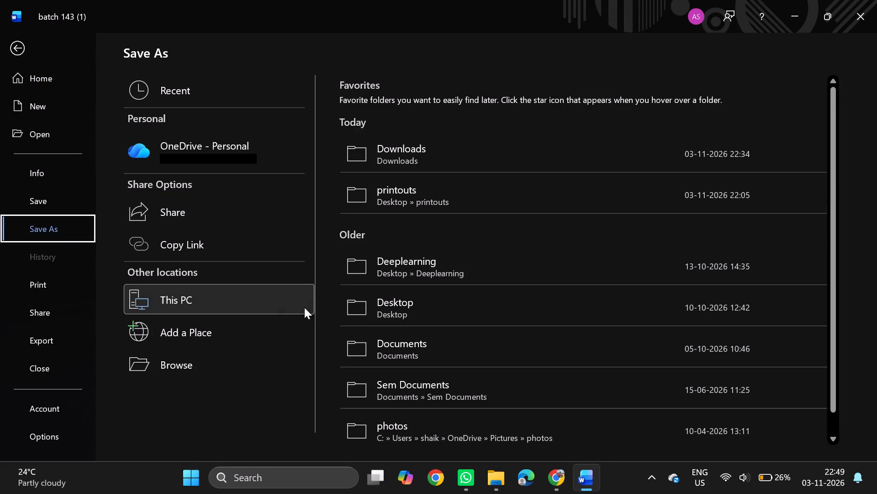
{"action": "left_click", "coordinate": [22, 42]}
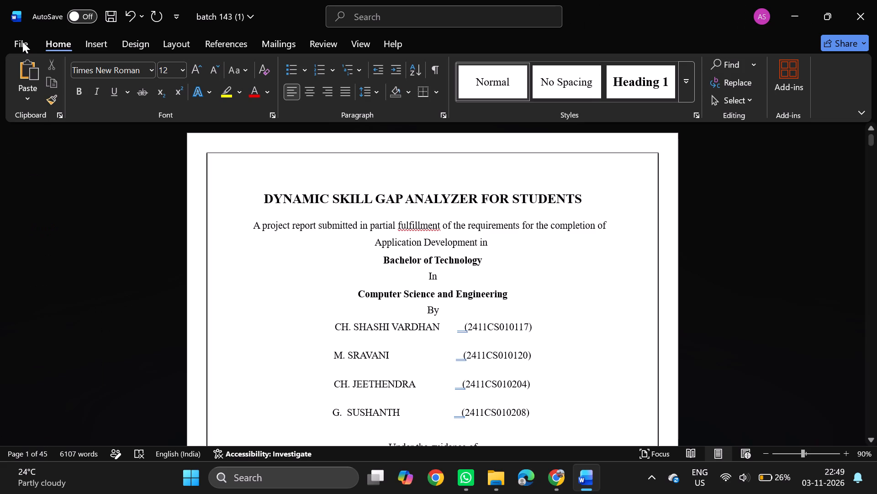
Indent the title "DYNAMIC SKILL GAP ANALYZER FOR STUDENTS" on the cover page by two spaces to centre it better.
{"action": "scroll", "coordinate": [343, 250], "scroll_direction": "down", "scroll_amount": 1}
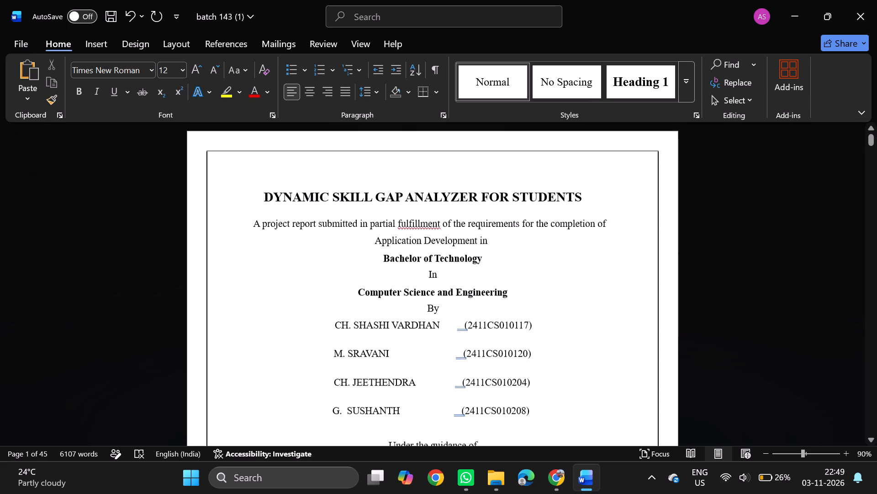
{"action": "scroll", "coordinate": [343, 250], "scroll_direction": "down", "scroll_amount": 1}
{"action": "left_click", "coordinate": [264, 171]}
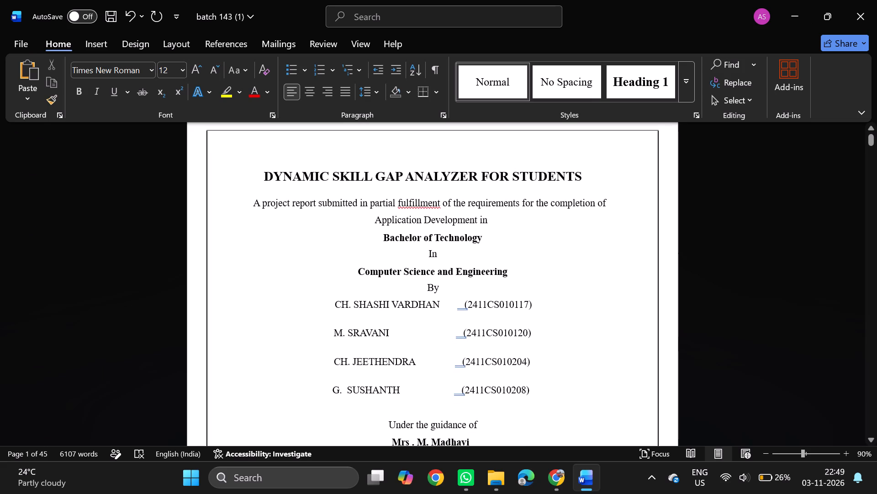
{"action": "key", "text": "space"}
{"action": "key", "text": "space"}
{"action": "key", "text": "space"}
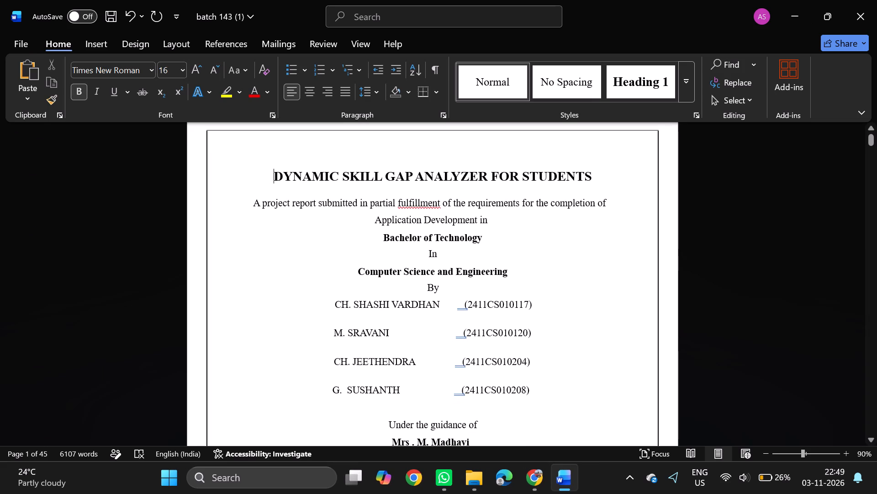
{"action": "key", "text": "BackSpace"}
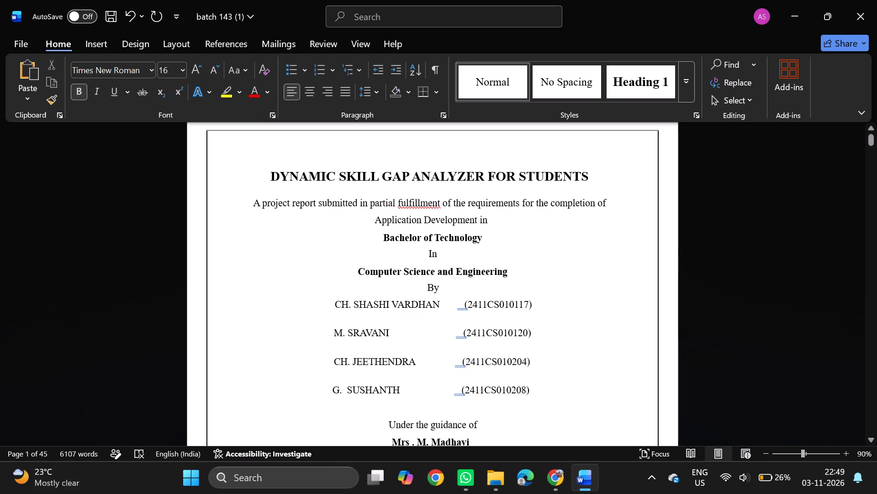
Indent the "Application Development in" line on the cover page by two spaces.
{"action": "left_click", "coordinate": [375, 217]}
{"action": "key", "text": "space"}
{"action": "key", "text": "space"}
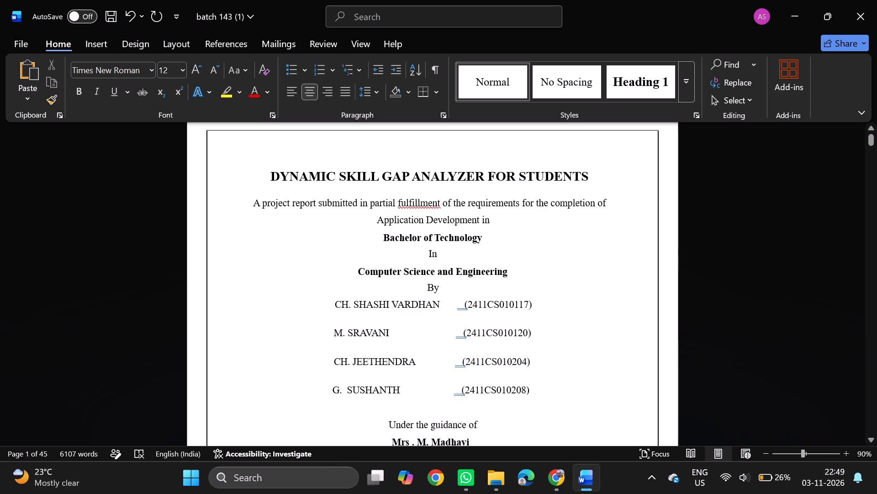
Examine the layout of the cover, certificate and declaration pages.
{"action": "scroll", "coordinate": [434, 302], "scroll_direction": "down", "scroll_amount": 1}
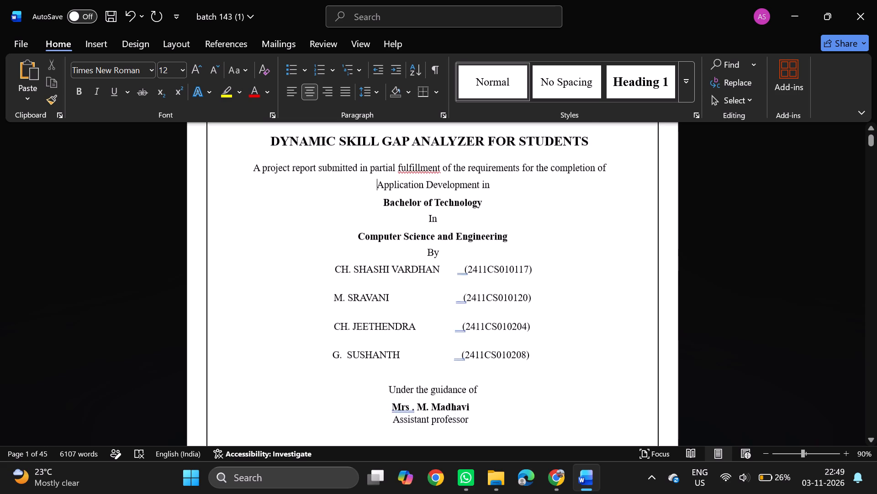
{"action": "scroll", "coordinate": [434, 302], "scroll_direction": "down", "scroll_amount": 3}
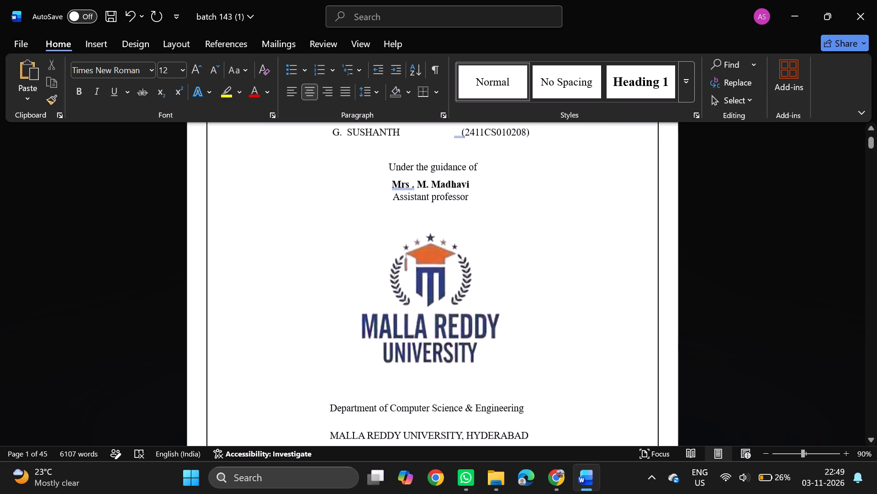
{"action": "scroll", "coordinate": [434, 302], "scroll_direction": "down", "scroll_amount": 4}
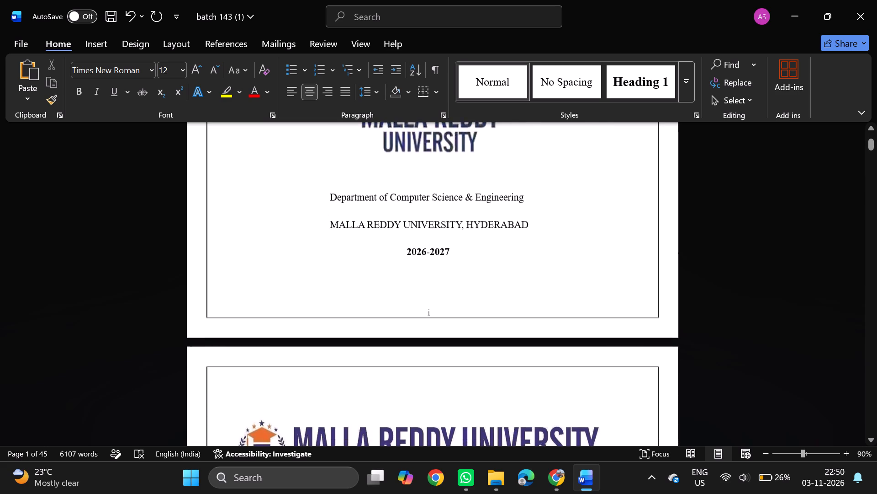
{"action": "scroll", "coordinate": [434, 302], "scroll_direction": "down", "scroll_amount": 5}
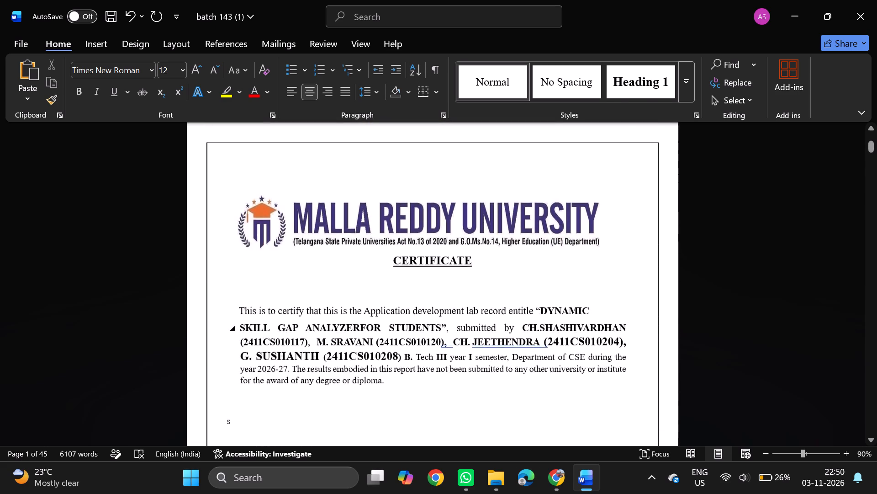
{"action": "scroll", "coordinate": [434, 302], "scroll_direction": "down", "scroll_amount": 5}
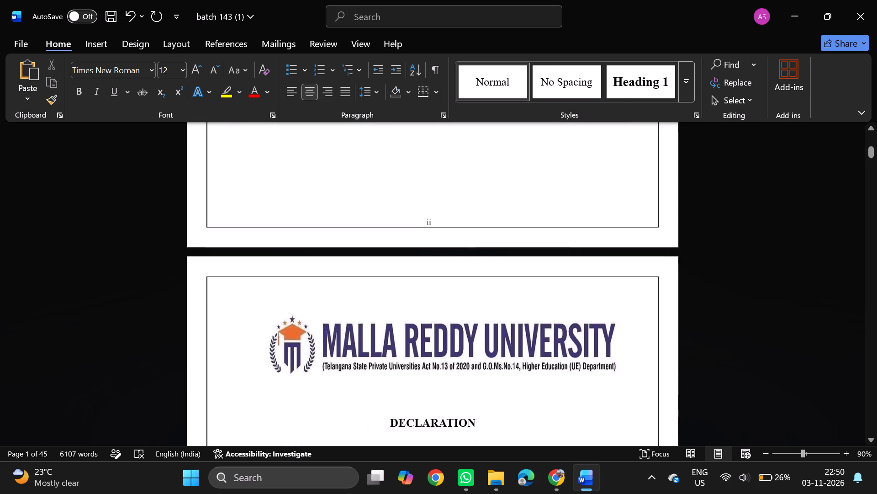
{"action": "scroll", "coordinate": [434, 302], "scroll_direction": "down", "scroll_amount": 5}
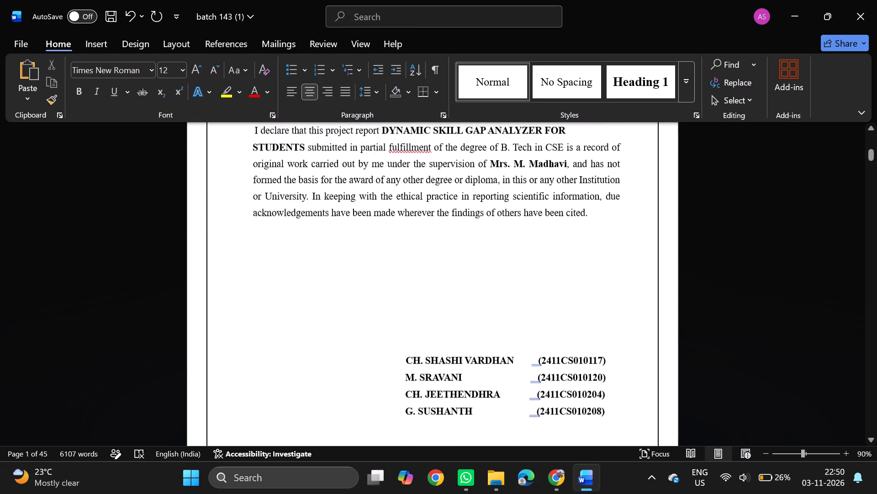
{"action": "scroll", "coordinate": [434, 302], "scroll_direction": "down", "scroll_amount": 1}
{"action": "scroll", "coordinate": [434, 302], "scroll_direction": "up", "scroll_amount": 4}
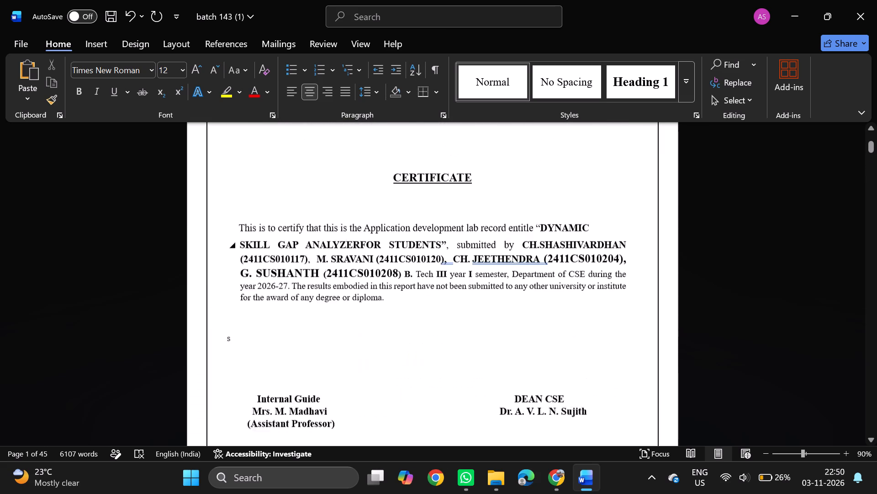
Open the Save As options for the report.
{"action": "left_click", "coordinate": [25, 43]}
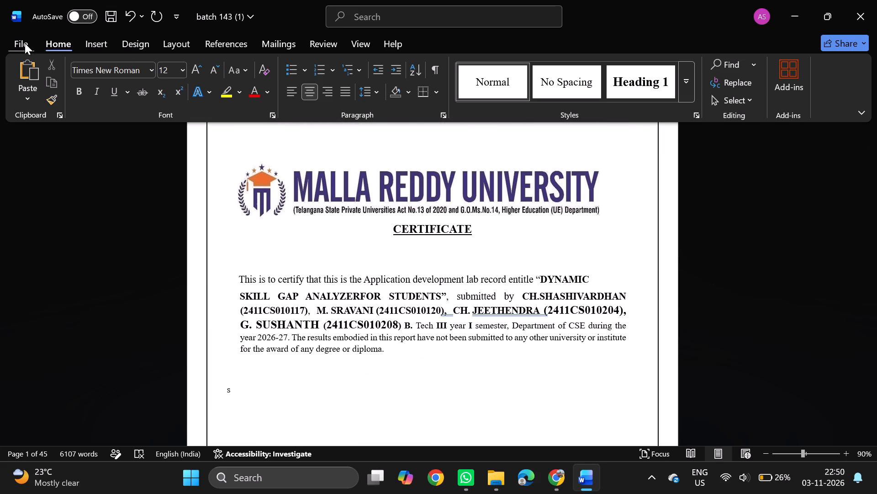
{"action": "left_click", "coordinate": [50, 229]}
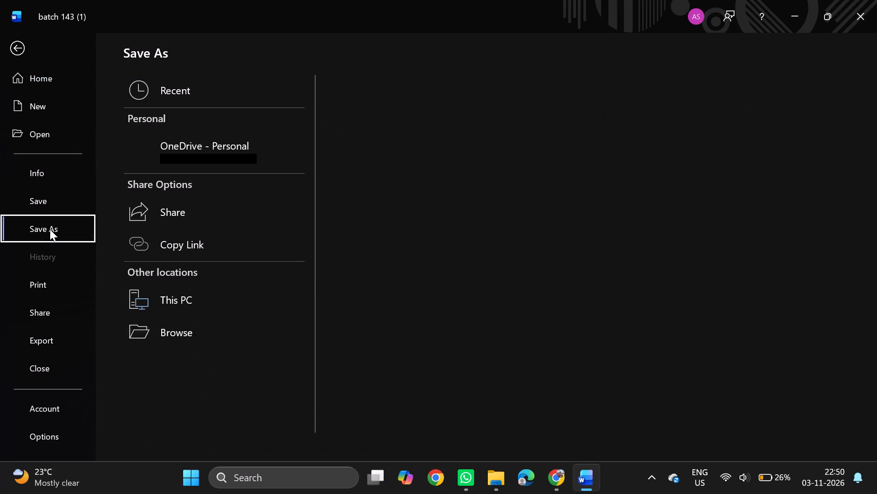
Save a copy of the report as a Word document named "batch 143 (143)" in the Downloads folder.
{"action": "left_click", "coordinate": [439, 156]}
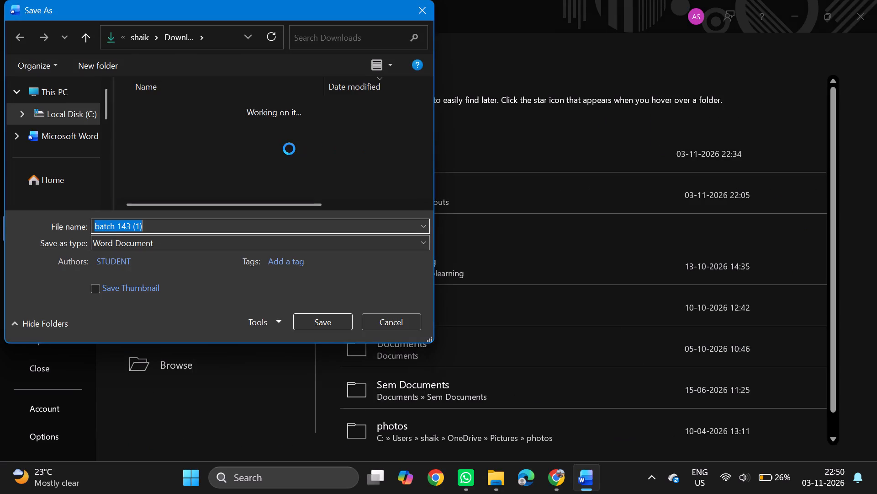
{"action": "double_click", "coordinate": [190, 220]}
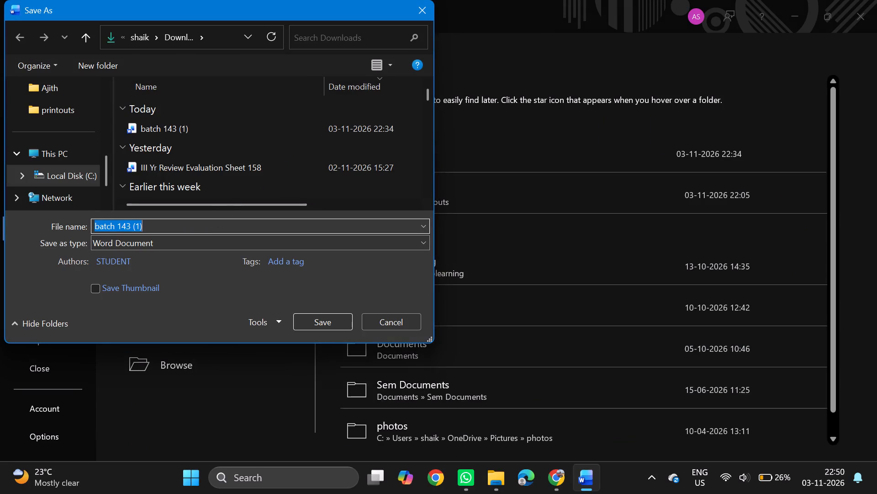
{"action": "left_click", "coordinate": [182, 226]}
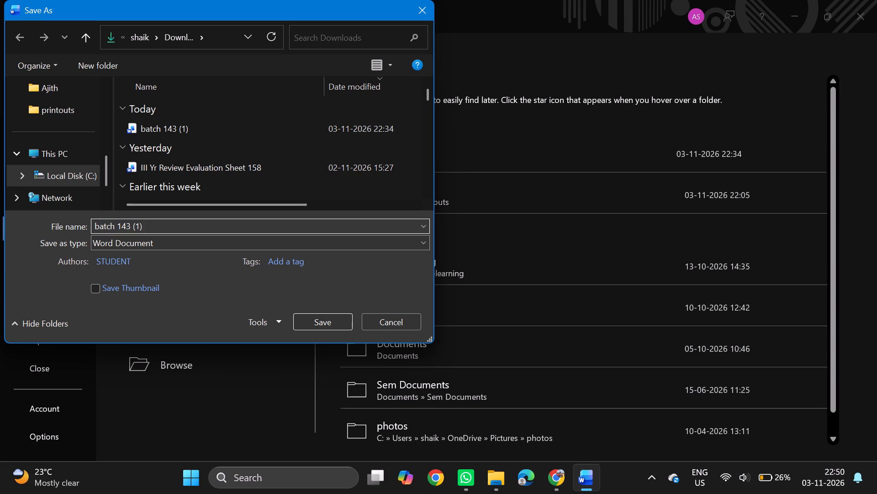
{"action": "key", "text": "BackSpace"}
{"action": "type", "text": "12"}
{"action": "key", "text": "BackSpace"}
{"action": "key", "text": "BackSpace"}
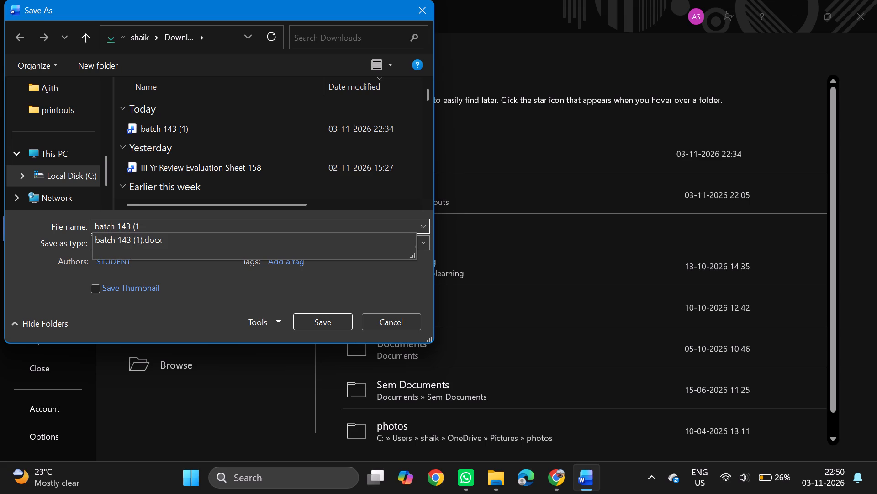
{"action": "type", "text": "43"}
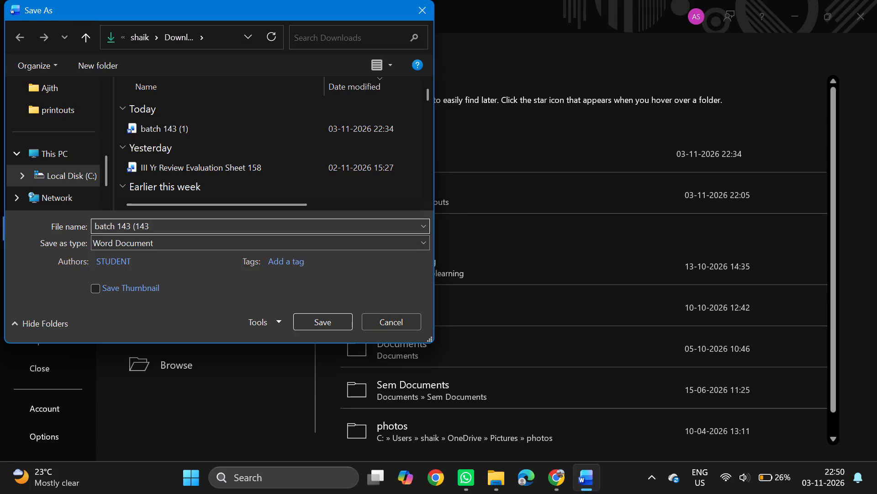
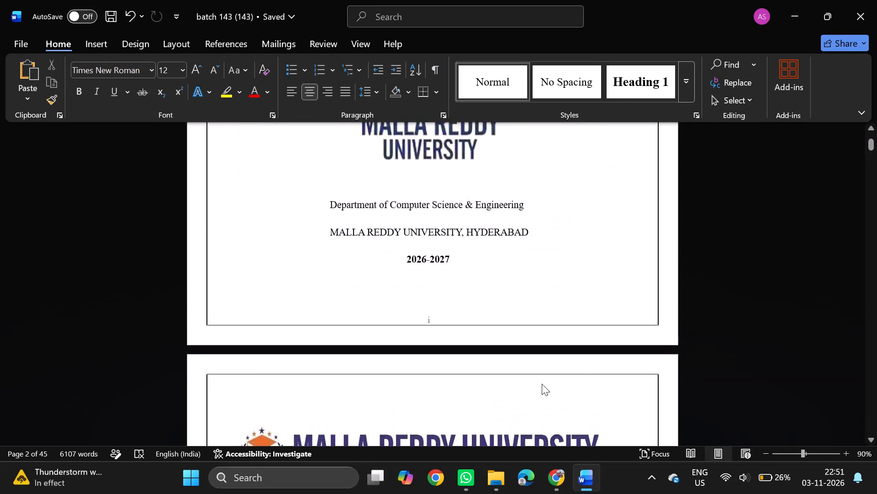
Check the top of the report's cover page, and switch to the iLovePDF Word to PDF converter in Chrome.
{"action": "scroll", "coordinate": [542, 384], "scroll_direction": "up", "scroll_amount": 8}
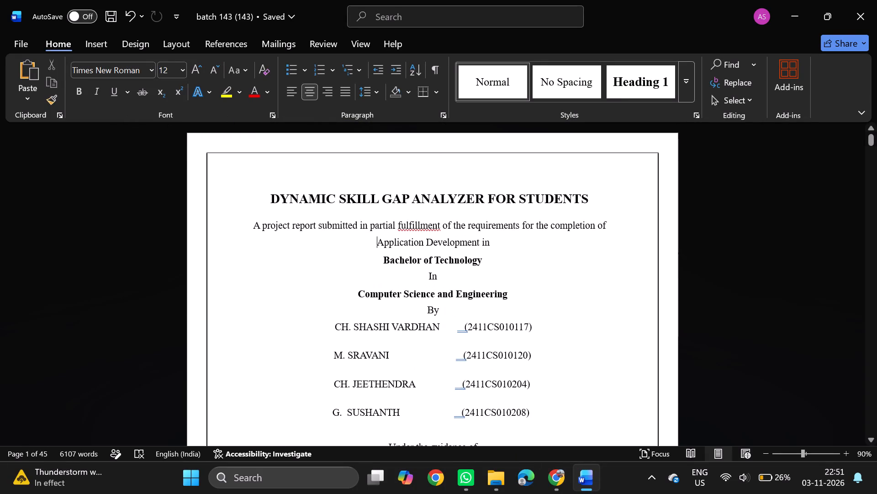
{"action": "left_click", "coordinate": [555, 477]}
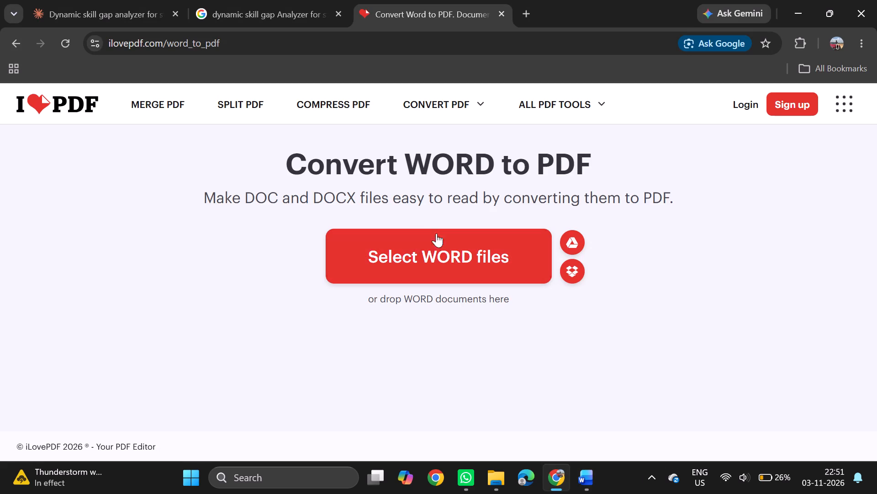
Convert the Word file "batch 143 (143)" from the Downloads folder to PDF with iLovePDF.
{"action": "left_click", "coordinate": [437, 243]}
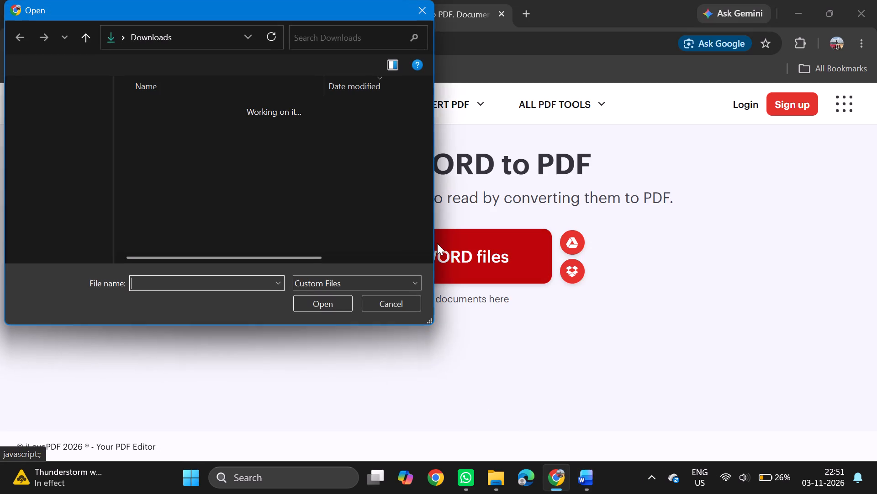
{"action": "left_click", "coordinate": [215, 119]}
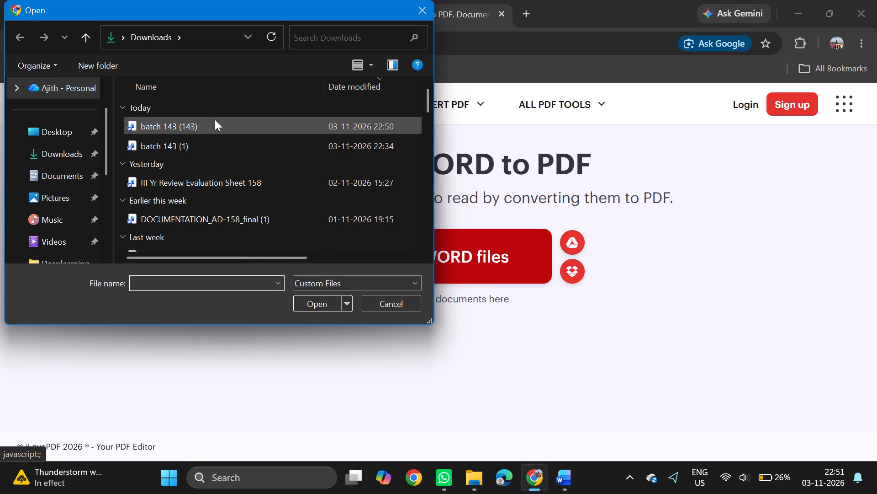
{"action": "left_click", "coordinate": [322, 295]}
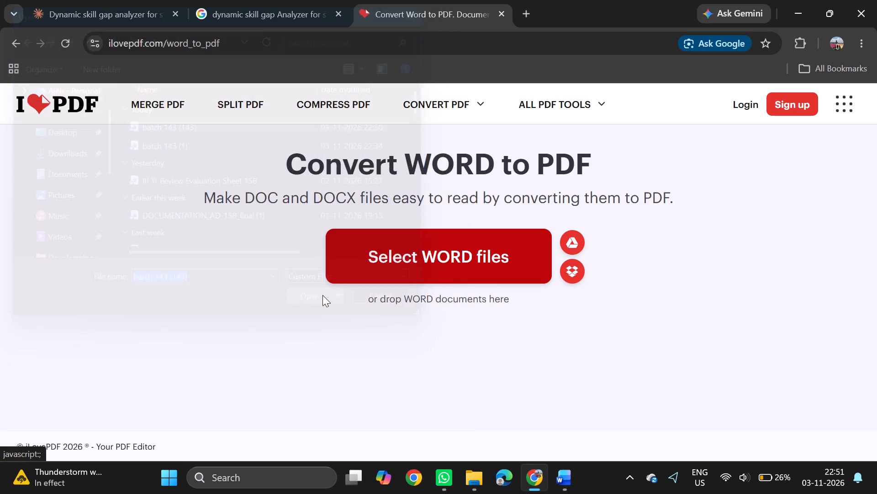
{"action": "left_click", "coordinate": [670, 414]}
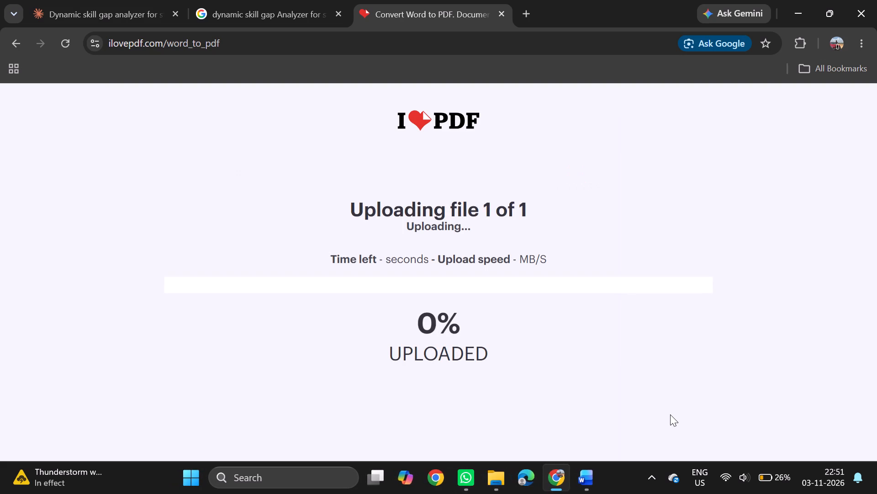
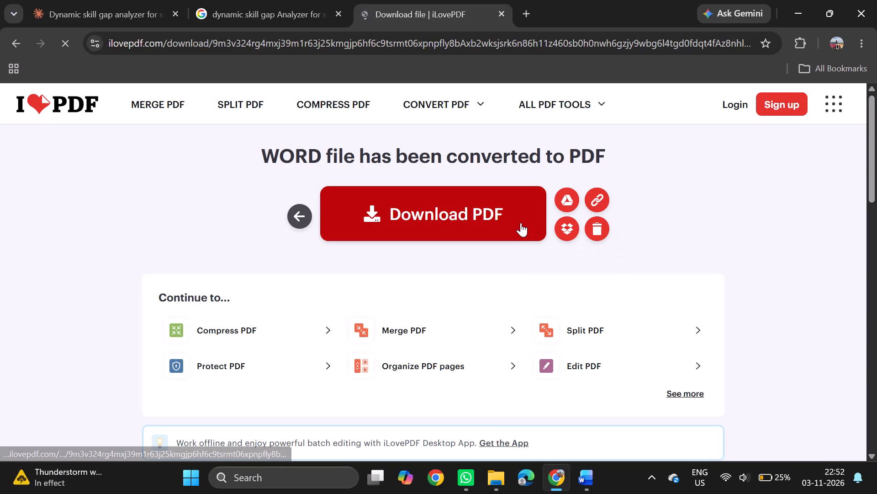
Download the converted PDF of the batch 143 report from iLovePDF.
{"action": "left_click", "coordinate": [521, 223]}
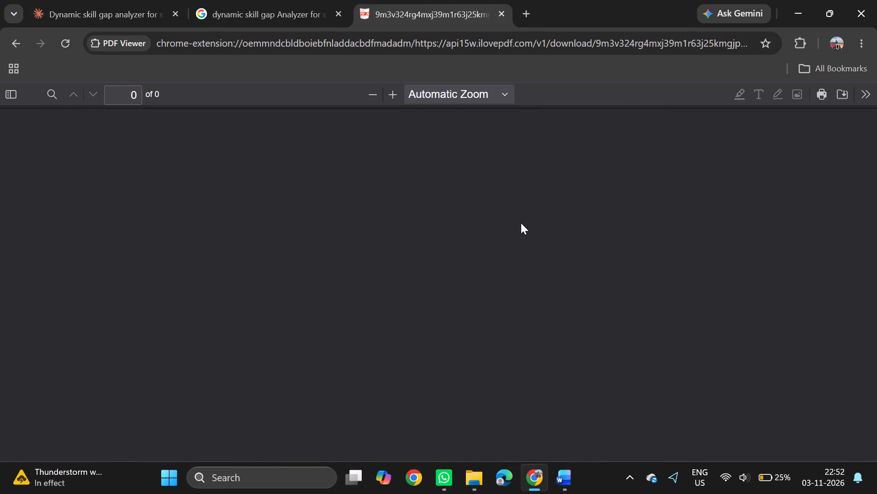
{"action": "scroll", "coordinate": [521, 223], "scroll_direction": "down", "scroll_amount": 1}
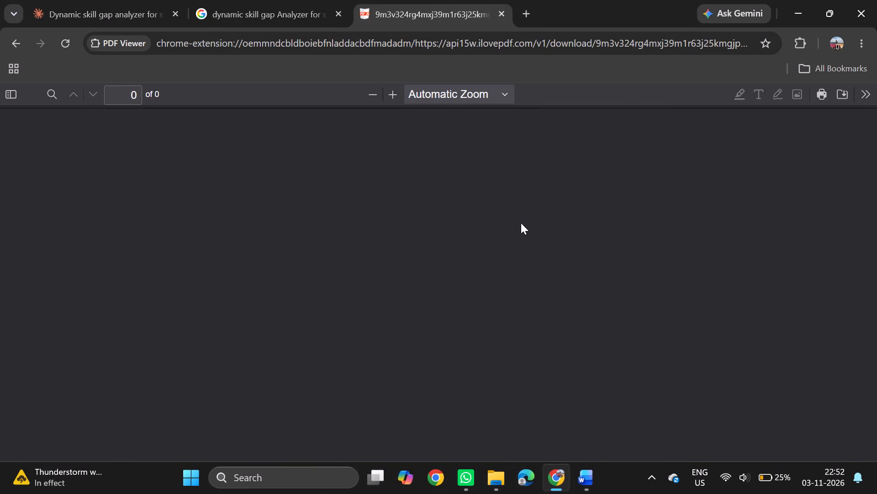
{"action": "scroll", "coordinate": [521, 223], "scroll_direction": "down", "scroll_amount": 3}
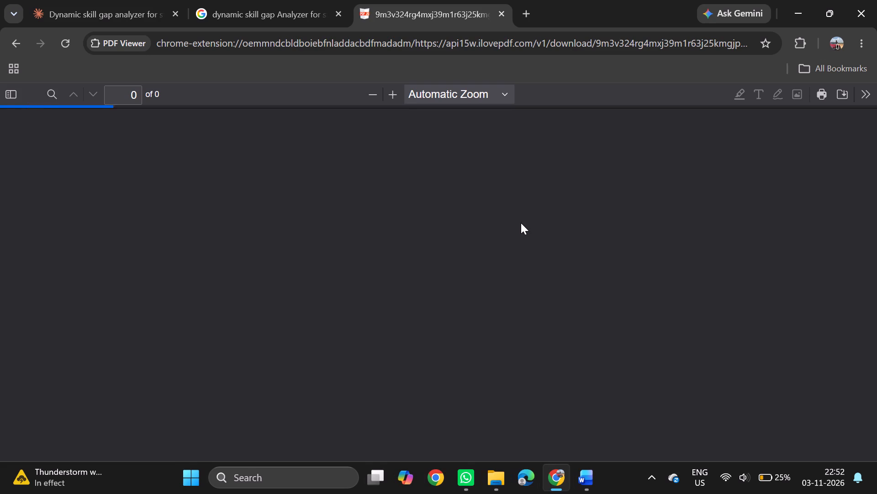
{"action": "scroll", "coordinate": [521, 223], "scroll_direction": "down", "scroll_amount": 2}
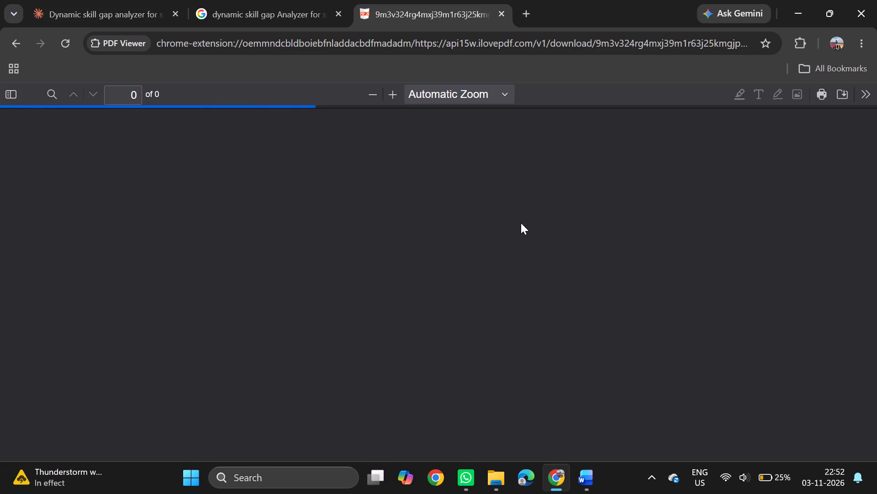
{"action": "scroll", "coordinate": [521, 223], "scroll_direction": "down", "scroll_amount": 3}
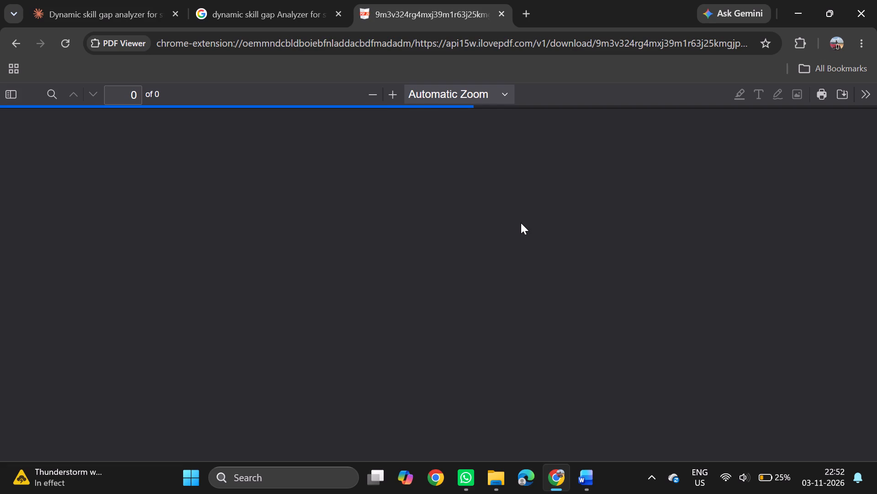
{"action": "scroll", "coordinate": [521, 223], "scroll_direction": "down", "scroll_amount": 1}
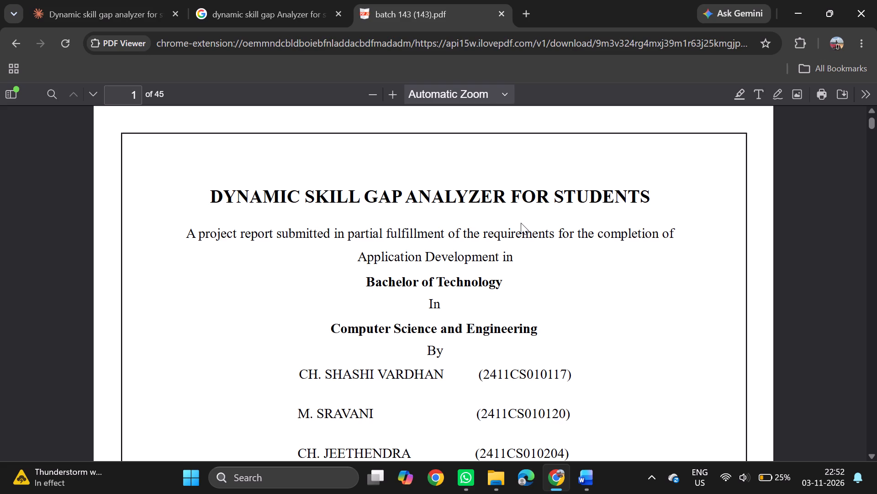
Review the converted PDF's front pages, from the cover through the certificate, declaration and acknowledgement to the abstract.
{"action": "scroll", "coordinate": [521, 223], "scroll_direction": "down", "scroll_amount": 1}
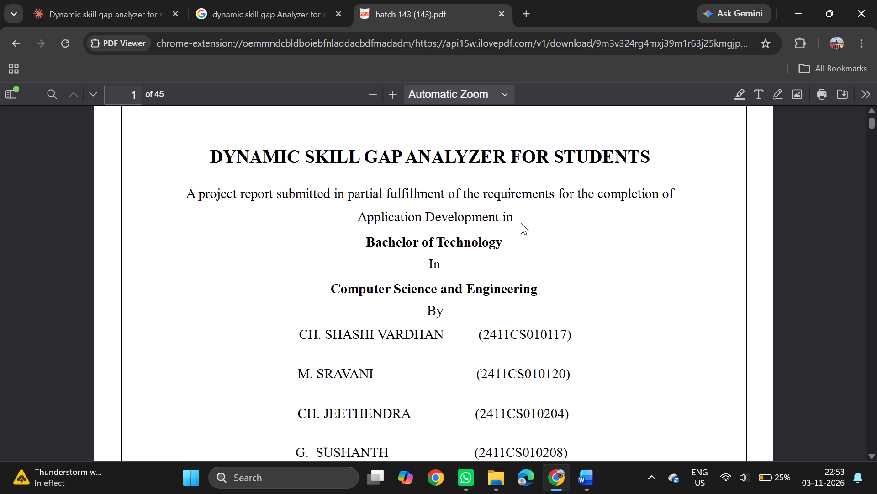
{"action": "scroll", "coordinate": [521, 223], "scroll_direction": "down", "scroll_amount": 6}
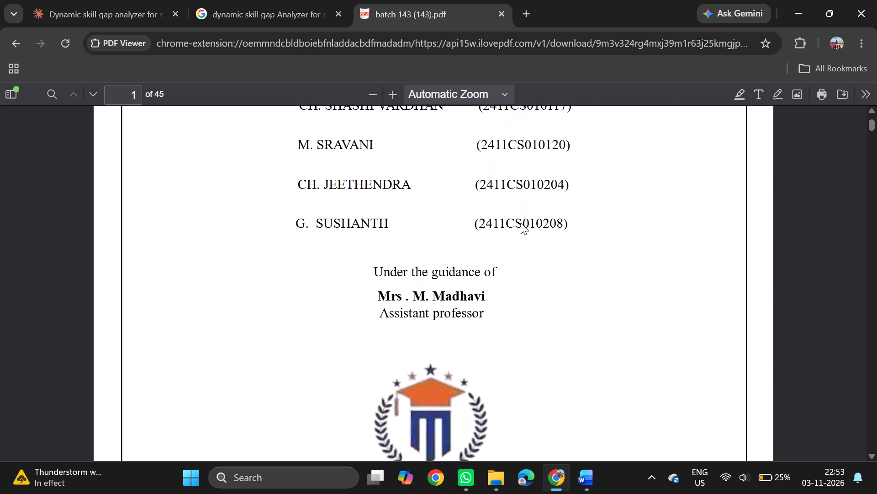
{"action": "scroll", "coordinate": [521, 223], "scroll_direction": "down", "scroll_amount": 5}
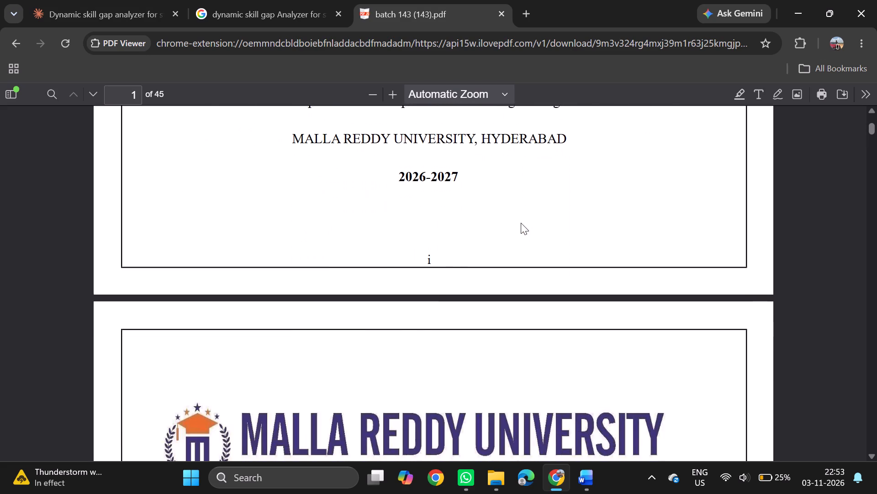
{"action": "scroll", "coordinate": [521, 223], "scroll_direction": "down", "scroll_amount": 7}
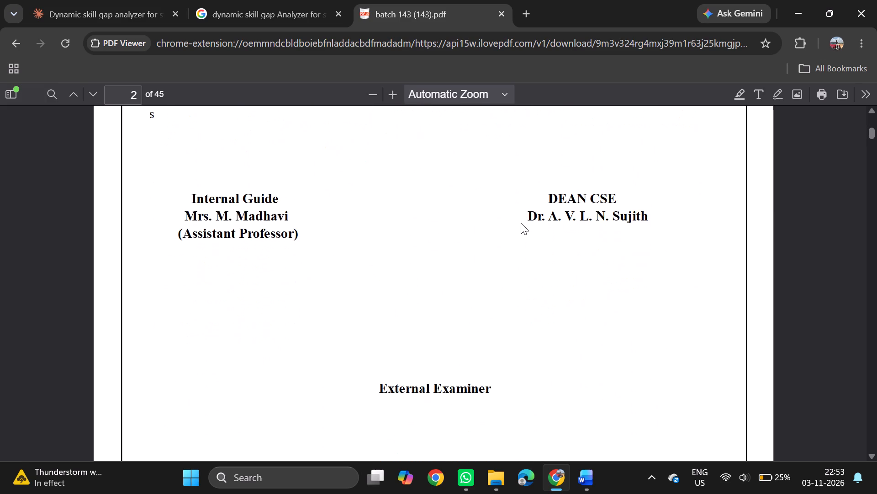
{"action": "scroll", "coordinate": [521, 223], "scroll_direction": "down", "scroll_amount": 7}
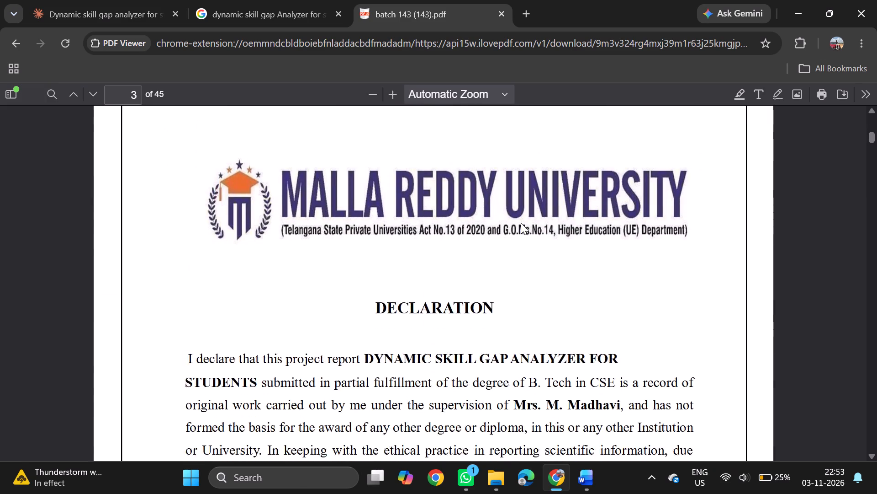
{"action": "scroll", "coordinate": [521, 223], "scroll_direction": "down", "scroll_amount": 5}
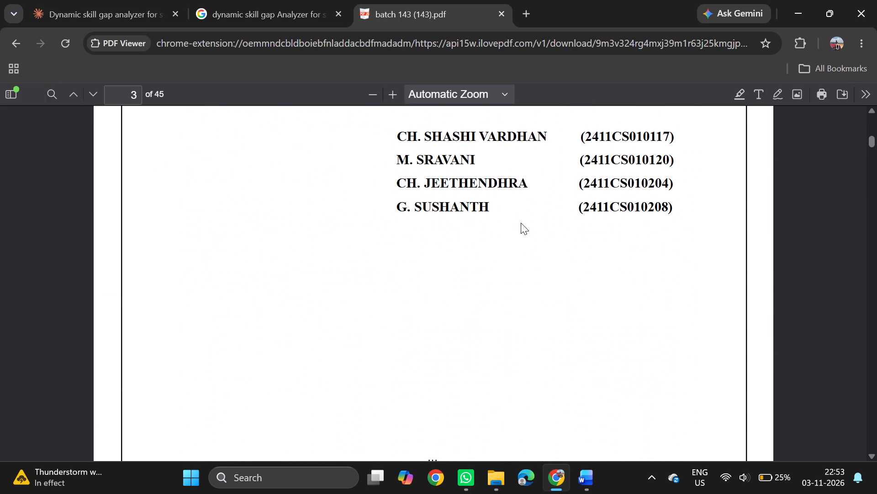
{"action": "scroll", "coordinate": [521, 223], "scroll_direction": "down", "scroll_amount": 5}
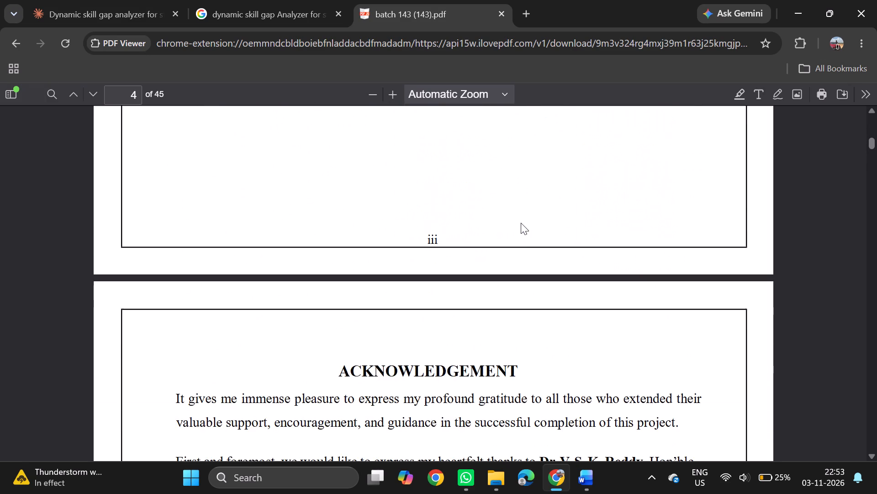
{"action": "scroll", "coordinate": [521, 223], "scroll_direction": "down", "scroll_amount": 6}
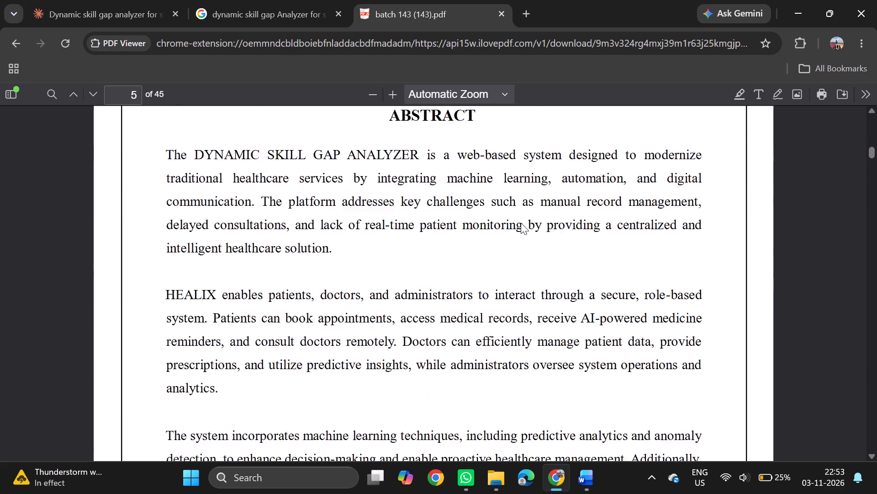
{"action": "scroll", "coordinate": [521, 223], "scroll_direction": "down", "scroll_amount": 1}
{"action": "scroll", "coordinate": [521, 223], "scroll_direction": "up", "scroll_amount": 6}
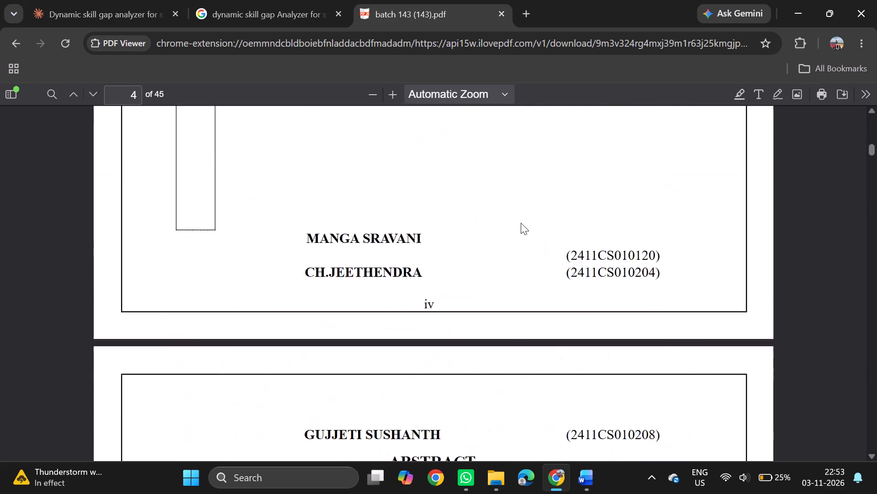
{"action": "scroll", "coordinate": [521, 223], "scroll_direction": "up", "scroll_amount": 19}
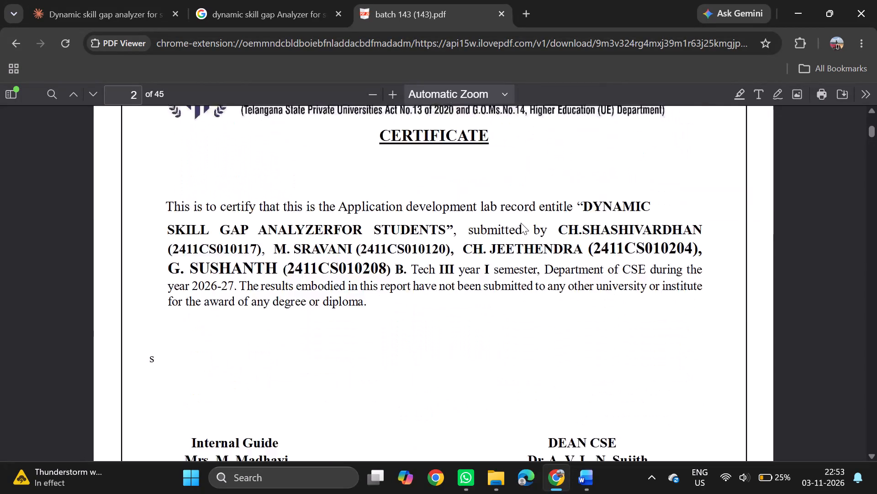
{"action": "scroll", "coordinate": [521, 223], "scroll_direction": "up", "scroll_amount": 9}
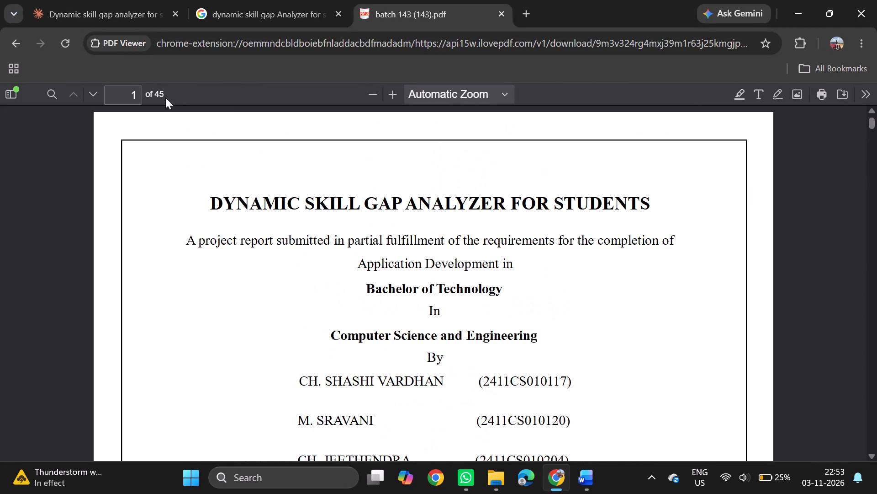
{"action": "left_click", "coordinate": [826, 92]}
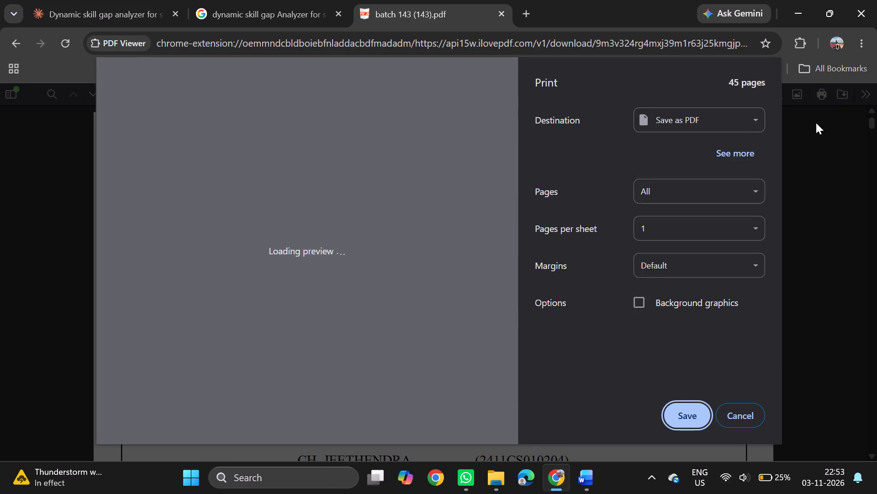
{"action": "left_click", "coordinate": [687, 414]}
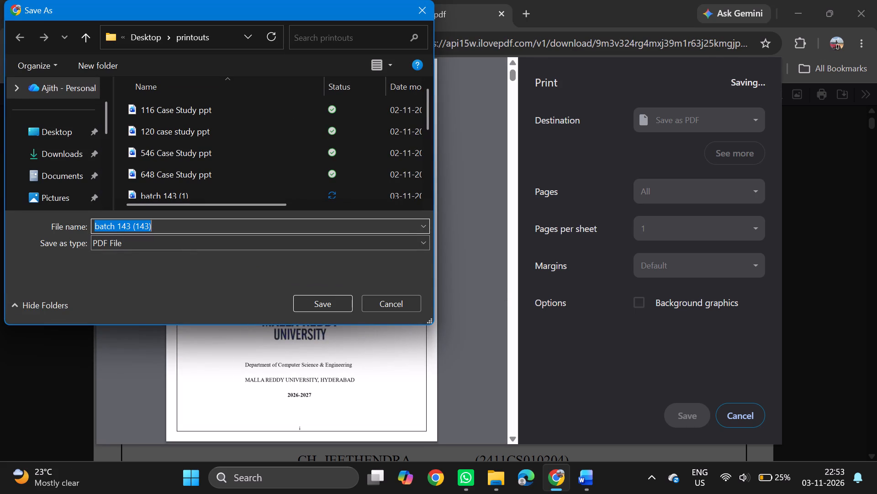
{"action": "left_click", "coordinate": [163, 225]}
{"action": "key", "text": "BackSpace"}
{"action": "key", "text": "BackSpace"}
{"action": "key", "text": "BackSpace"}
{"action": "key", "text": "BackSpace"}
{"action": "key", "text": "BackSpace"}
{"action": "key", "text": "BackSpace"}
{"action": "key", "text": "BackSpace"}
{"action": "key", "text": "BackSpace"}
{"action": "key", "text": "BackSpace"}
{"action": "key", "text": "BackSpace"}
{"action": "key", "text": "BackSpace"}
{"action": "key", "text": "BackSpace"}
{"action": "key", "text": "BackSpace"}
{"action": "key", "text": "BackSpace"}
{"action": "key", "text": "BackSpace"}
{"action": "key", "text": "BackSpace"}
{"action": "key", "text": "BackSpace"}
{"action": "key", "text": "BackSpace"}
{"action": "key", "text": "BackSpace"}
{"action": "key", "text": "BackSpace"}
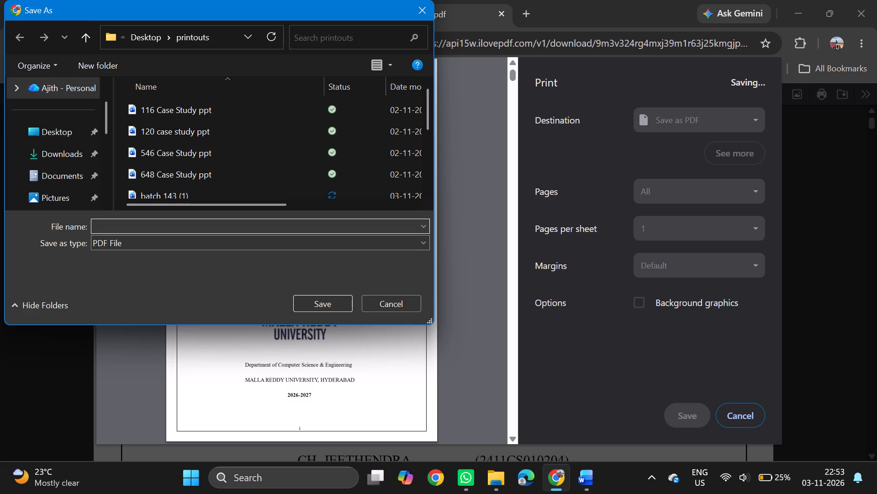
{"action": "type", "text": "DO"}
{"action": "key", "text": "BackSpace"}
{"action": "type", "text": "ocumentation"}
{"action": "key", "text": "space"}
{"action": "type", "text": "of"}
{"action": "key", "text": "space"}
{"action": "type", "text": "Ad"}
{"action": "key", "text": "BackSpace"}
{"action": "type", "text": "D"}
{"action": "key", "text": "space"}
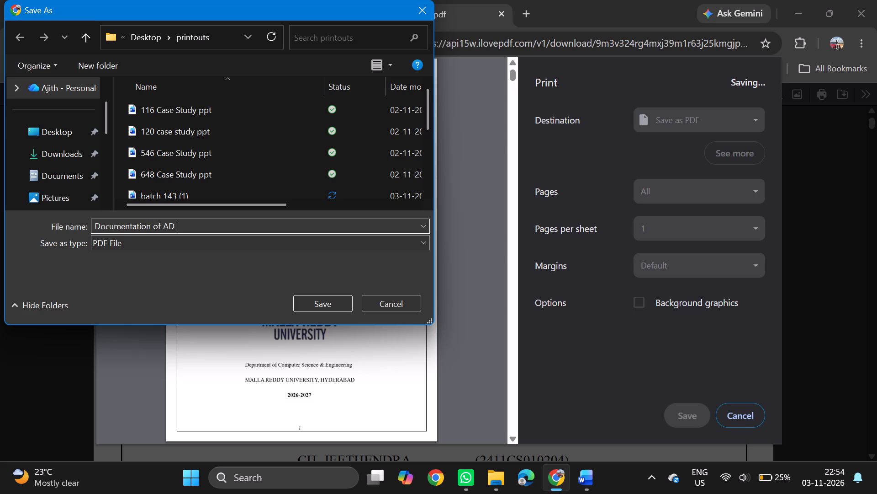
{"action": "type", "text": "ba"}
{"action": "type", "text": "tch"}
{"action": "key", "text": "space"}
{"action": "key", "text": "shift+exclam"}
{"action": "key", "text": "BackSpace"}
{"action": "key", "text": "1"}
{"action": "type", "text": "43"}
{"action": "left_click", "coordinate": [63, 153]}
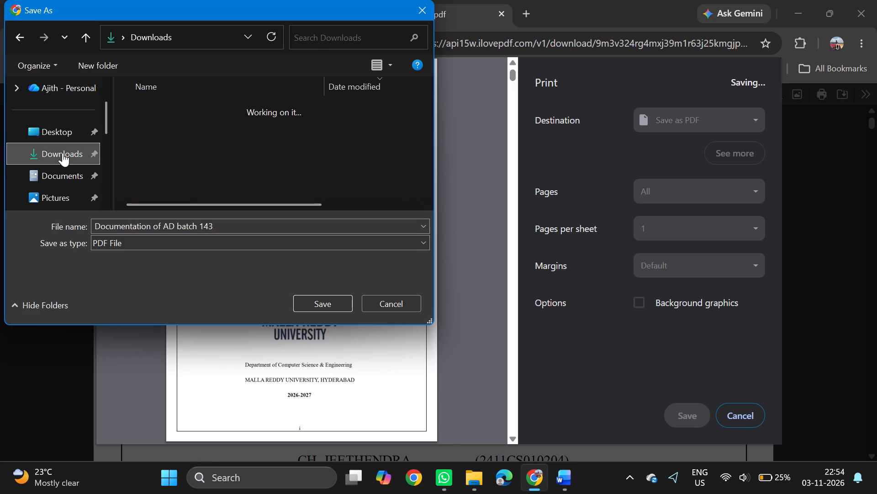